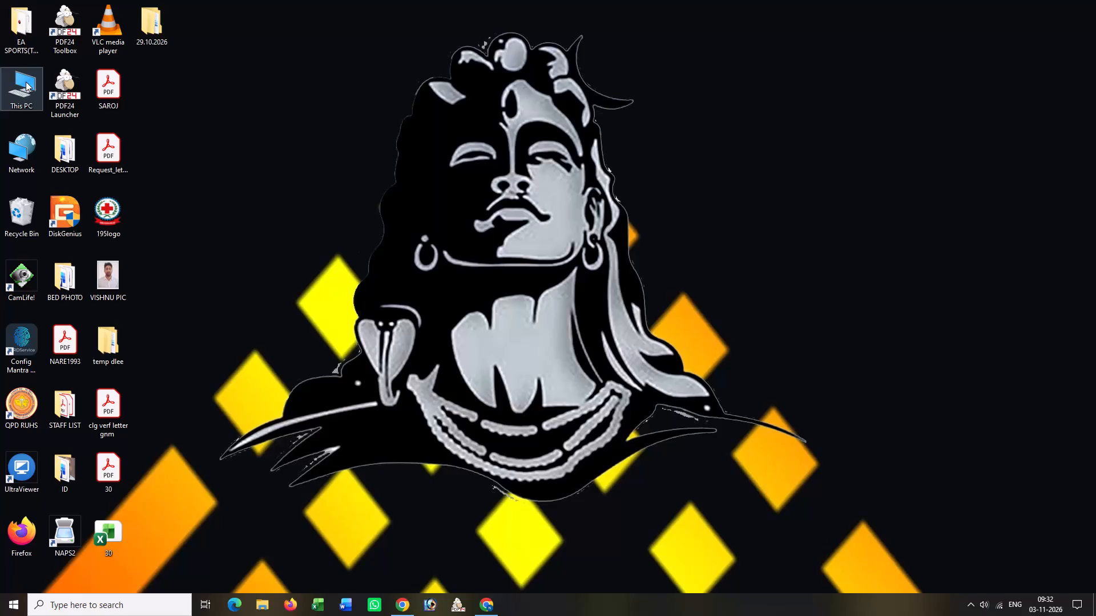
Open the Word document Blank-leavea-application-format from the DESKTOP\27.10.2026 folder on the OFFICE WORK (D:) drive and maximize its window.
double_click(21, 85)
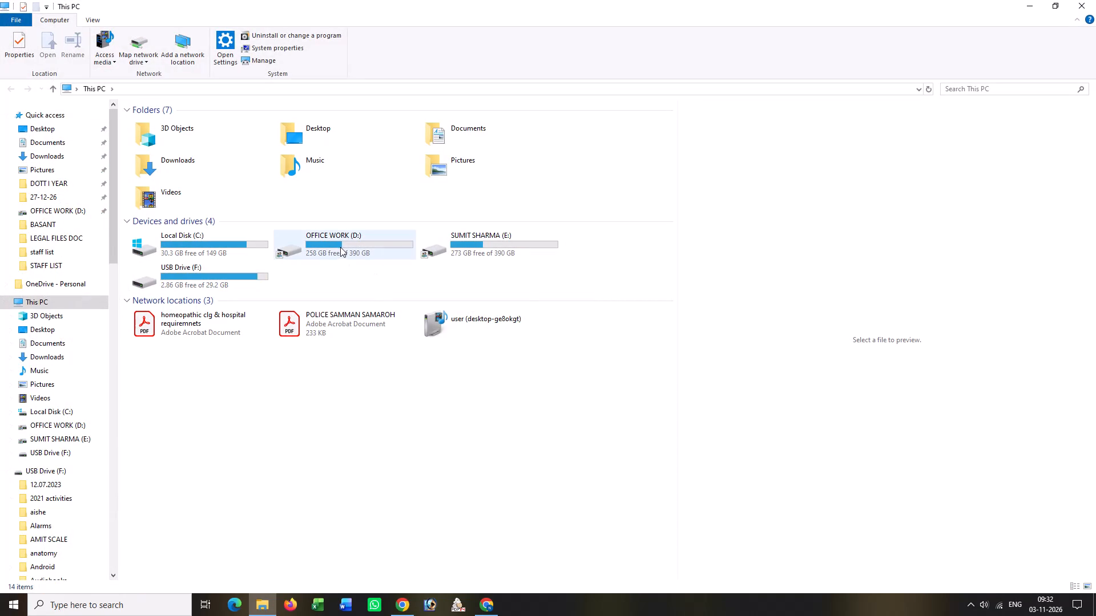
double_click(348, 248)
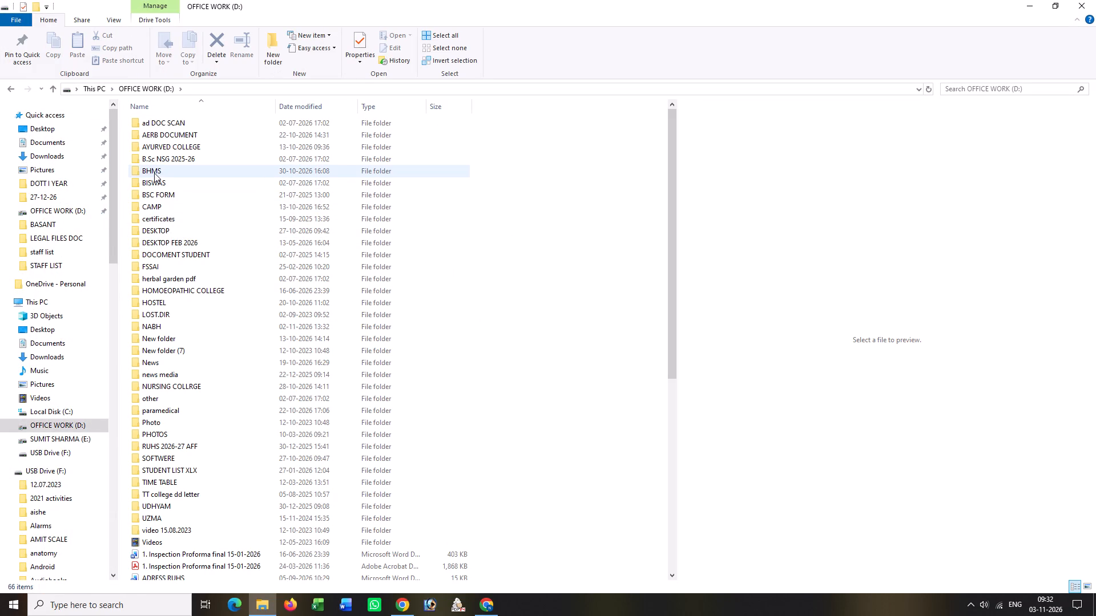
double_click(158, 233)
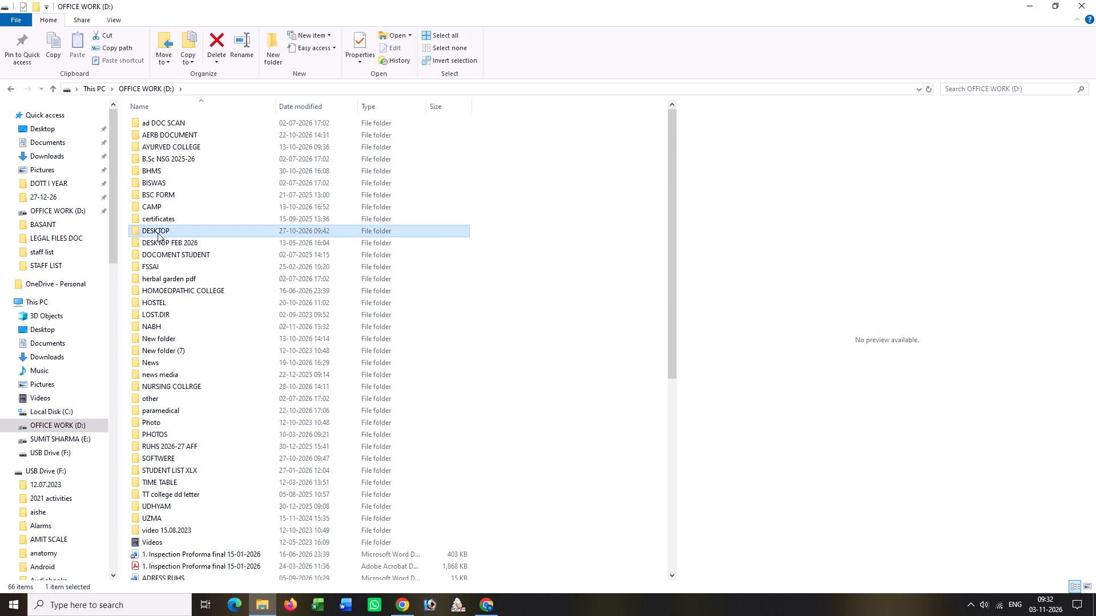
double_click(161, 126)
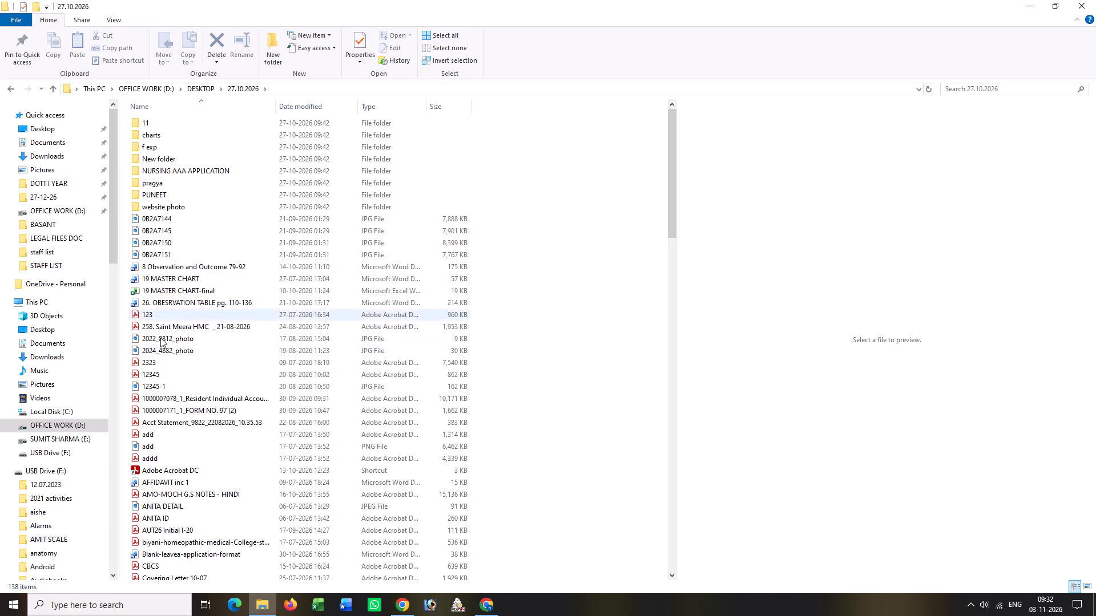
scroll(164, 529, down, 1)
double_click(166, 526)
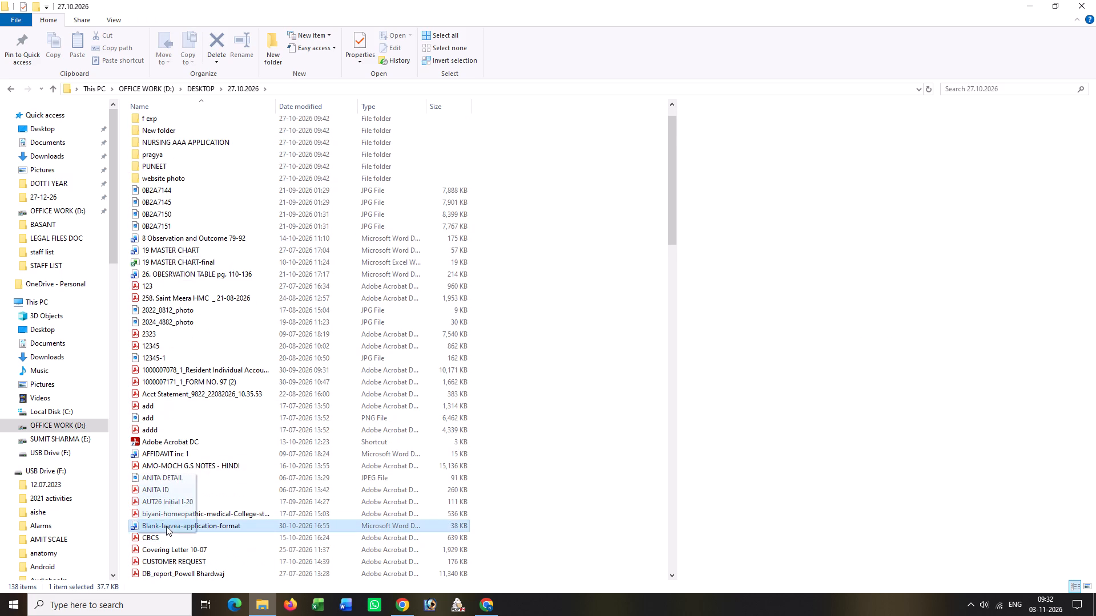
double_click(262, 527)
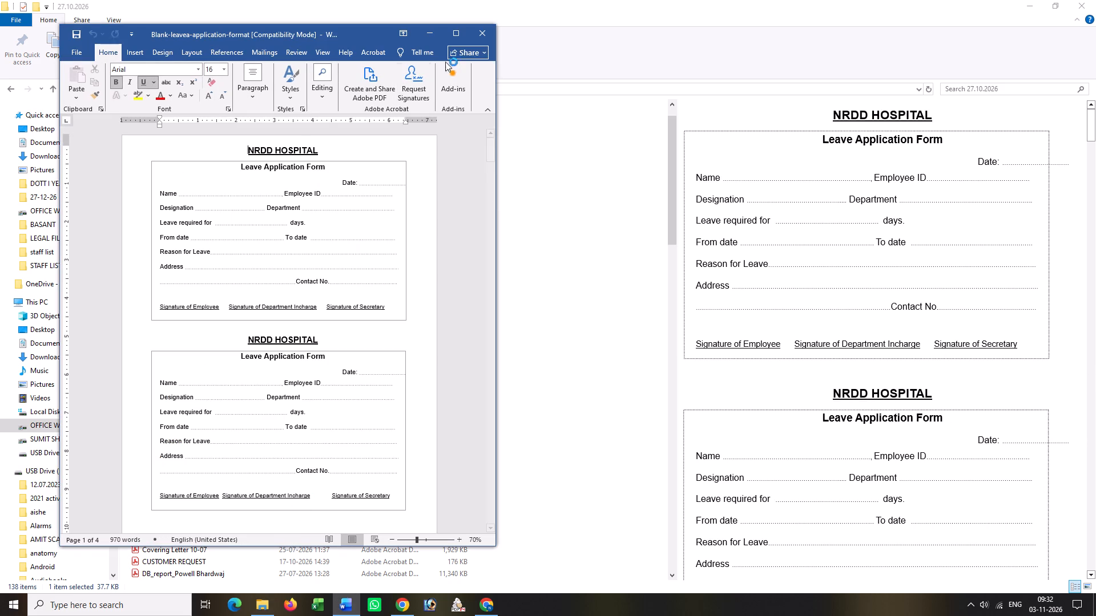
click(450, 34)
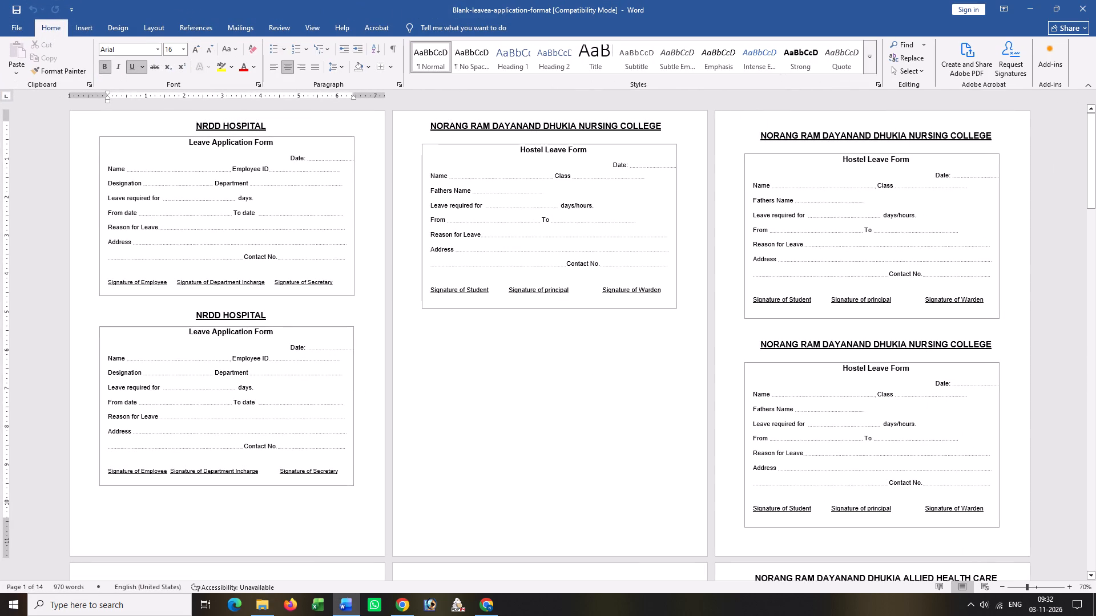
Print only the first page, with the two NRDD HOSPITAL leave application forms, as the current page on the iR3225 printer.
click(128, 310)
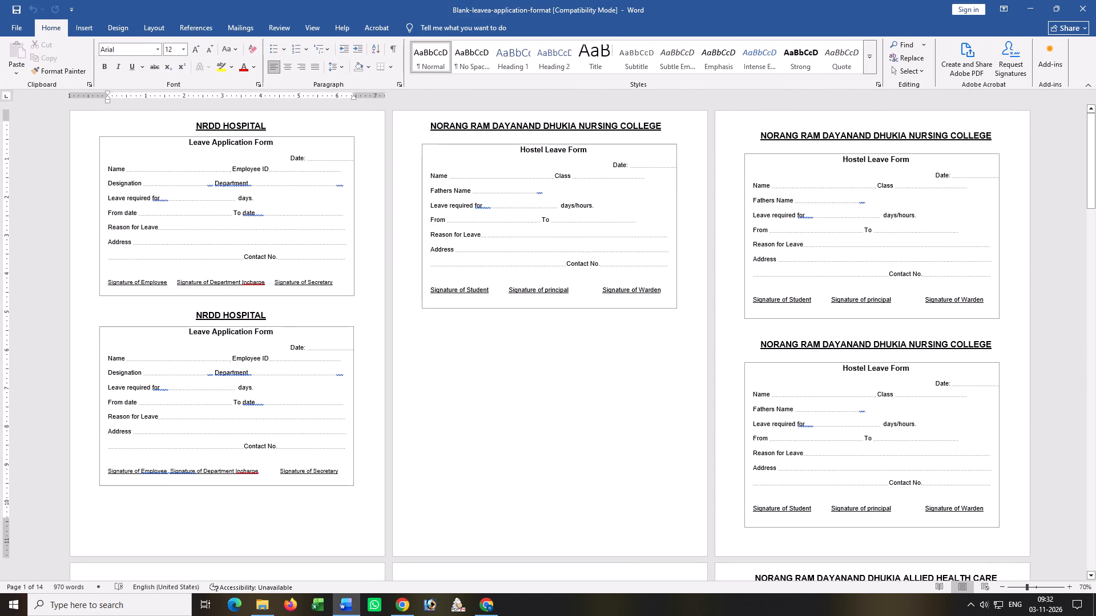
key(ctrl+p)
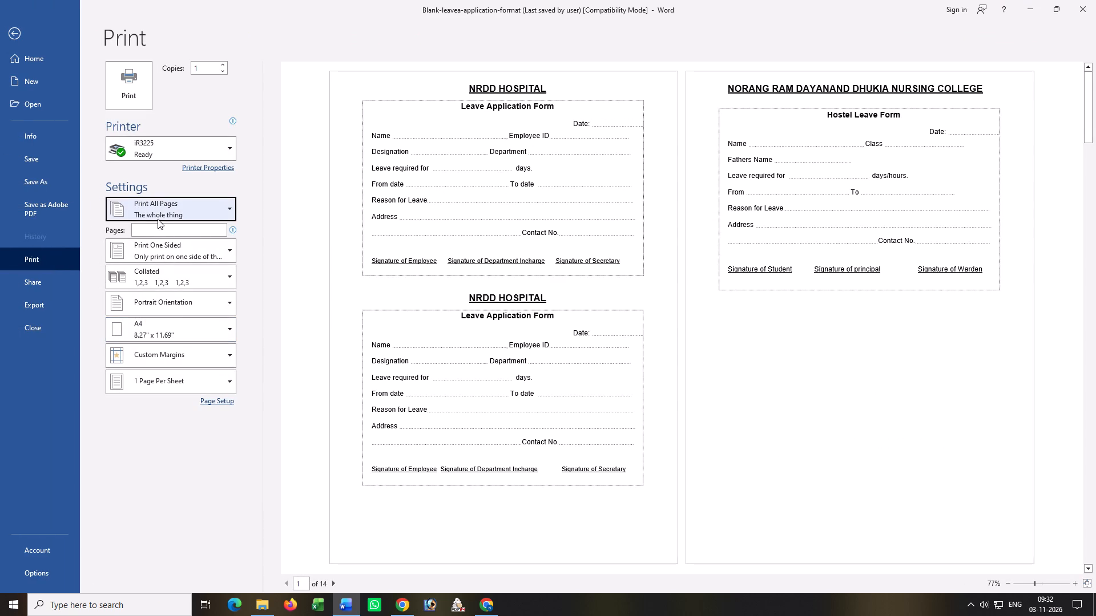
click(158, 212)
click(161, 297)
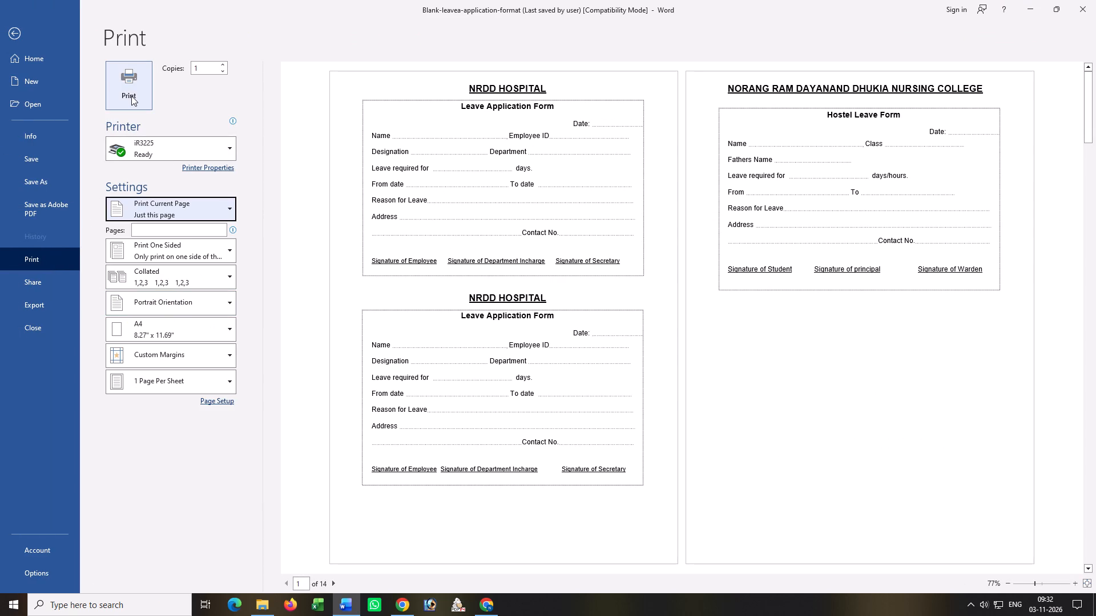
click(131, 96)
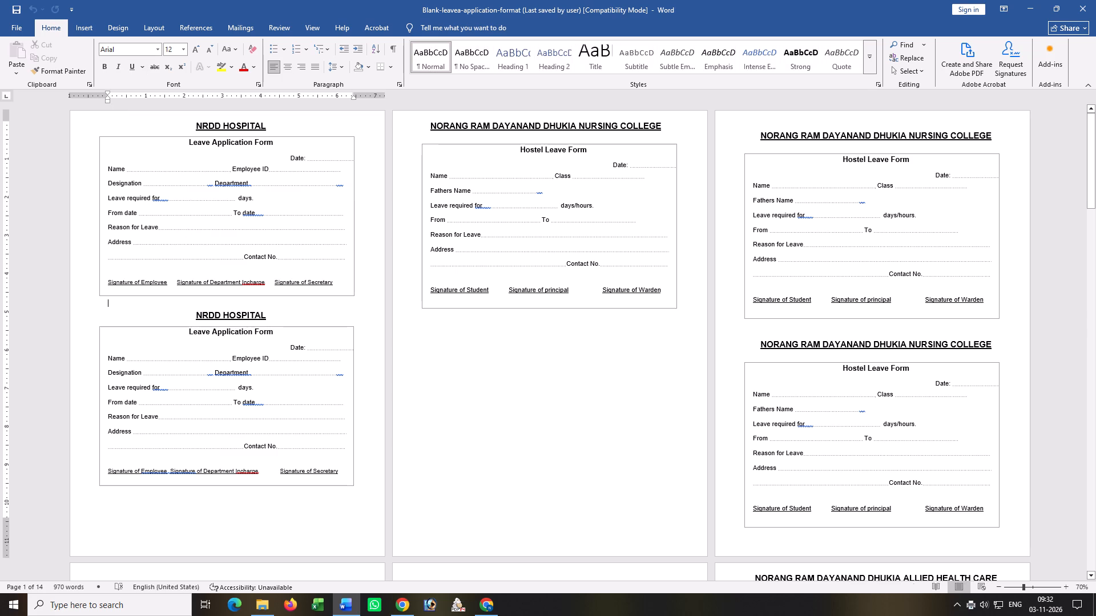
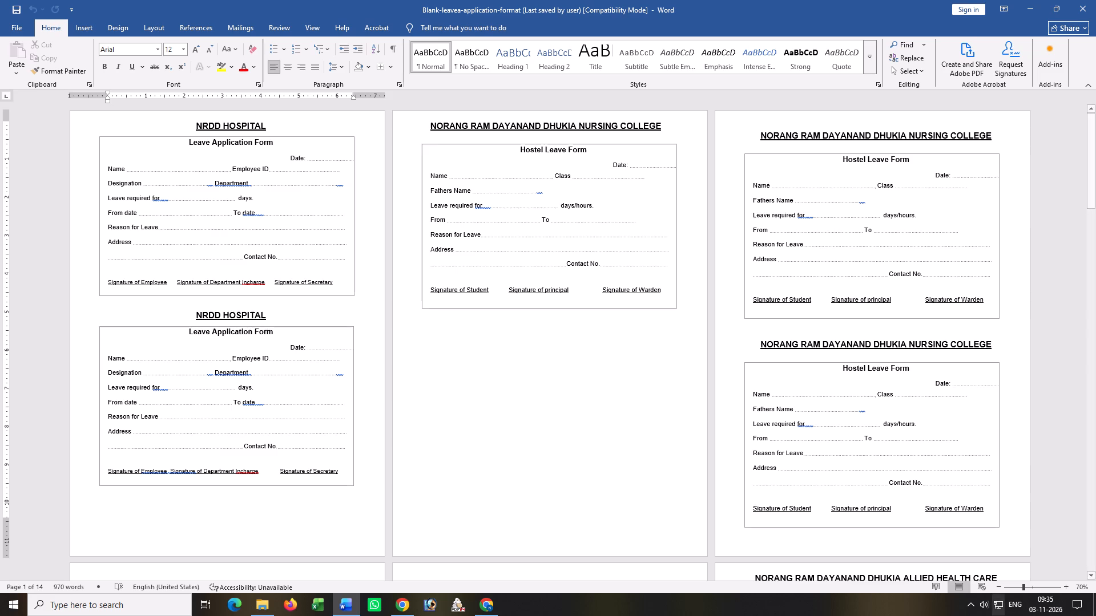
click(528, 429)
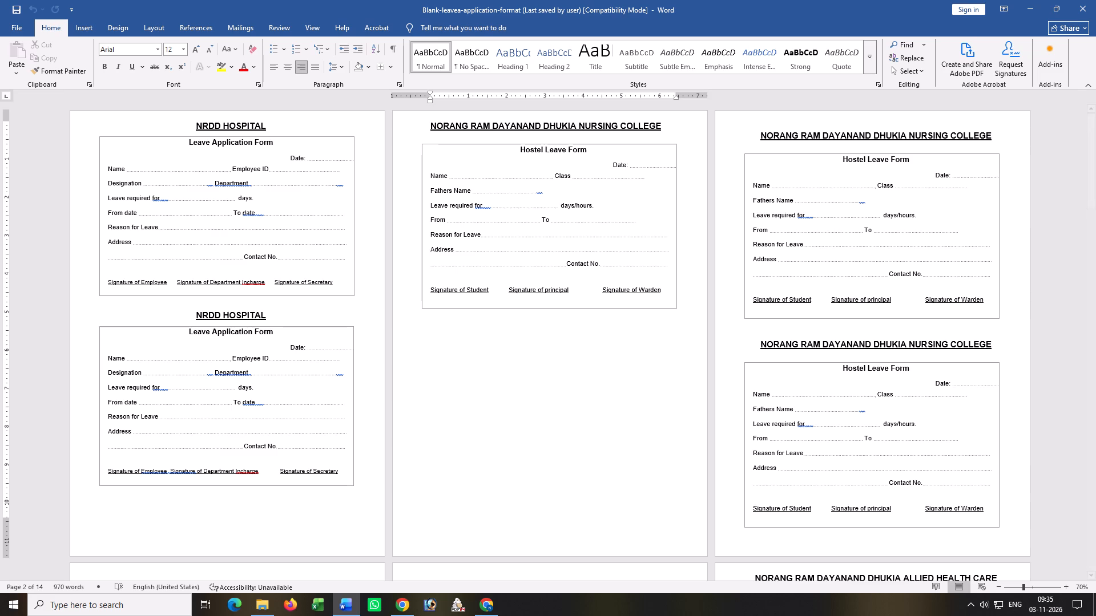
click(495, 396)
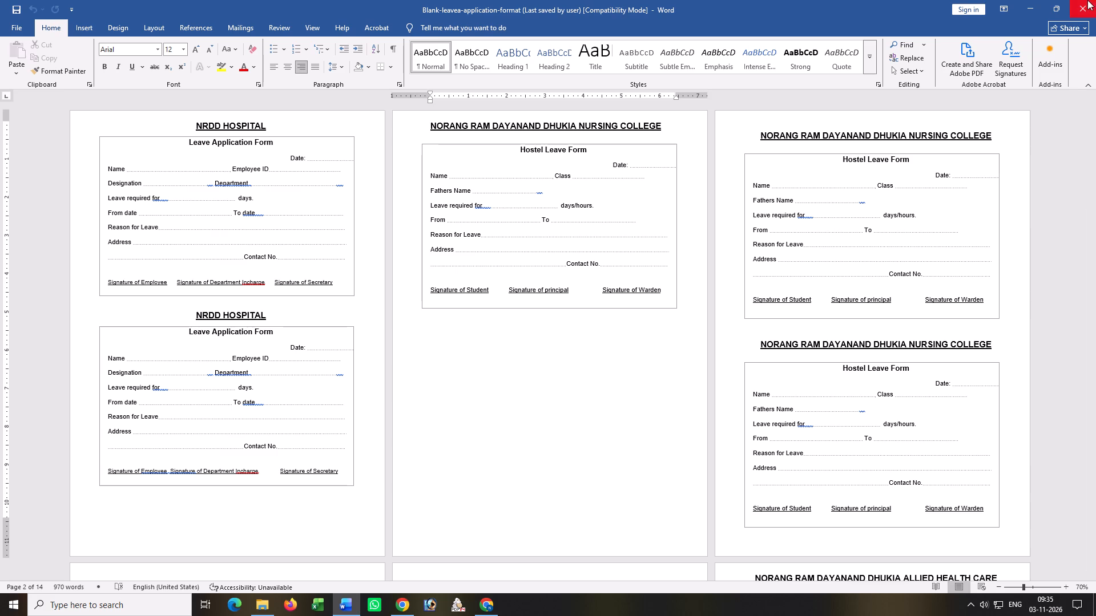
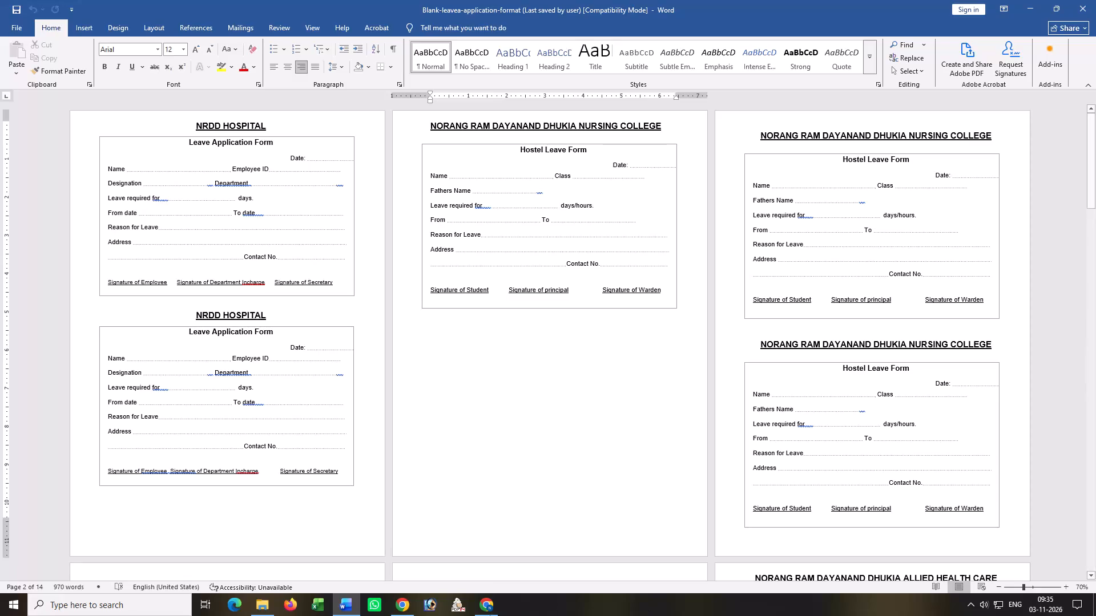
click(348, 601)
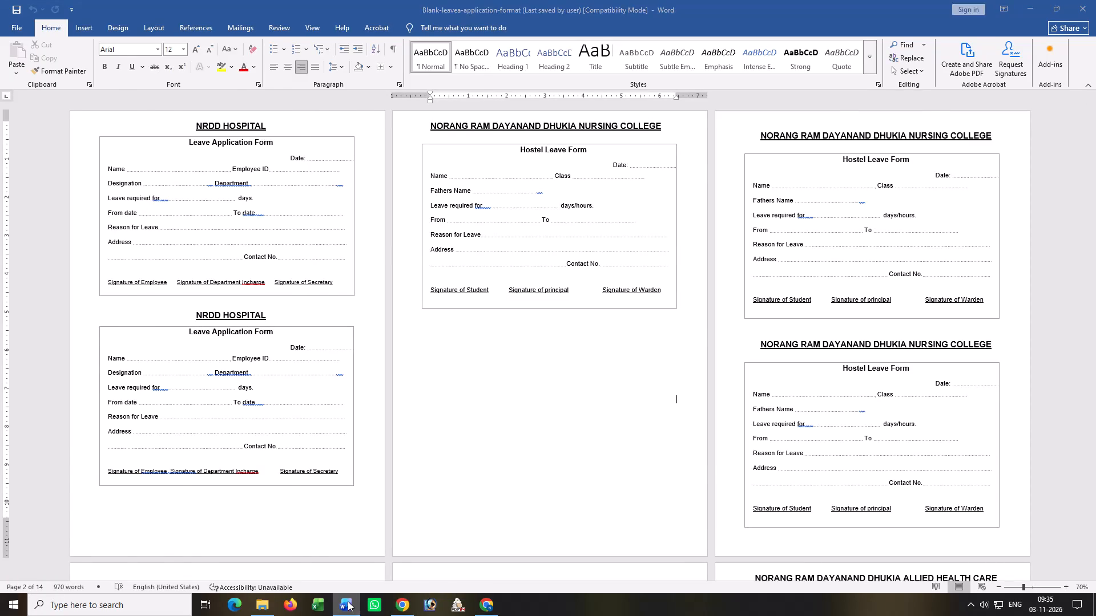
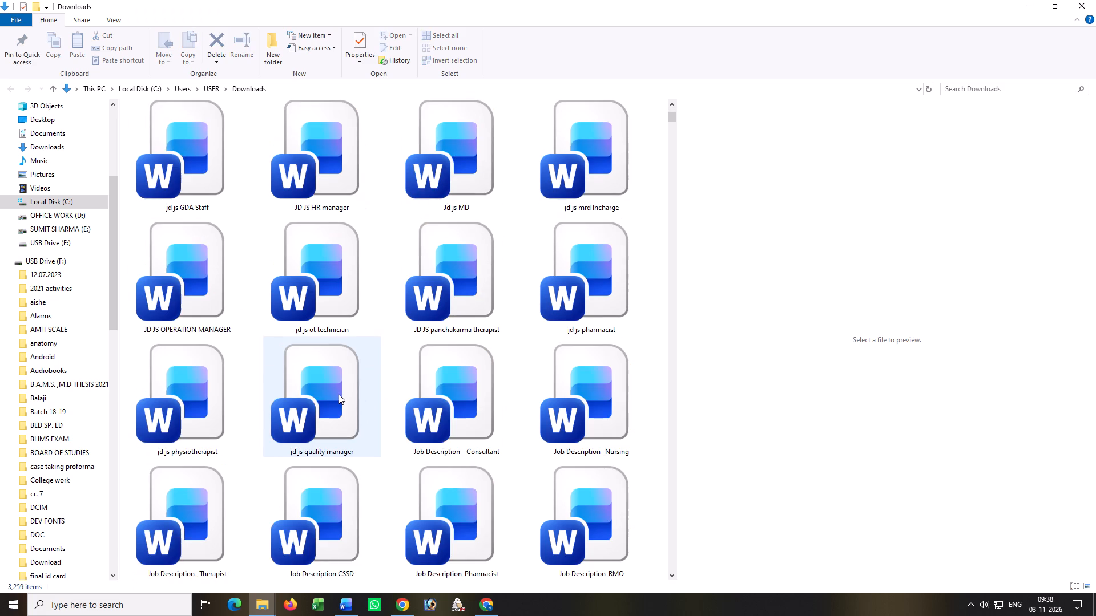
Extract the archive WhatsApp Unknown 2026-11-03 at 9.38.43 AM in Downloads to a folder of the same name.
scroll(339, 394, down, 2)
scroll(339, 394, up, 7)
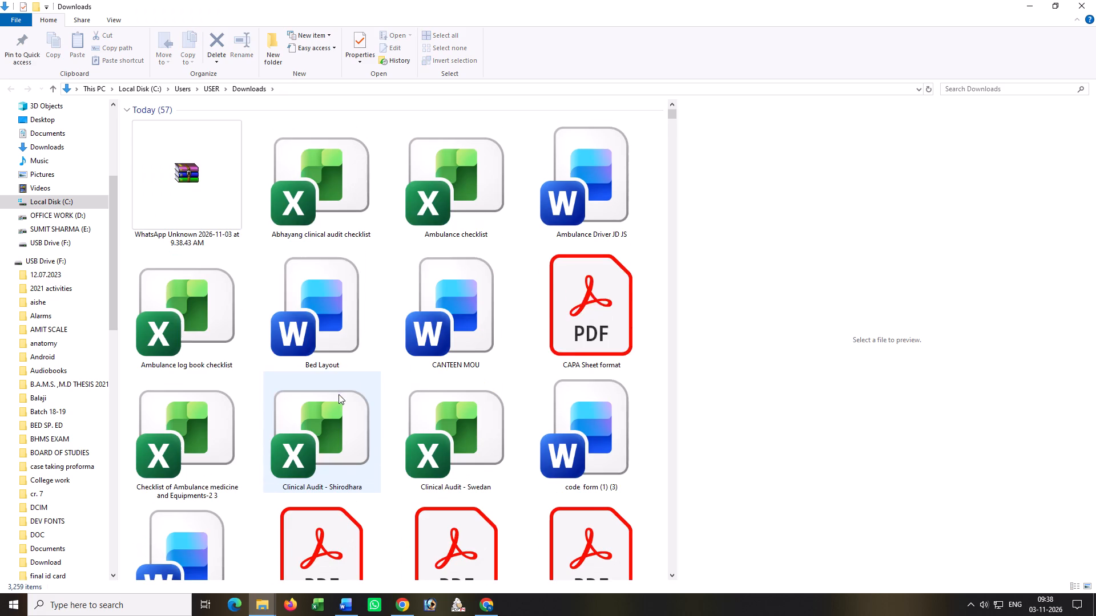
scroll(339, 394, up, 2)
right_click(191, 166)
click(228, 214)
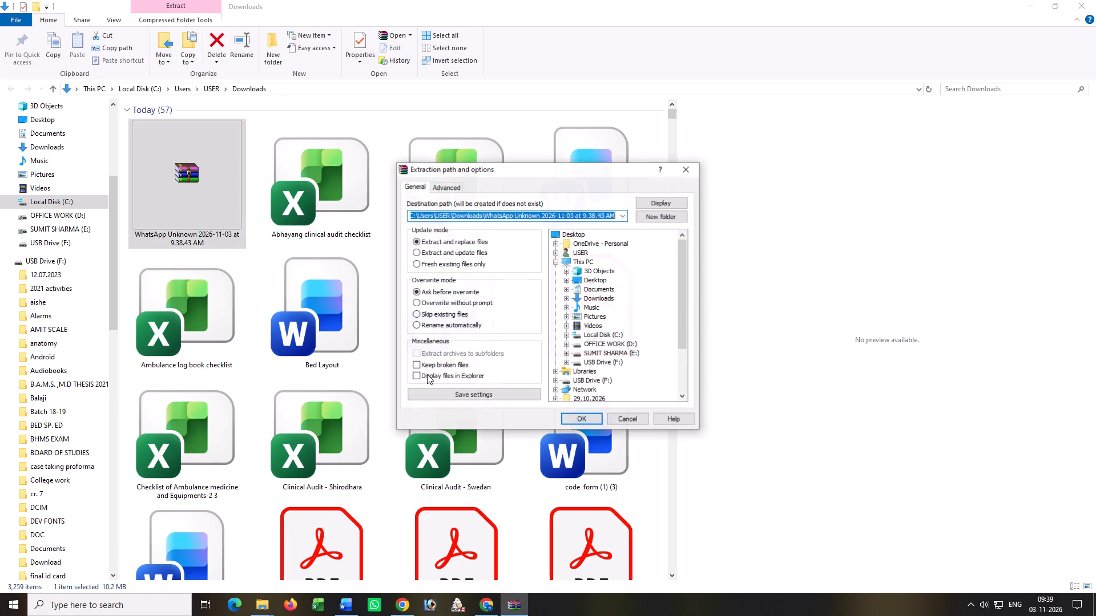
click(575, 420)
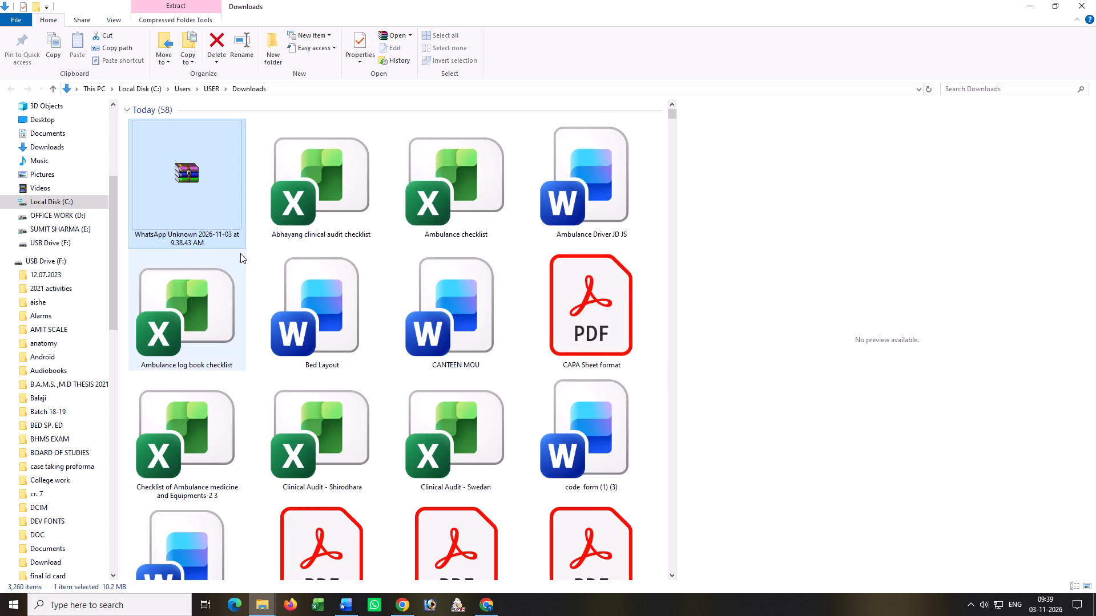
Find and open the extracted folder WhatsApp Unknown 2026-11-03 at 9.38.43 AM among today's downloads.
scroll(252, 276, down, 5)
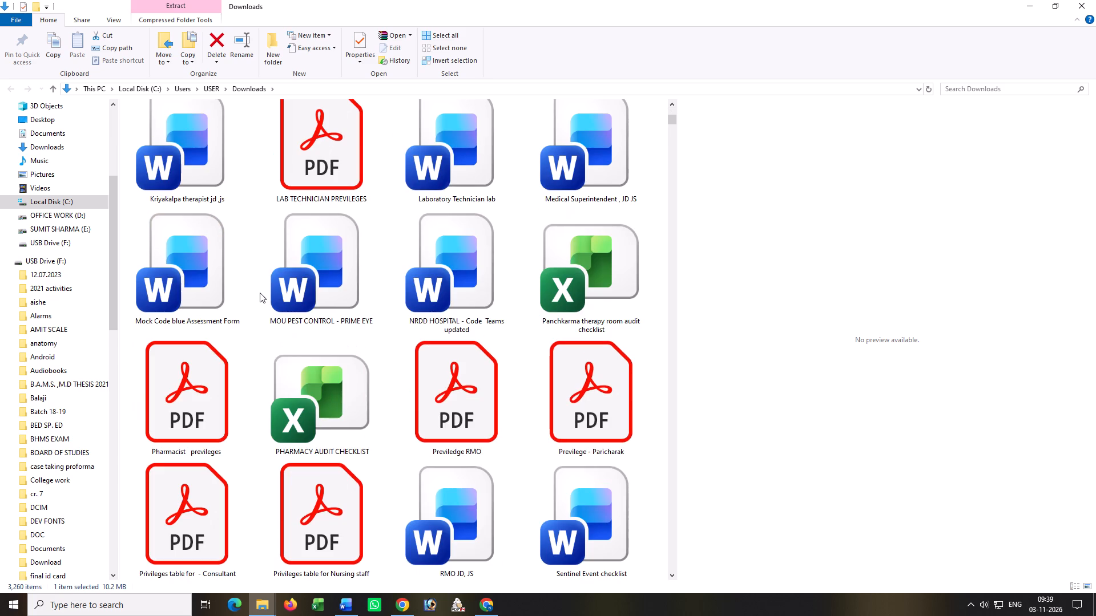
scroll(263, 298, up, 9)
scroll(240, 245, down, 10)
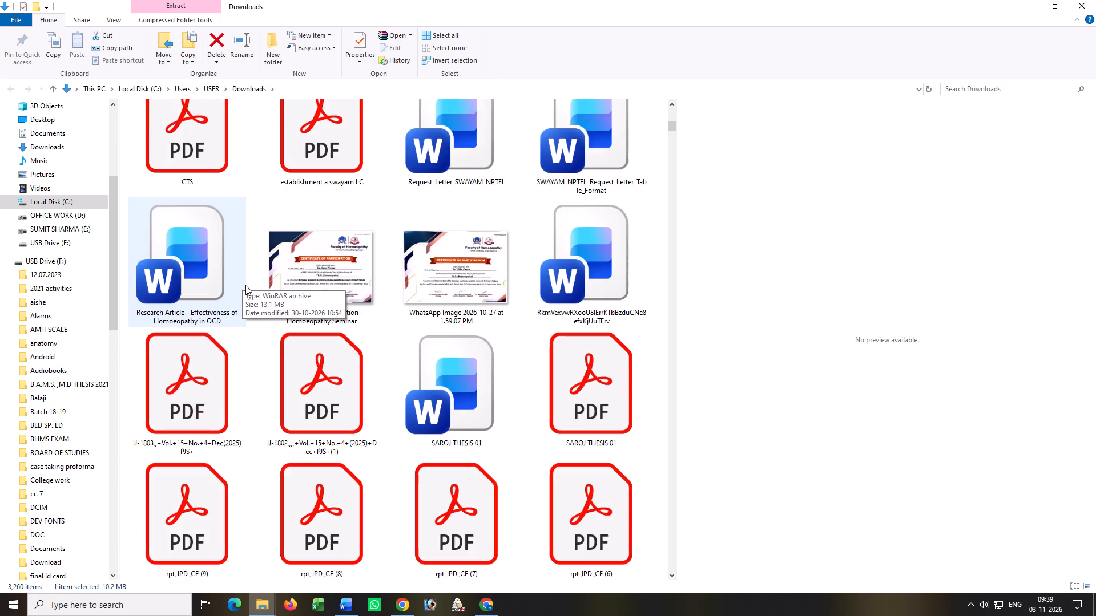
scroll(245, 286, down, 2)
scroll(245, 287, up, 10)
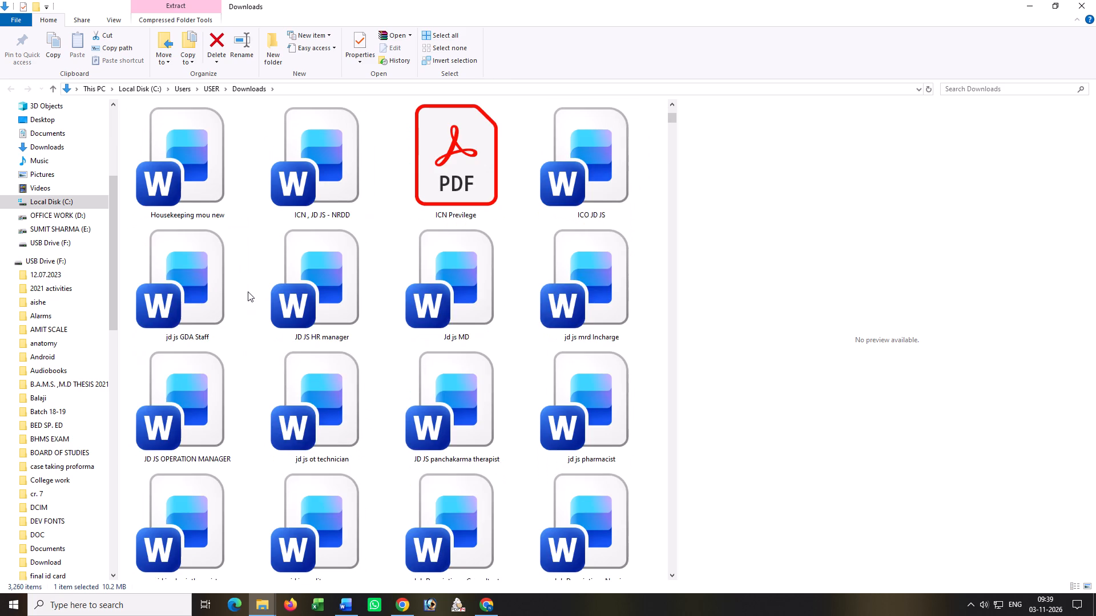
scroll(248, 291, down, 3)
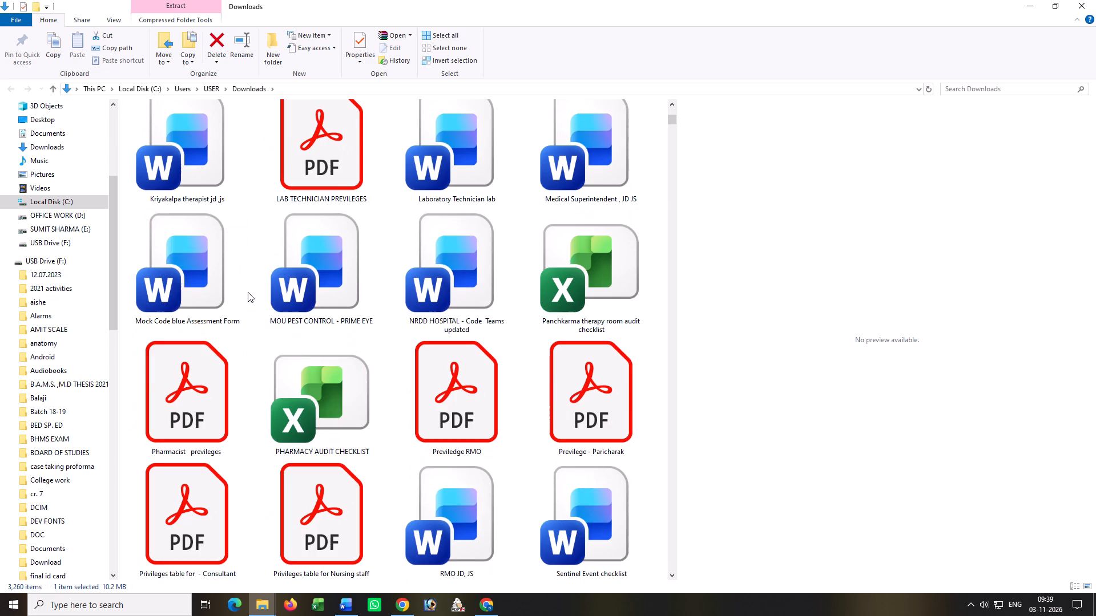
scroll(248, 292, down, 1)
click(324, 508)
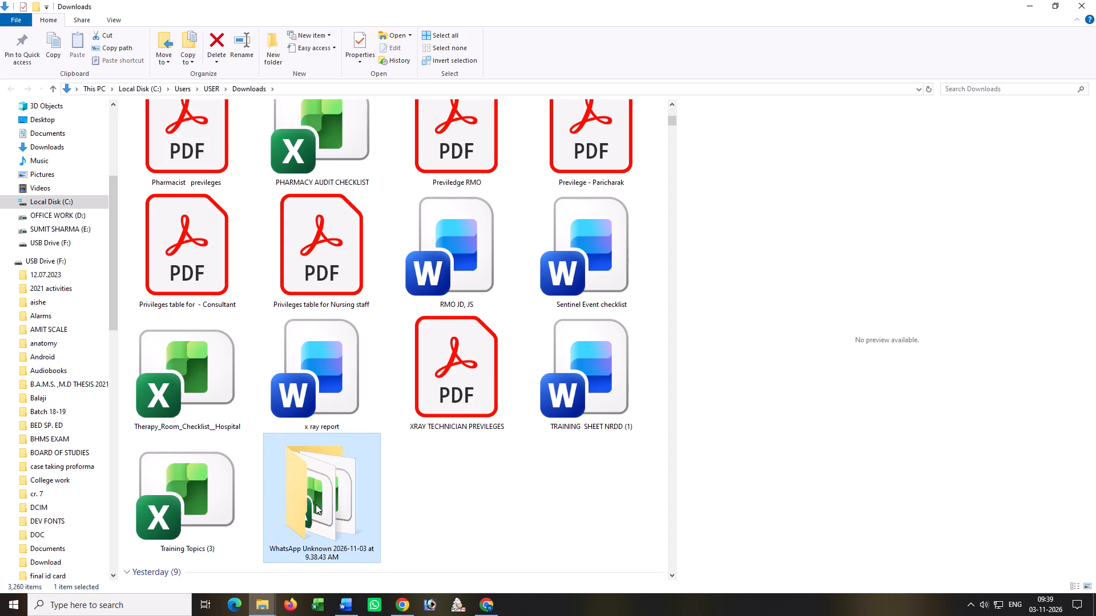
double_click(315, 504)
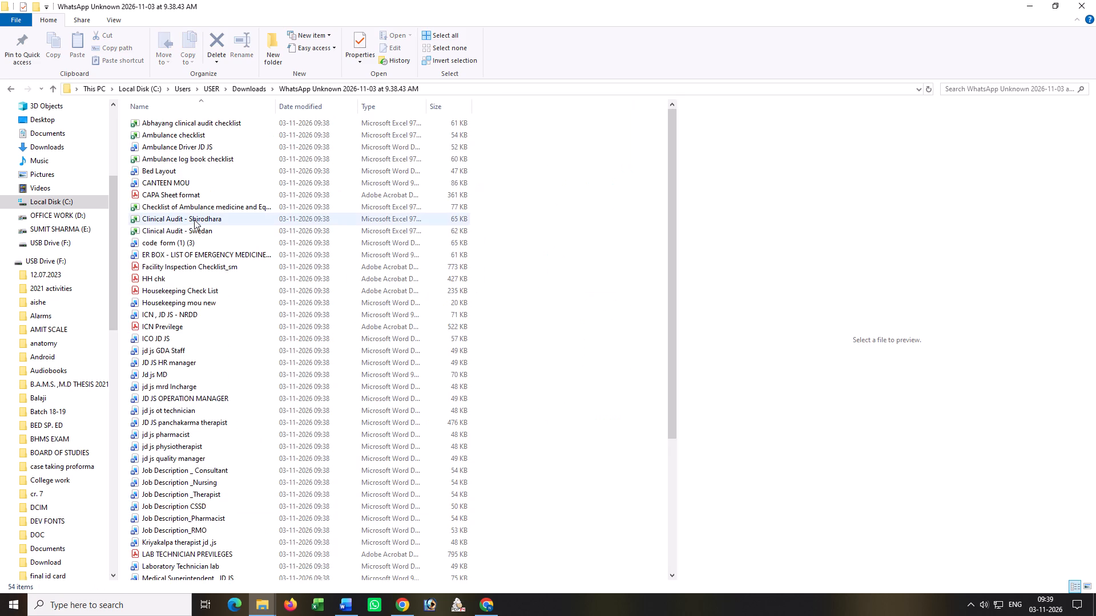
Open the Abhayang clinical audit checklist workbook and enable editing.
double_click(172, 121)
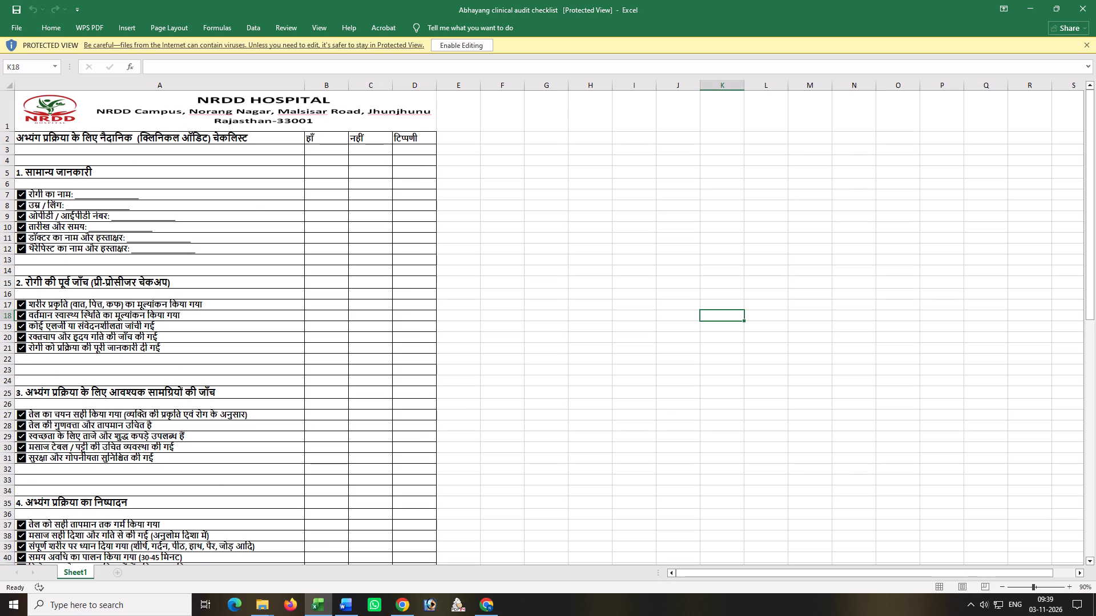
click(462, 46)
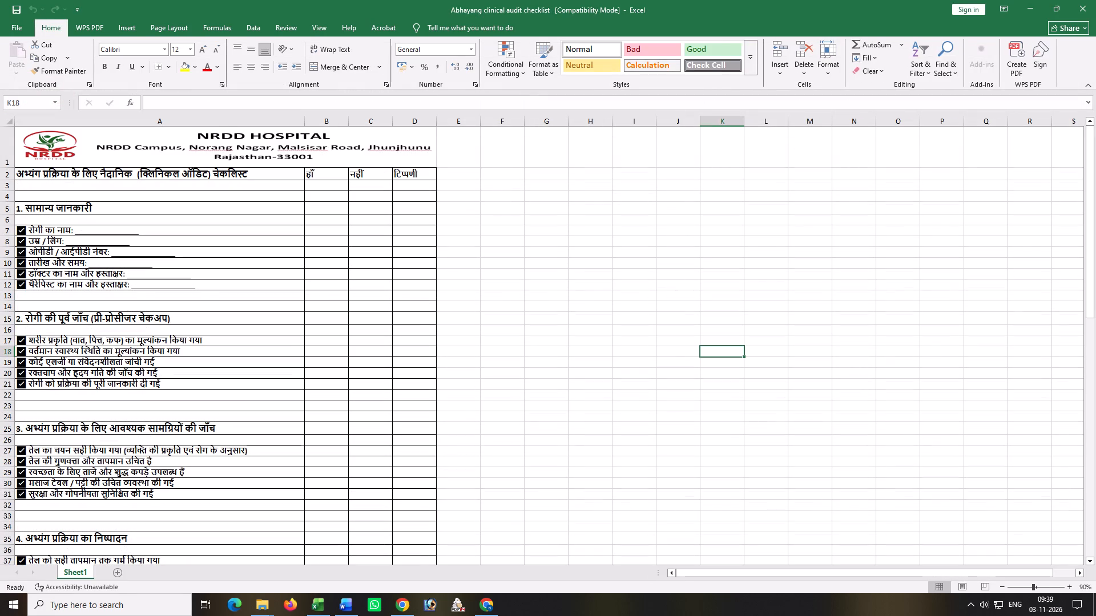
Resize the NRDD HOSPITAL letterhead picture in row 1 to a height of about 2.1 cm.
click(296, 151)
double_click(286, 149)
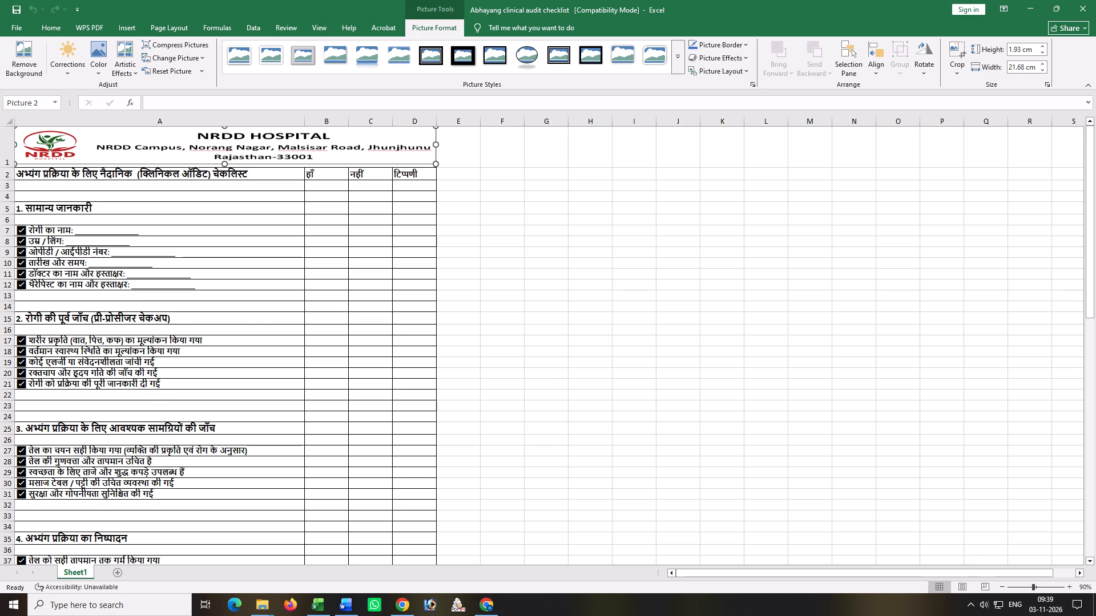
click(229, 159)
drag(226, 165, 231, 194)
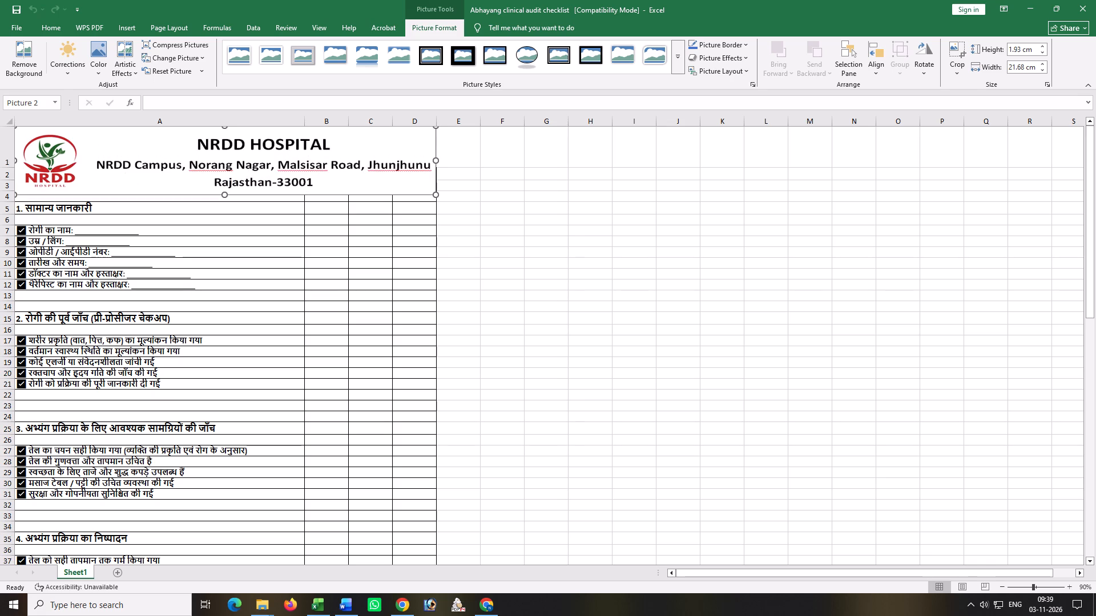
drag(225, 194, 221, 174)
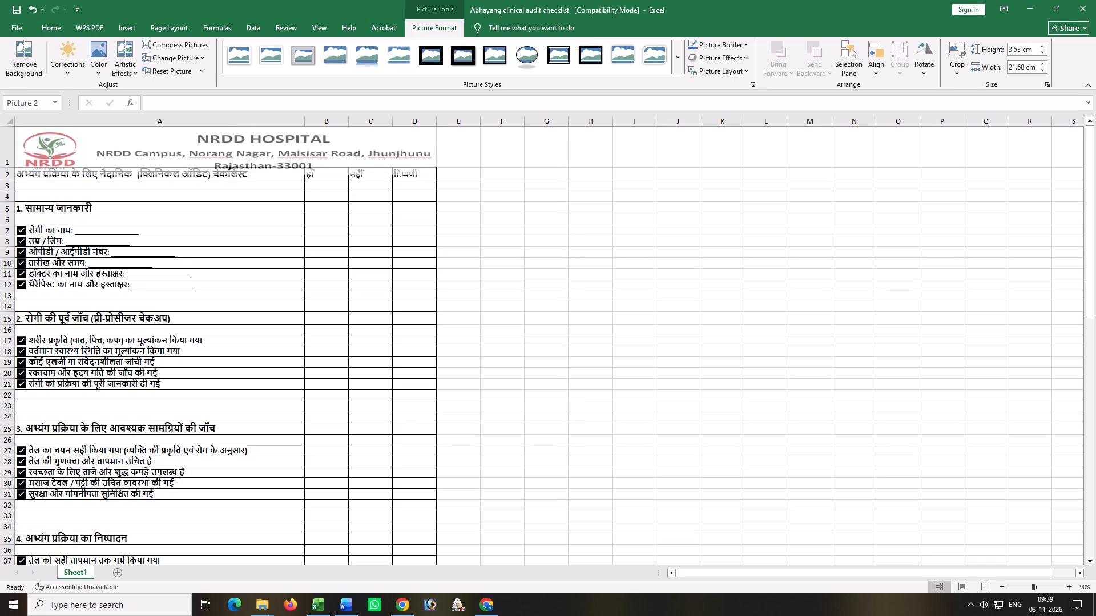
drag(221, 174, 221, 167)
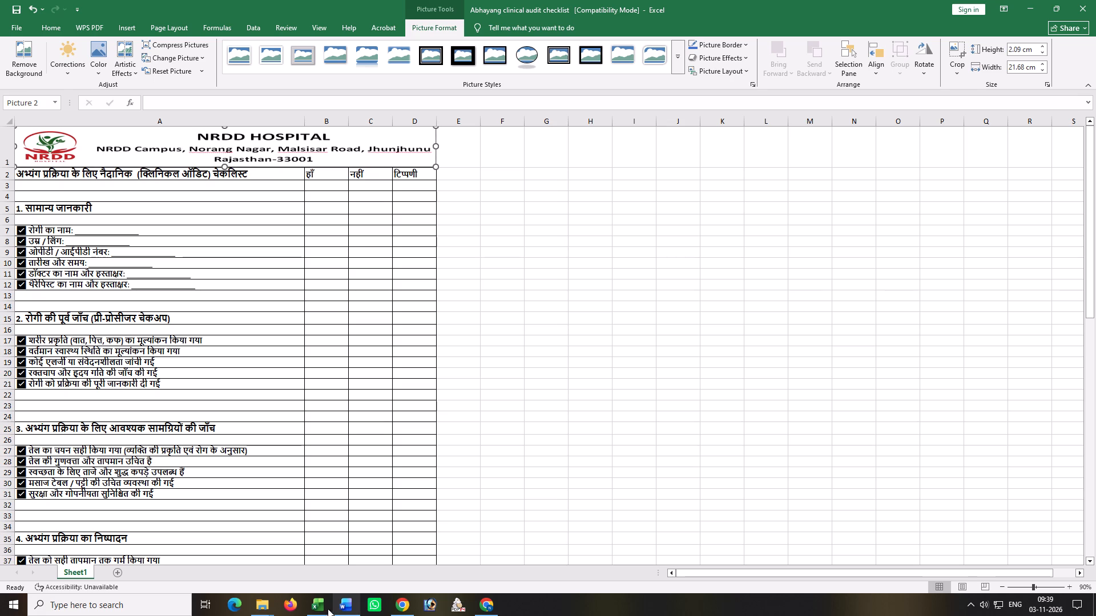
Open the Word document Ambulance Driver JD JS from the extracted WhatsApp folder and enable editing.
click(267, 605)
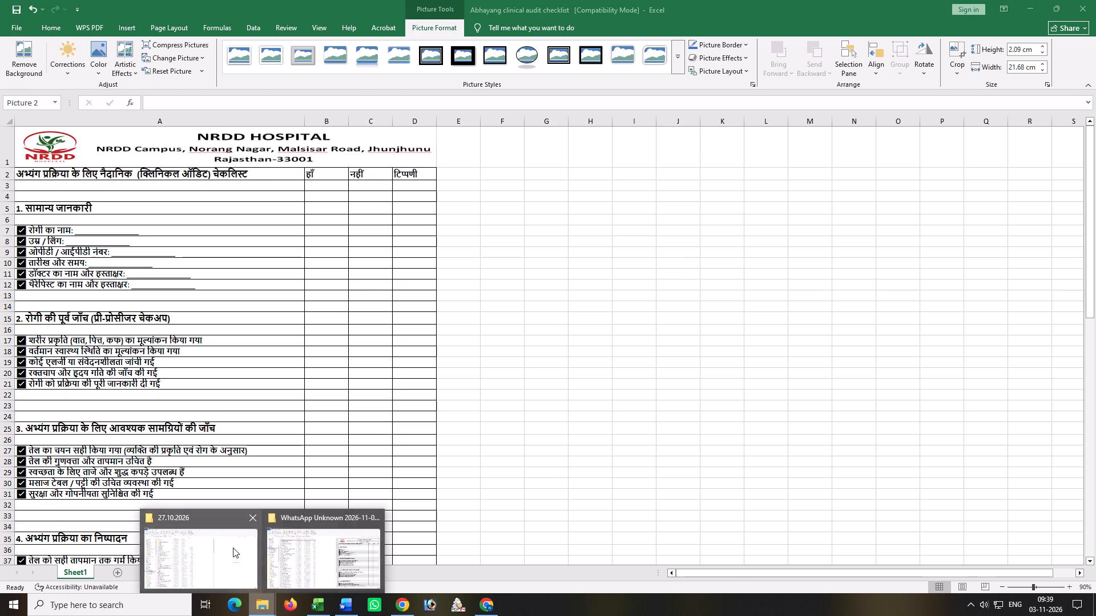
click(281, 545)
click(164, 135)
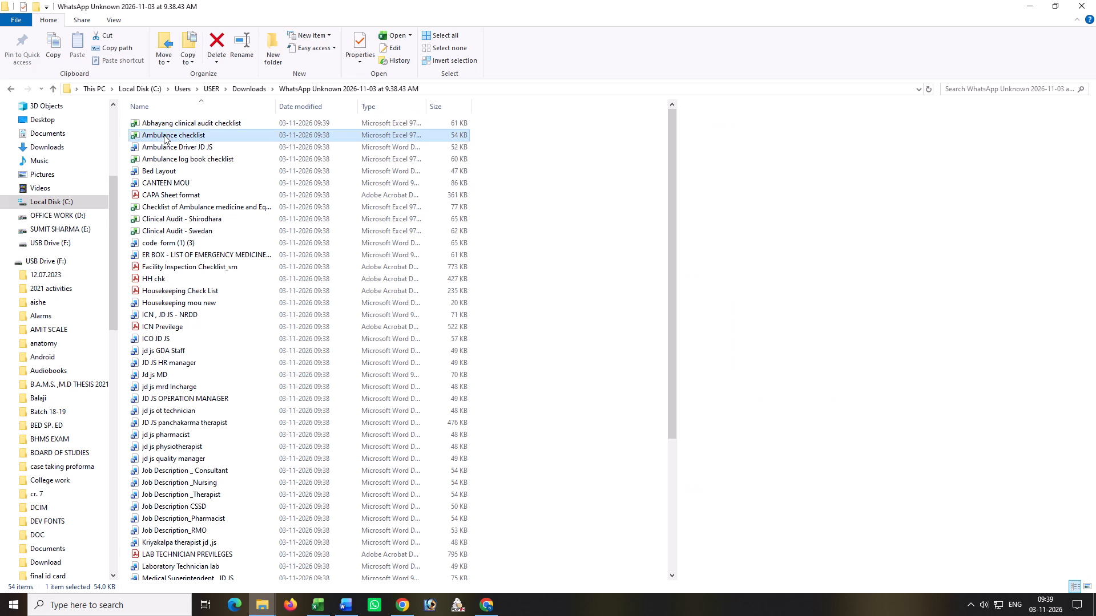
click(170, 148)
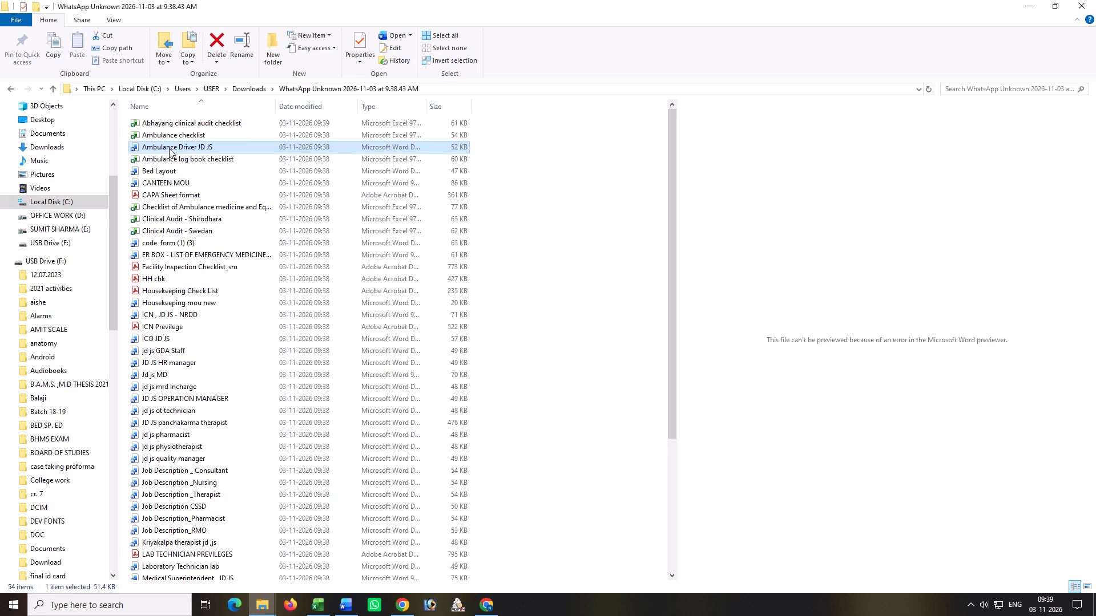
double_click(169, 148)
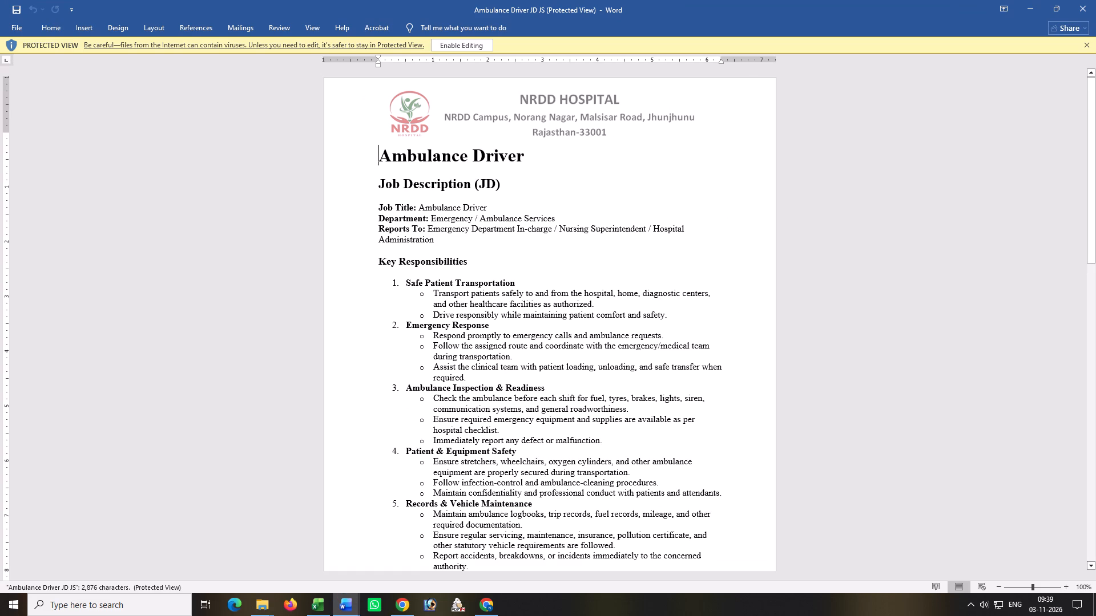
click(563, 120)
click(462, 51)
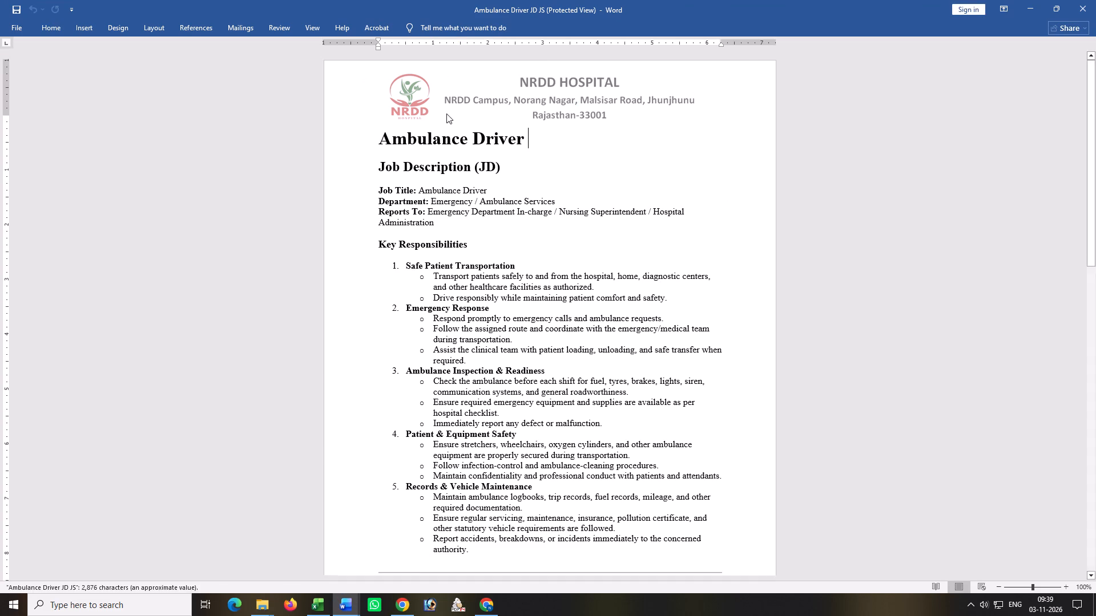
Replace the letterhead picture in the Abhayang clinical audit checklist with the Ambulance Driver document's header picture, placed at the sheet's top-left corner.
double_click(360, 156)
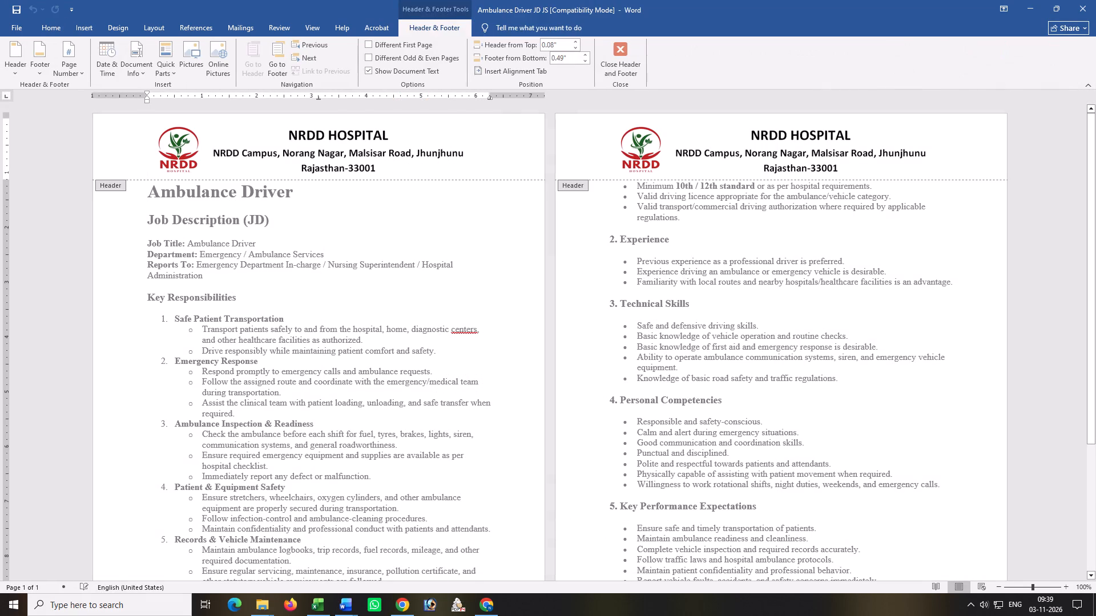
click(341, 148)
key(ctrl+c)
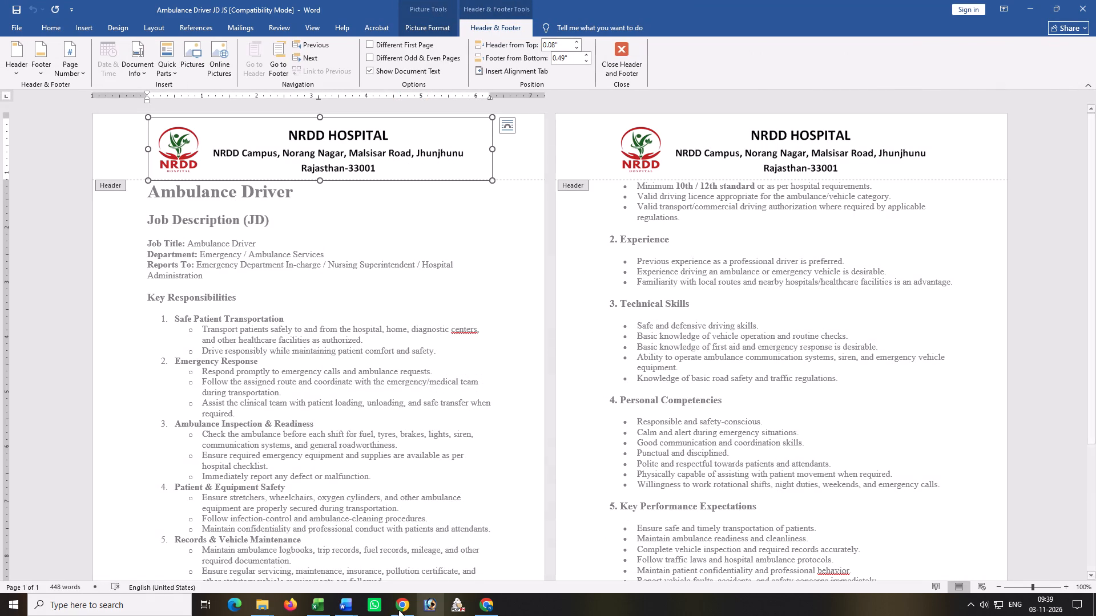
click(321, 604)
click(182, 145)
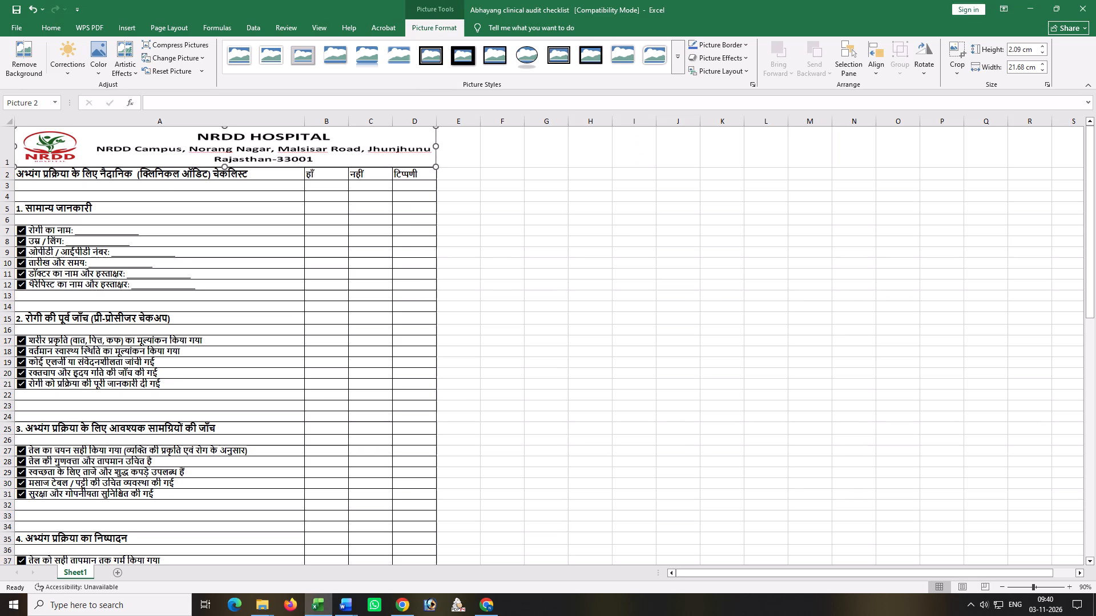
key(Delete)
key(ctrl+v)
drag(796, 378, 626, 302)
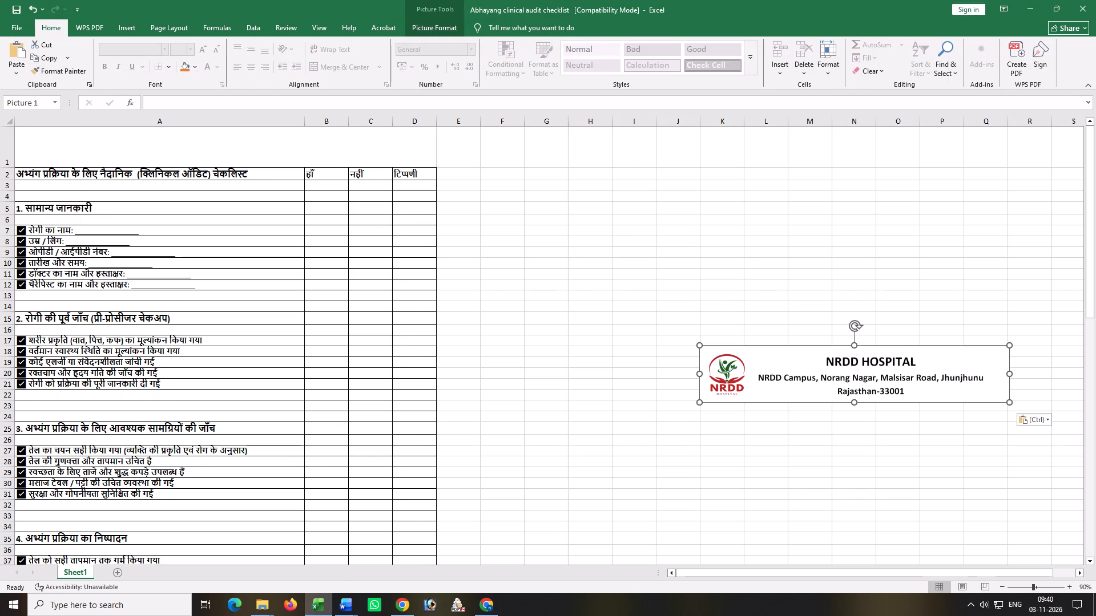
drag(626, 302, 81, 132)
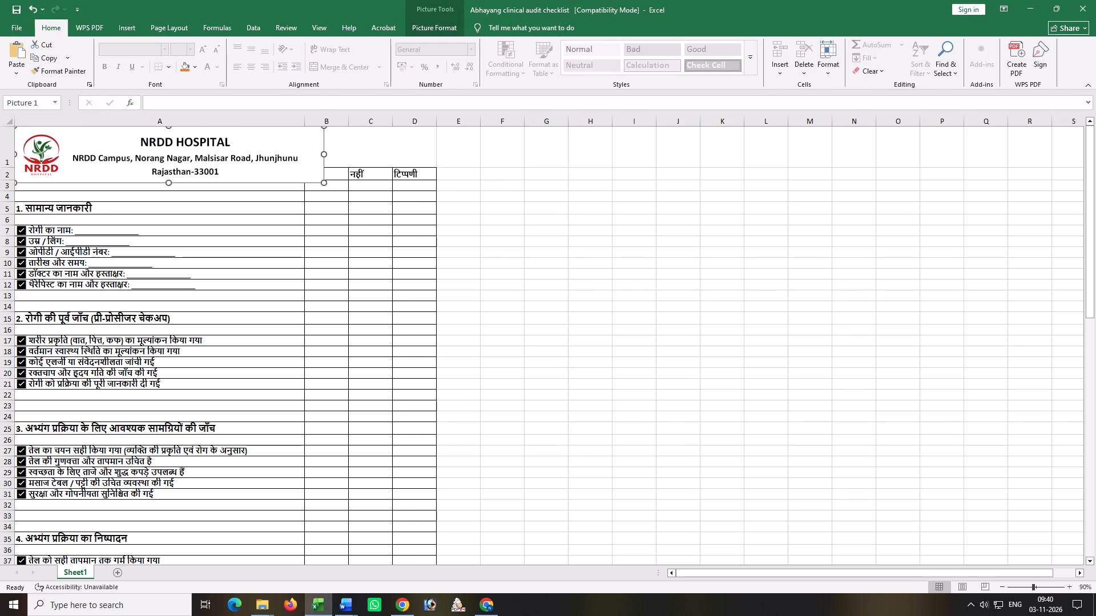
Make row 1 tall enough for the new letterhead and widen the picture to span columns A to D.
drag(7, 169, 7, 193)
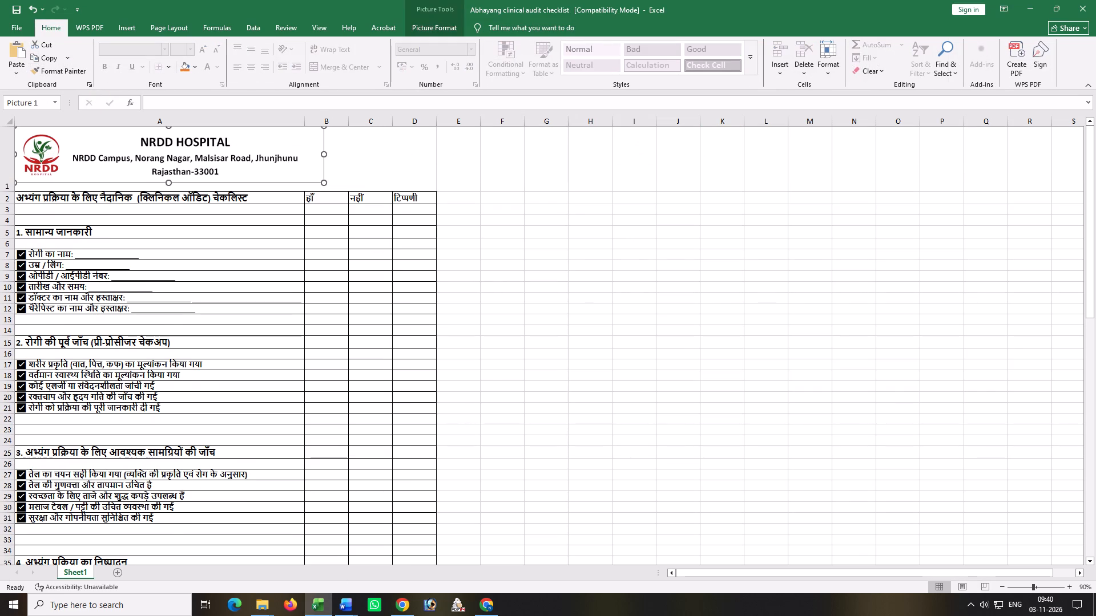
drag(324, 155, 424, 159)
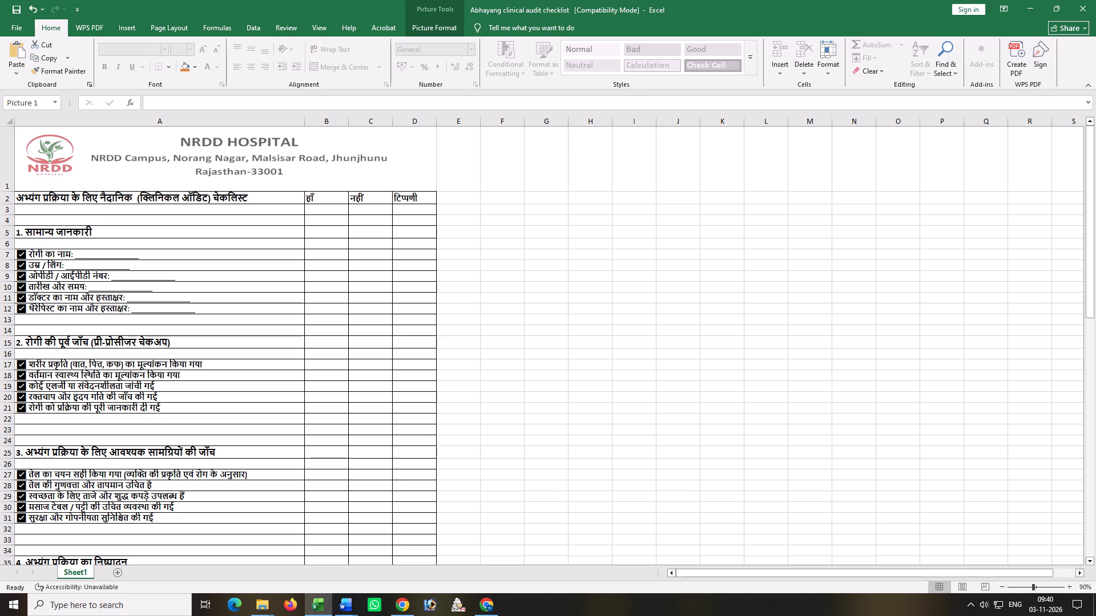
drag(424, 159, 429, 159)
click(464, 294)
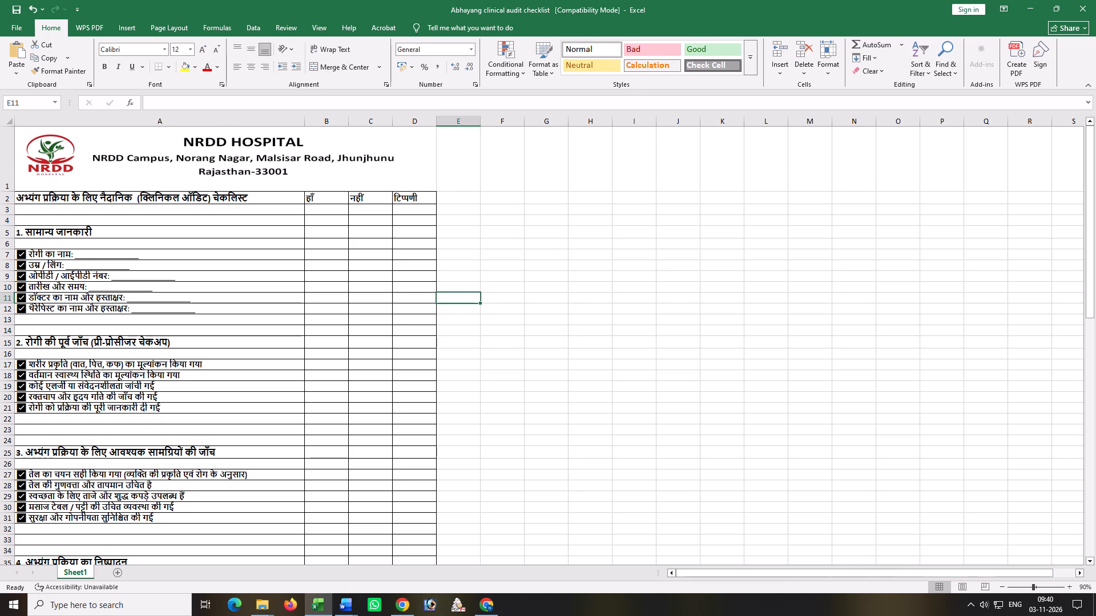
Save the Abhayang clinical audit checklist workbook.
scroll(184, 308, down, 19)
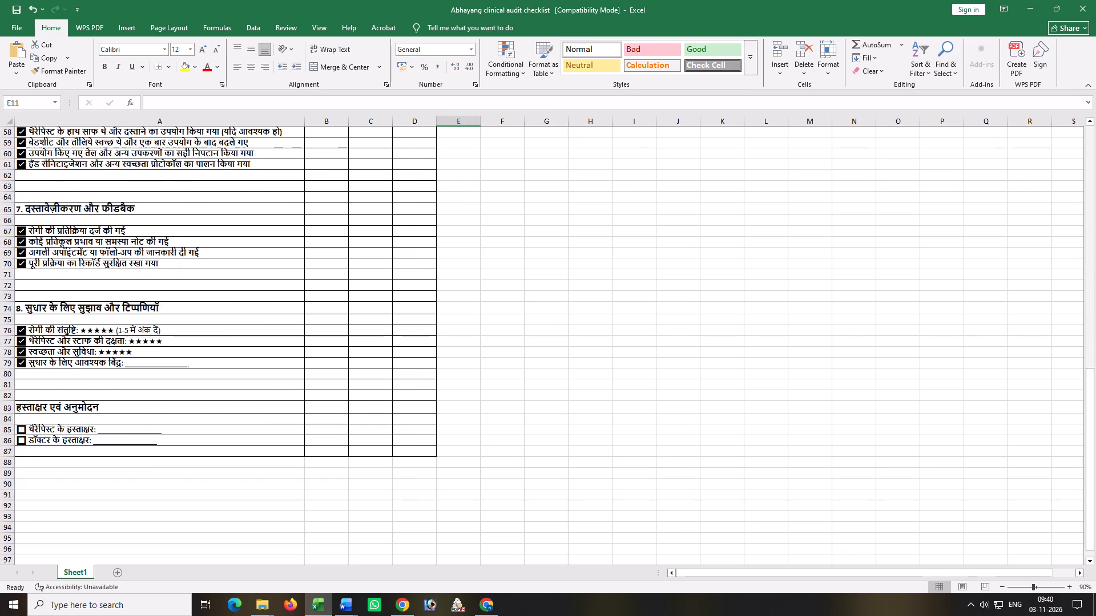
scroll(205, 383, down, 4)
key(ctrl+s)
Preview the checklist's printout, set the print scaling to 90% of normal size, and return to the sheet.
key(ctrl+p)
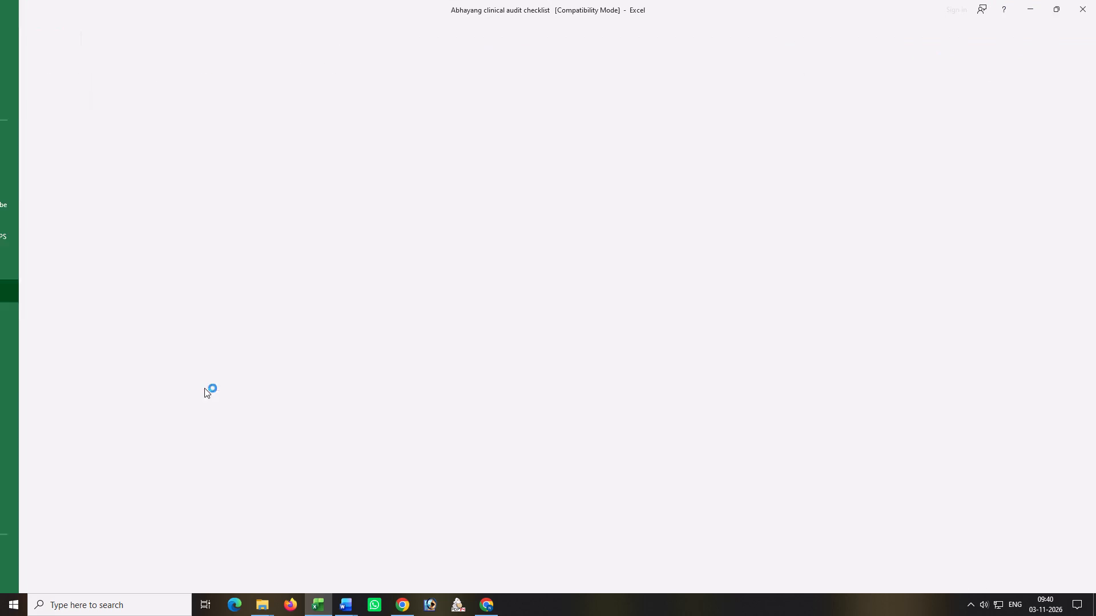
scroll(743, 379, down, 9)
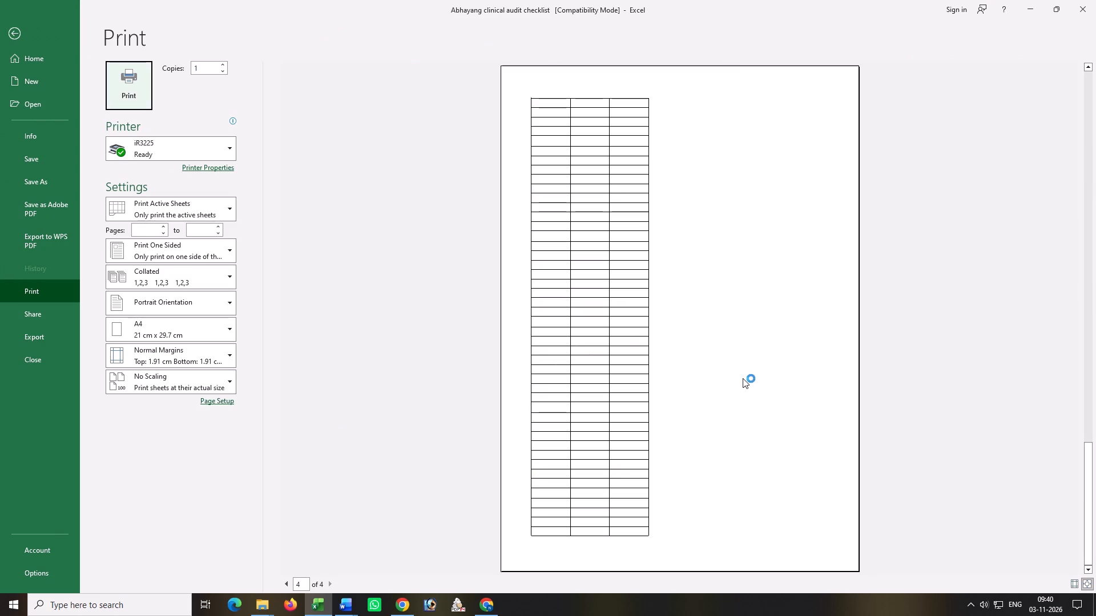
click(215, 398)
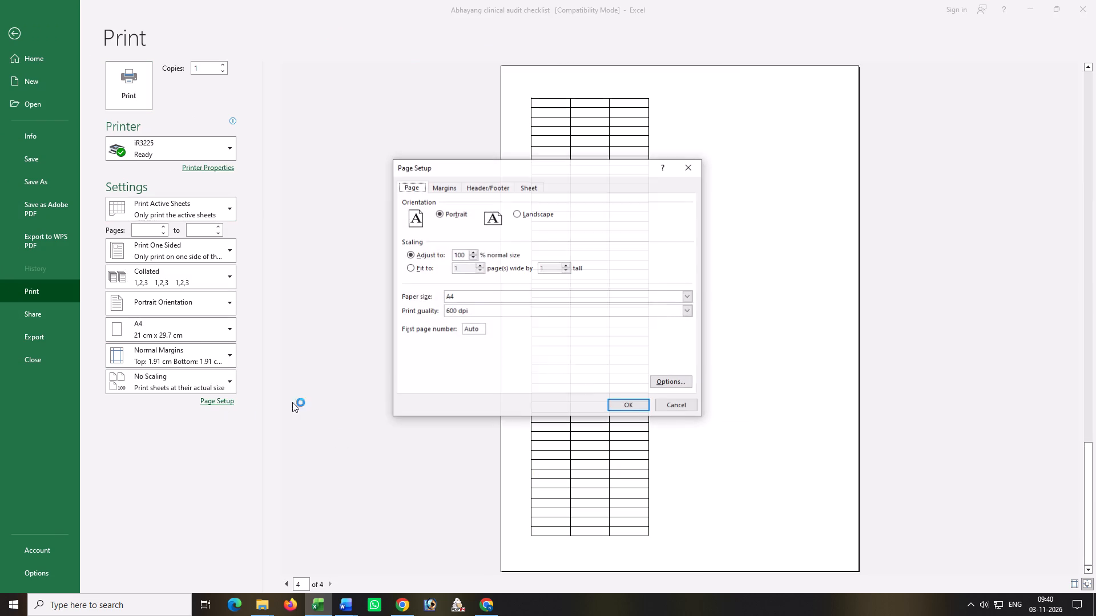
double_click(470, 257)
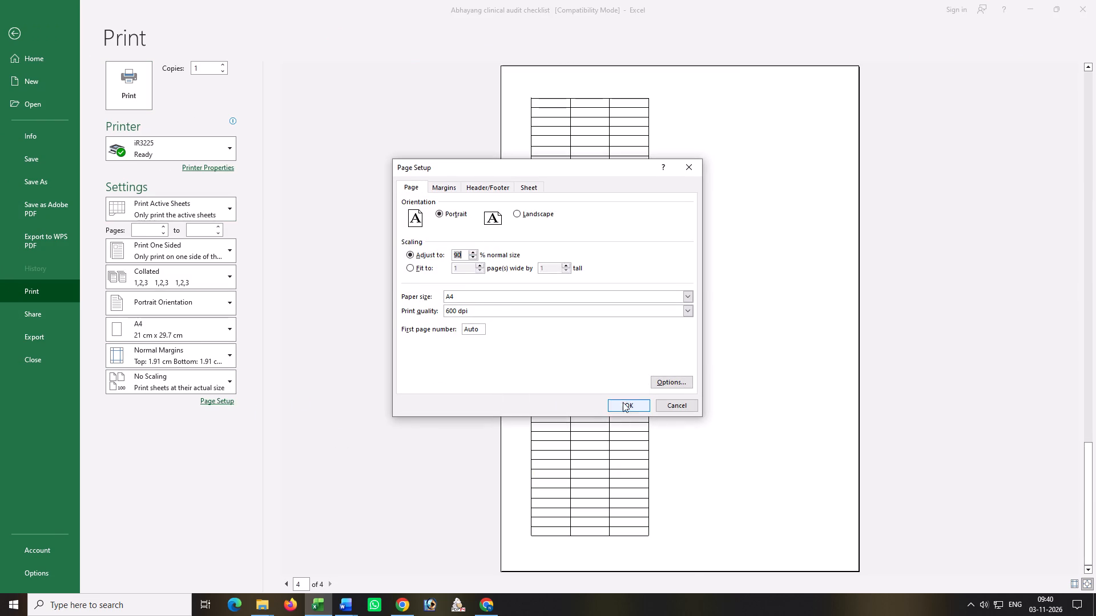
click(642, 400)
scroll(621, 374, up, 3)
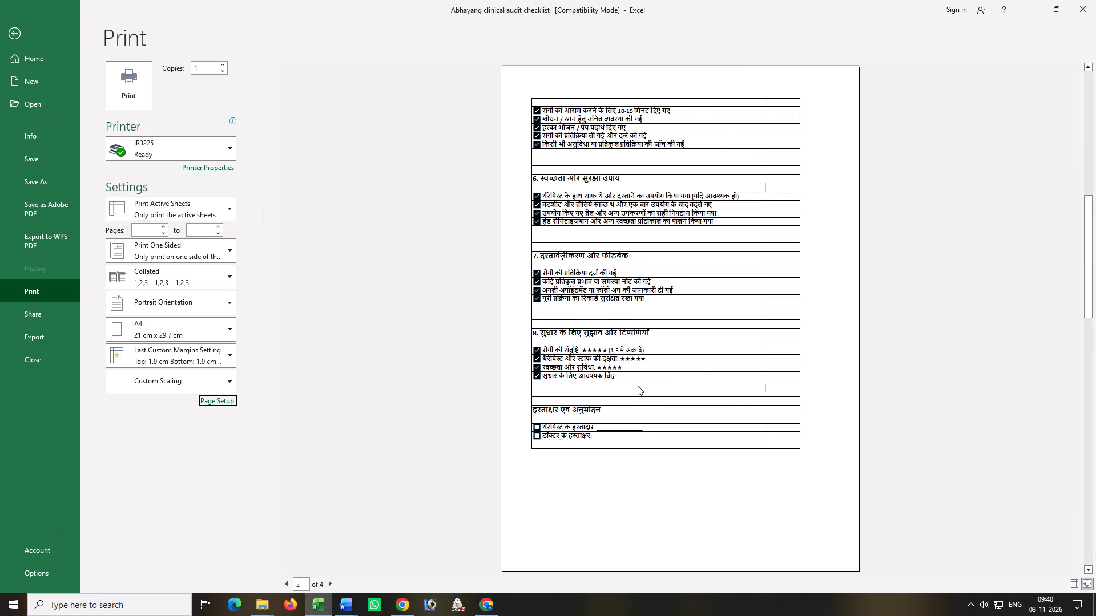
scroll(638, 386, up, 2)
click(24, 33)
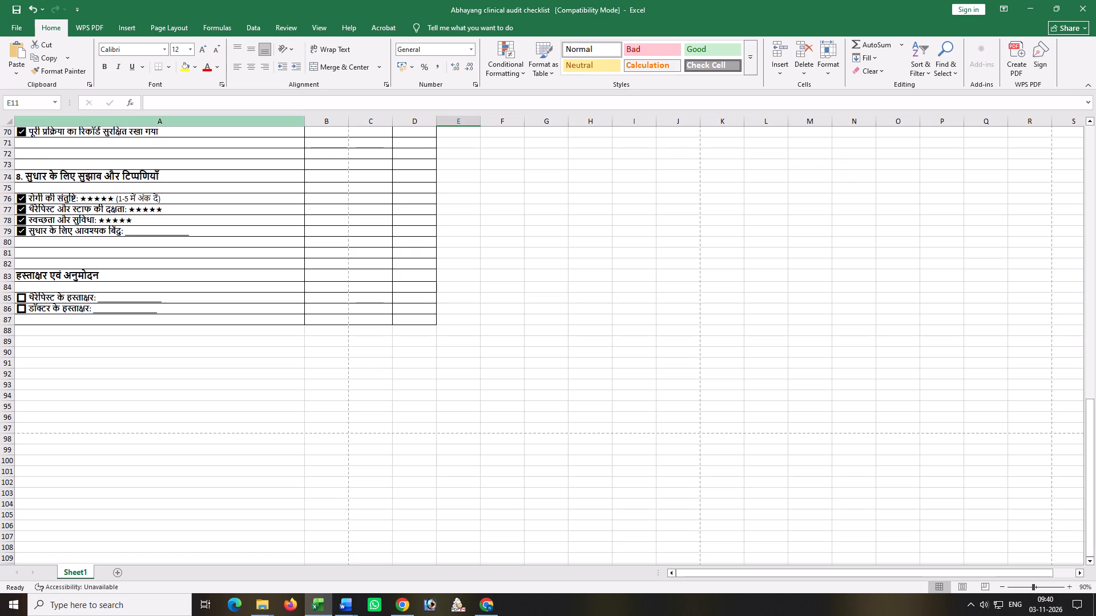
Narrow columns B and C slightly so the checklist table takes less page width.
scroll(336, 189, up, 20)
scroll(336, 189, up, 7)
scroll(337, 196, down, 1)
scroll(337, 196, up, 3)
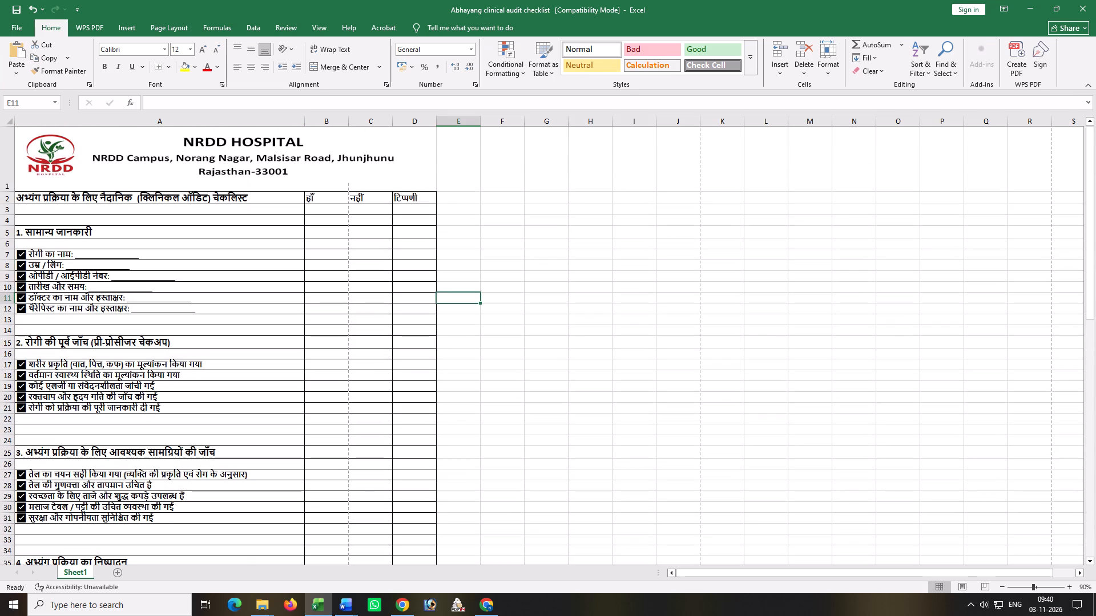
drag(348, 122, 338, 121)
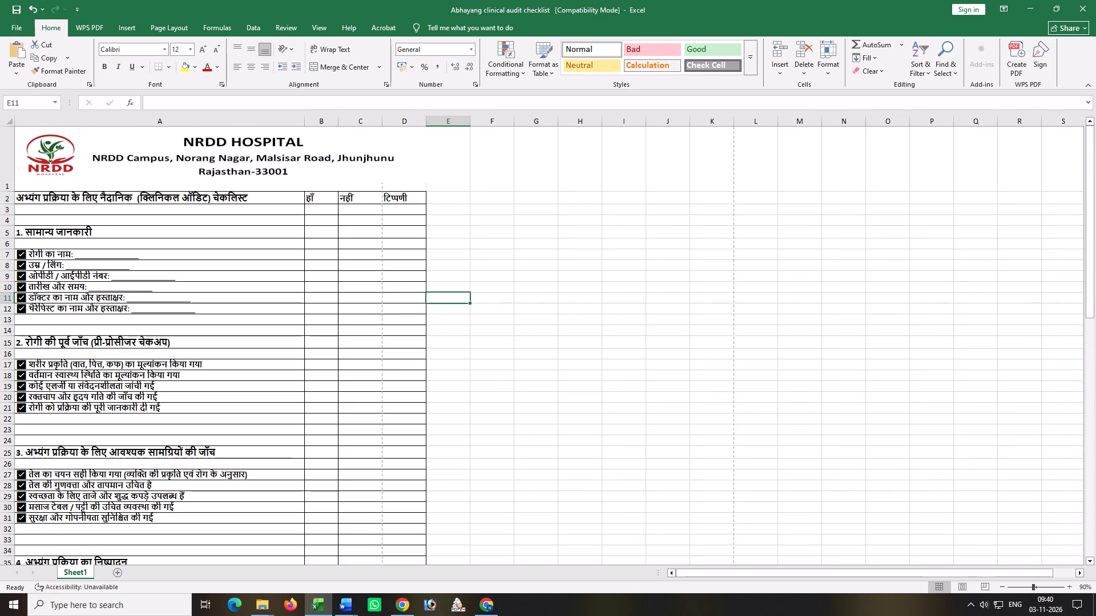
drag(379, 125, 369, 124)
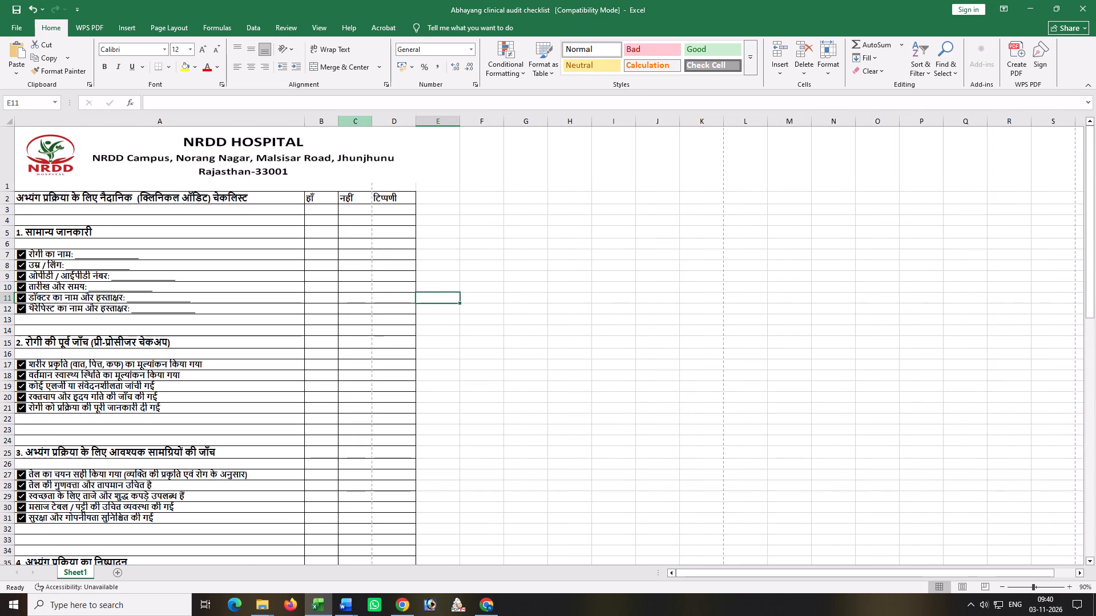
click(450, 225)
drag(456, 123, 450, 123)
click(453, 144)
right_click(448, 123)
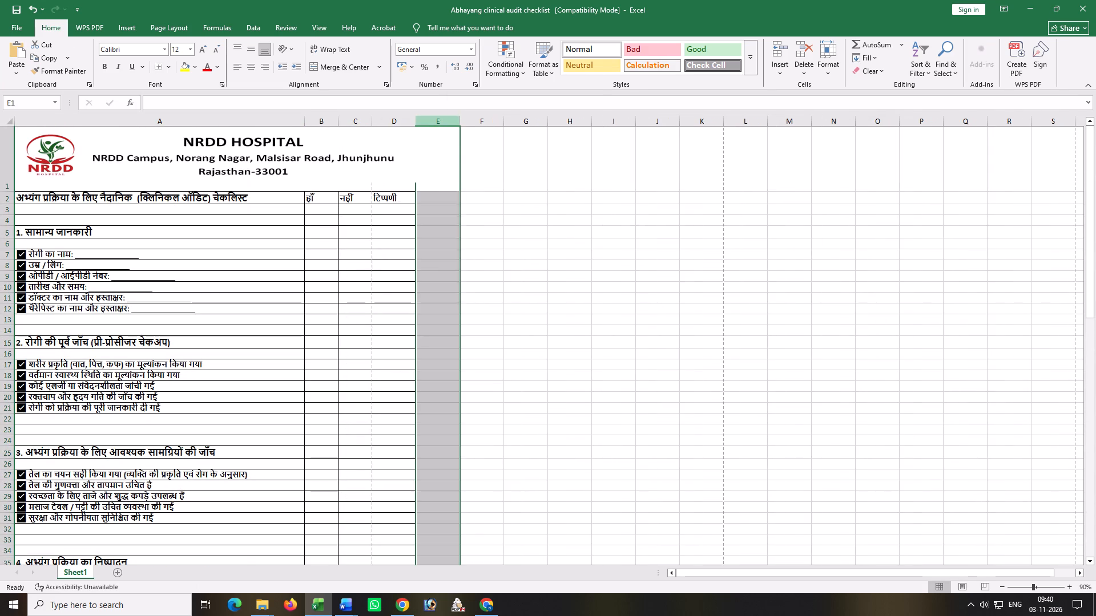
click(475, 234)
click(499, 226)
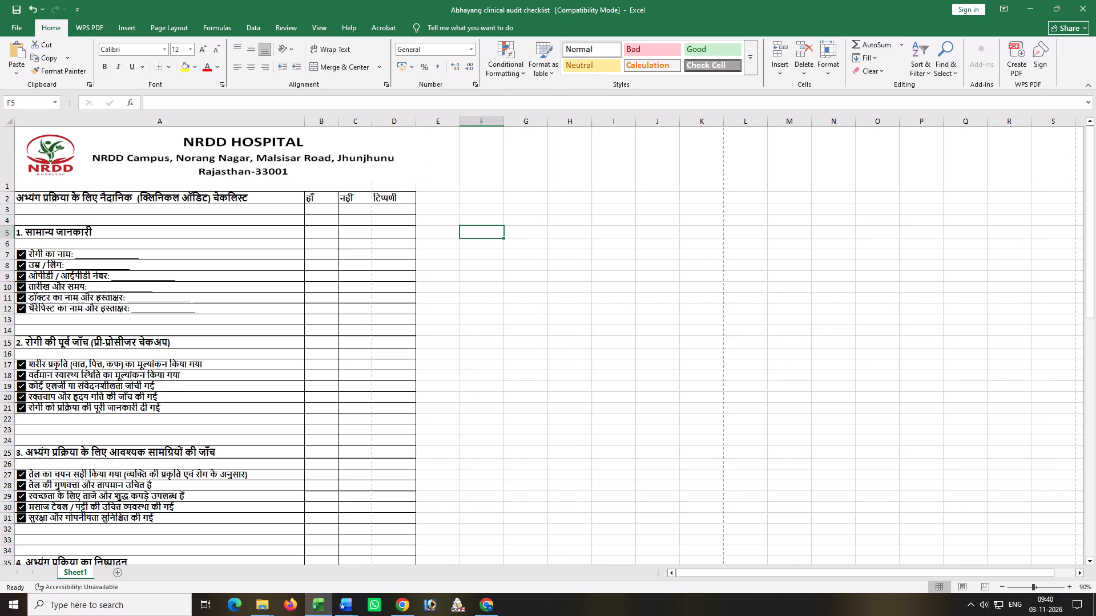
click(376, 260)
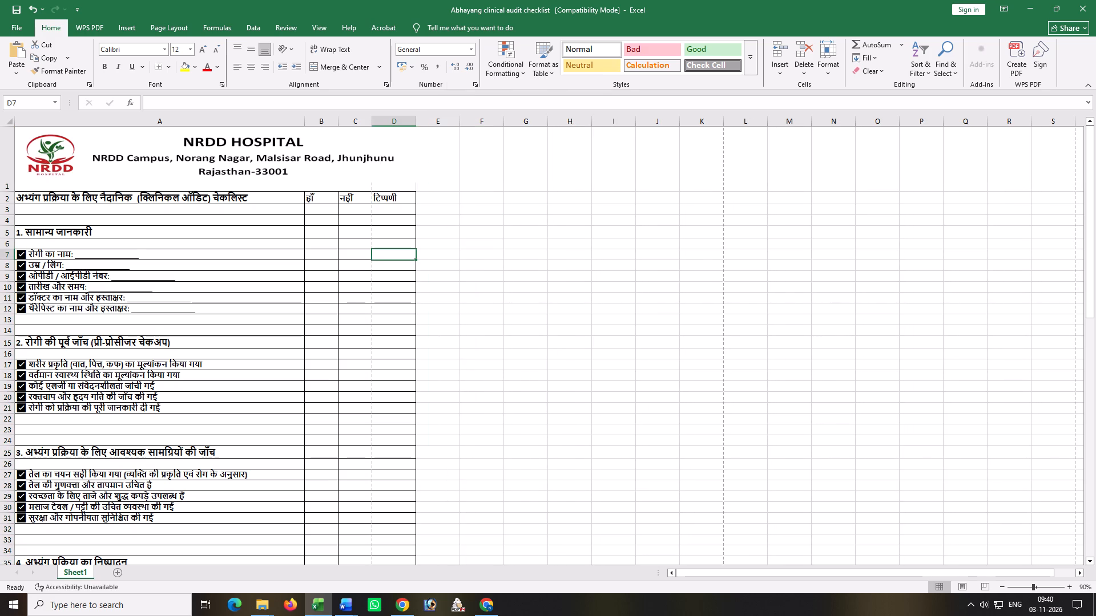
Narrow column A slightly, keeping its longest checklist lines within the column.
scroll(251, 398, down, 6)
scroll(253, 402, up, 4)
scroll(263, 305, down, 8)
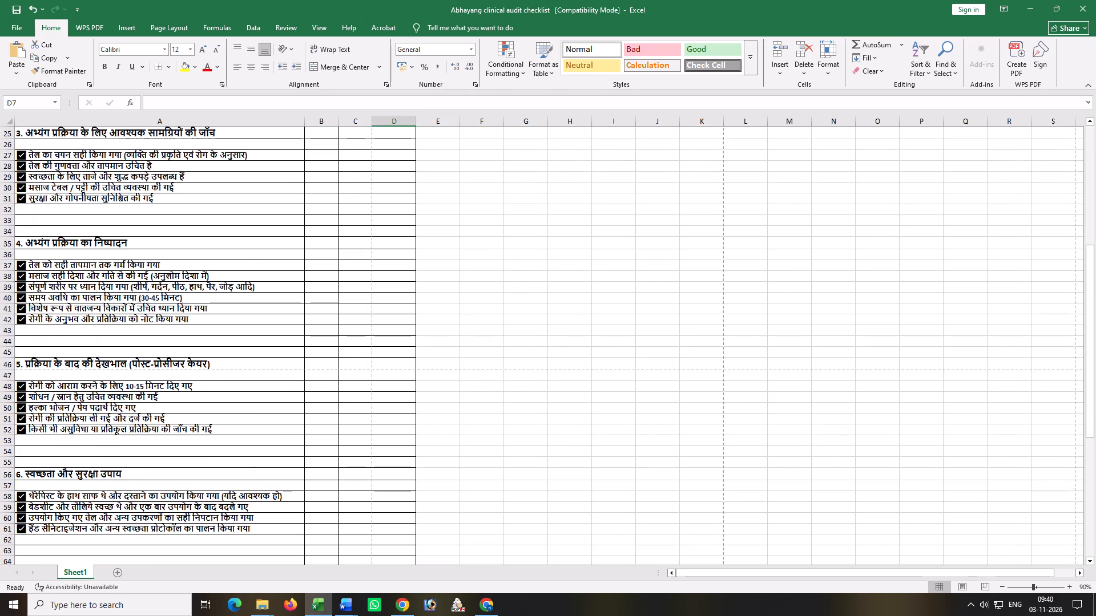
scroll(263, 309, down, 1)
drag(303, 117, 289, 116)
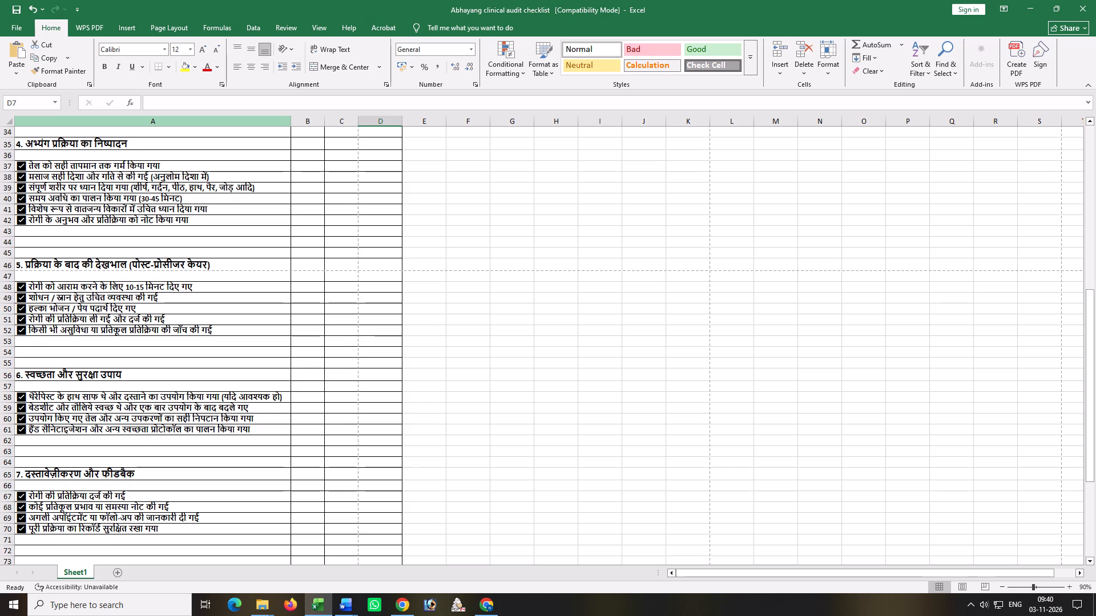
Set the checklist's print scaling to 85% of normal size.
scroll(330, 305, down, 1)
scroll(331, 306, up, 18)
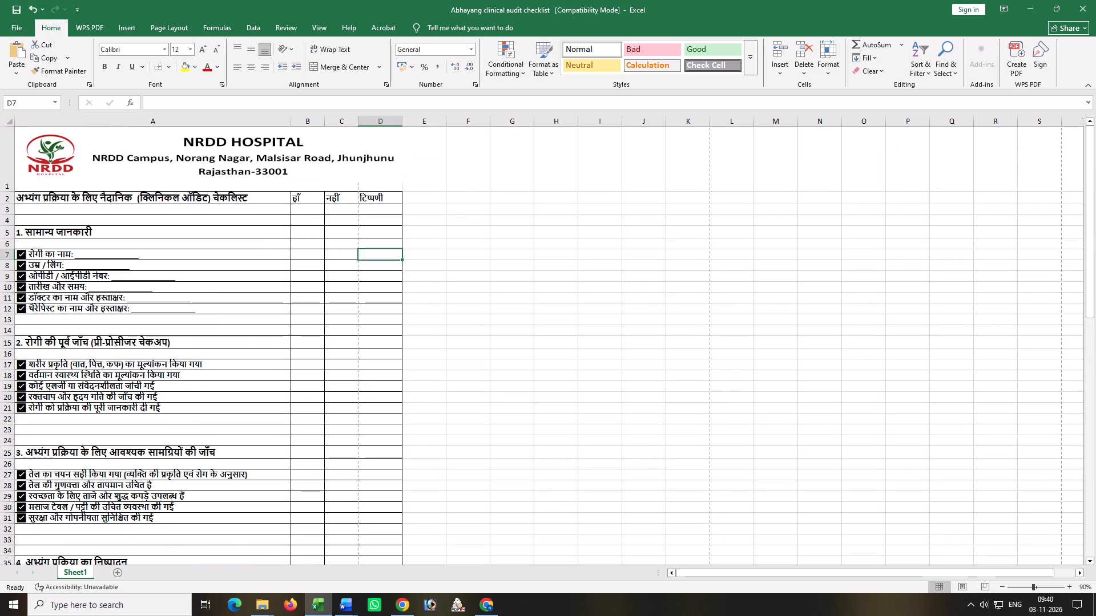
scroll(186, 371, down, 9)
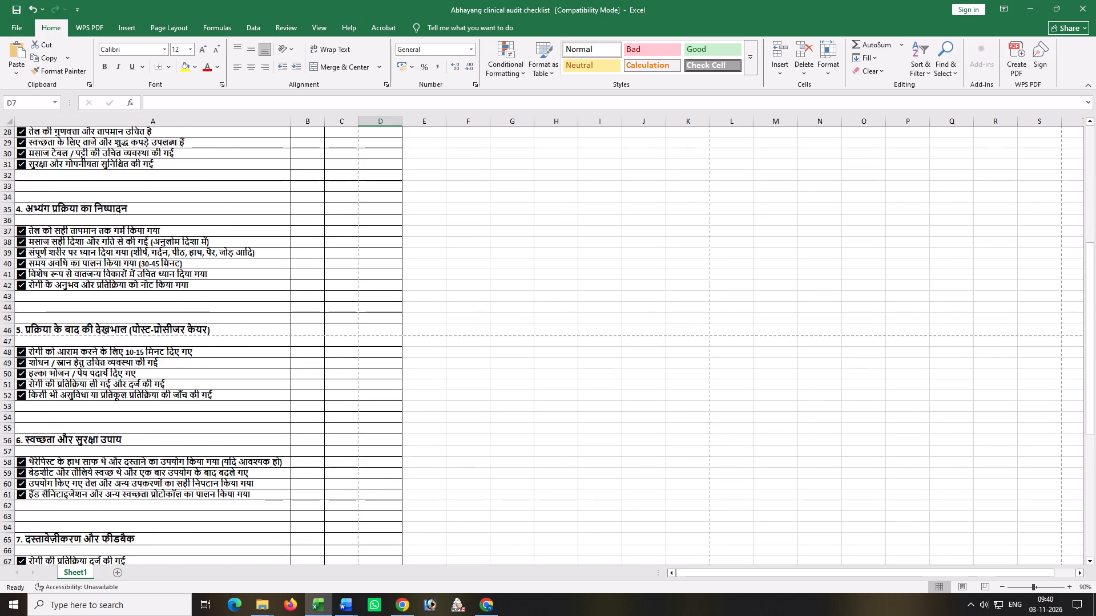
scroll(188, 375, down, 11)
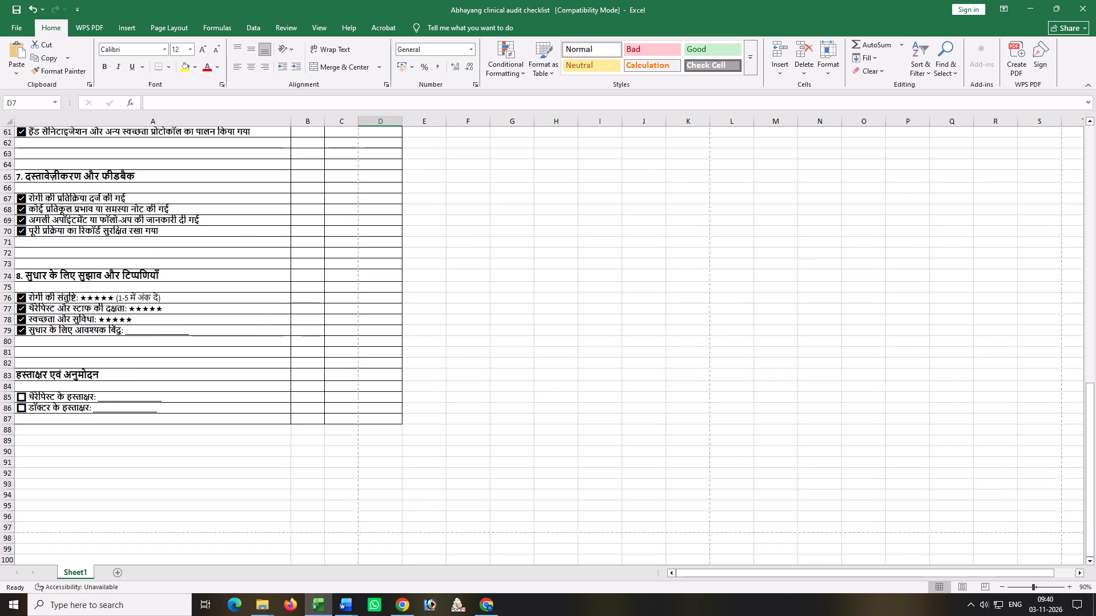
key(ctrl+p)
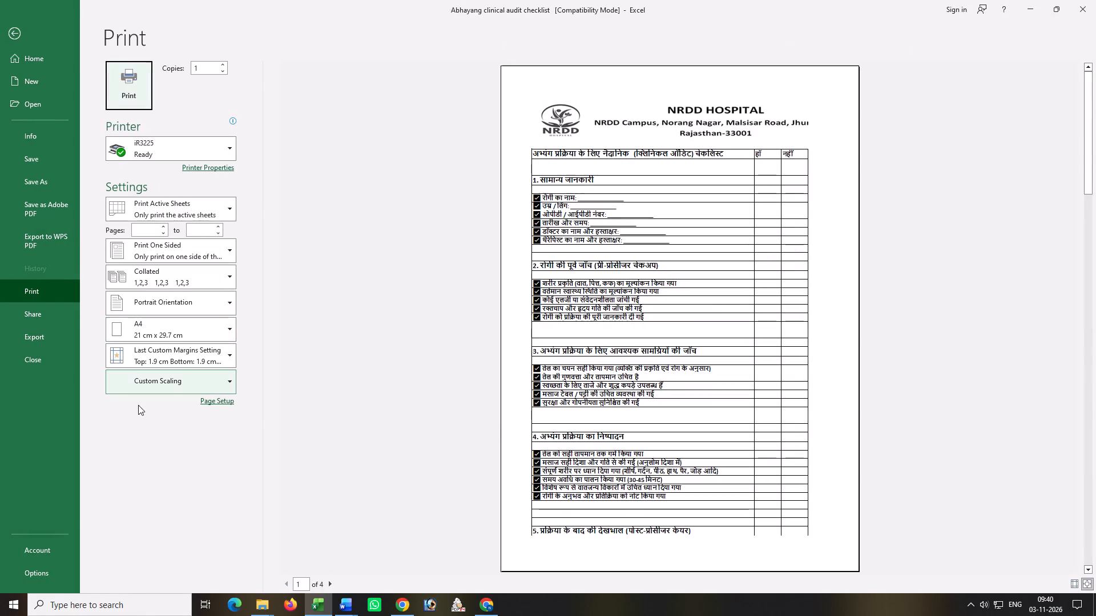
click(215, 402)
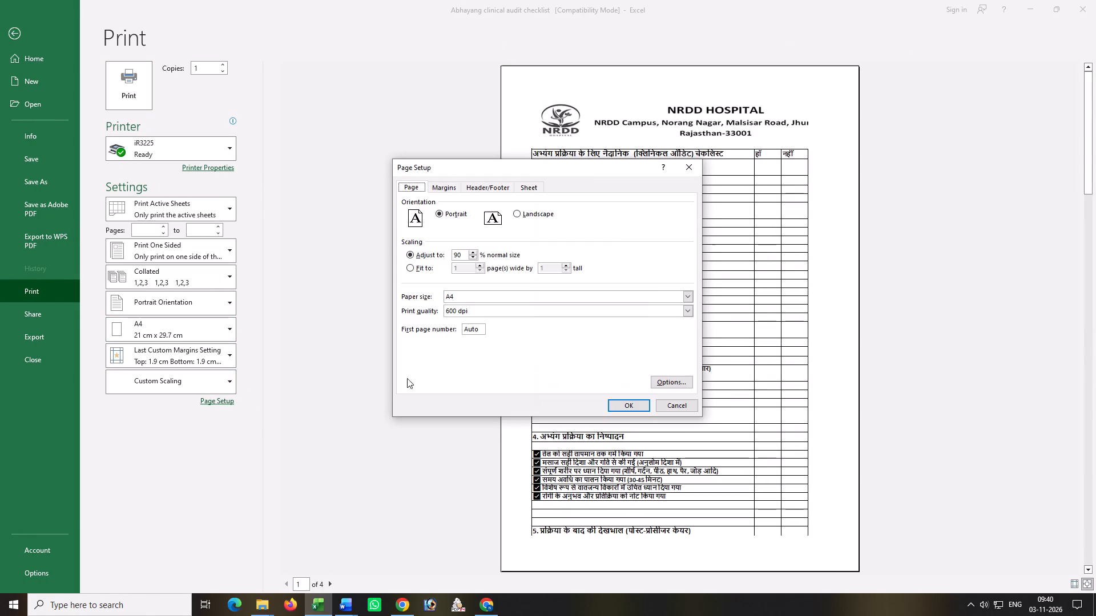
click(474, 257)
click(623, 405)
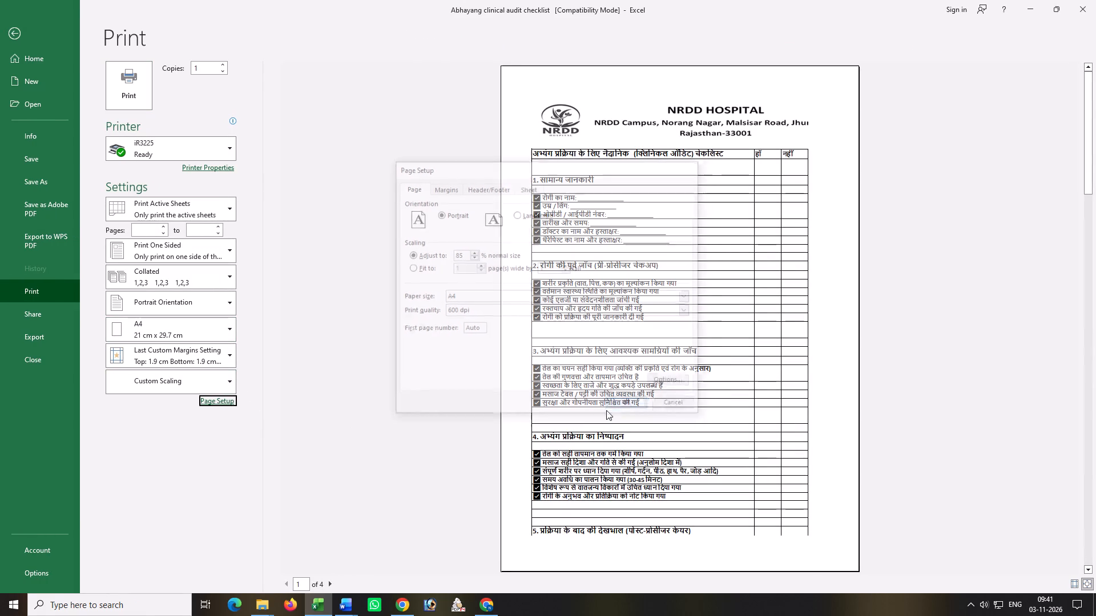
Review the previewed pages and print only pages 1 to 2 of the checklist on the iR3225 printer.
scroll(624, 329, down, 5)
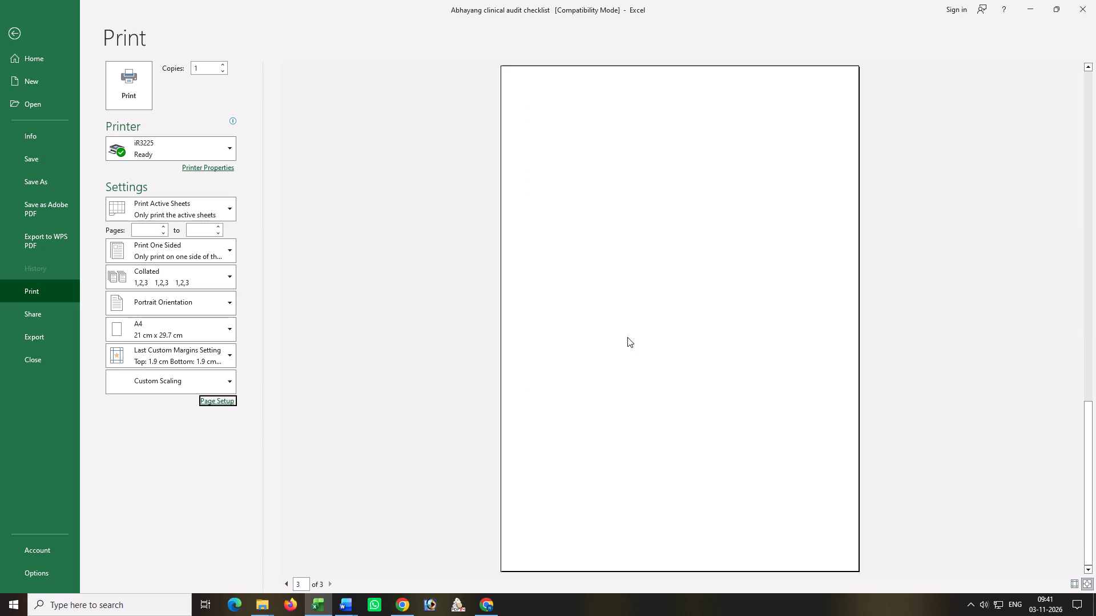
scroll(628, 339, up, 1)
scroll(629, 341, down, 1)
scroll(629, 341, up, 3)
click(142, 225)
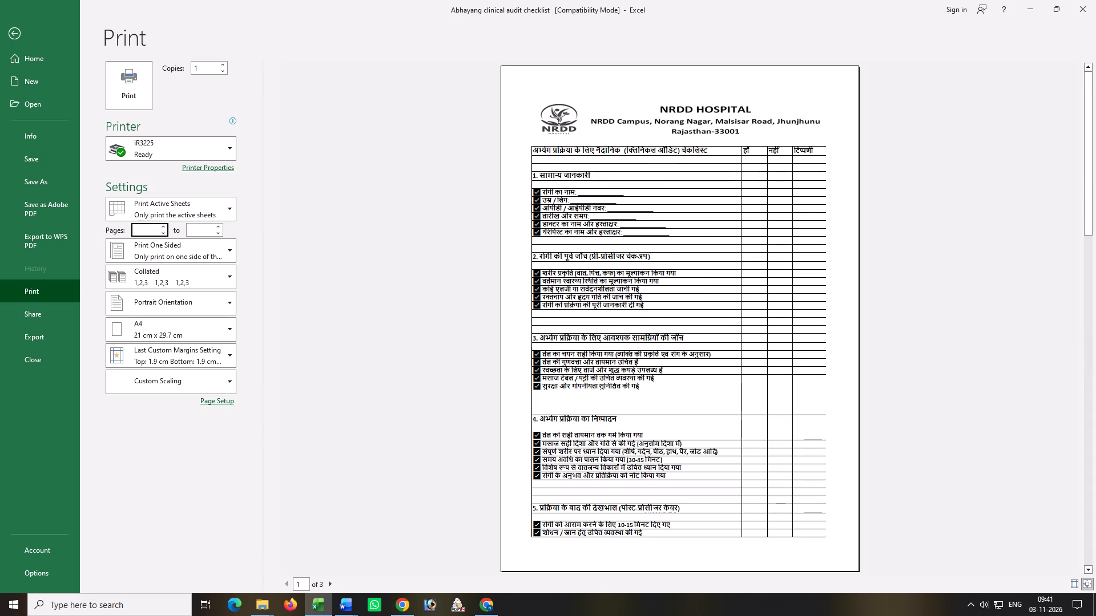
key(1)
key(Tab)
key(2)
click(140, 99)
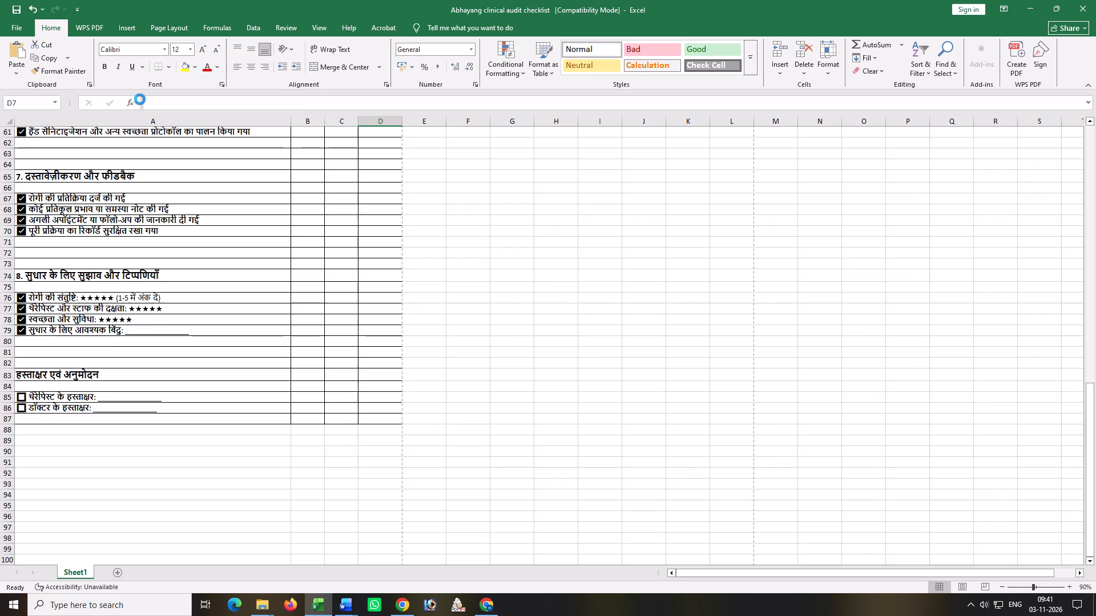
Close the Abhayang clinical audit checklist workbook.
click(1095, 0)
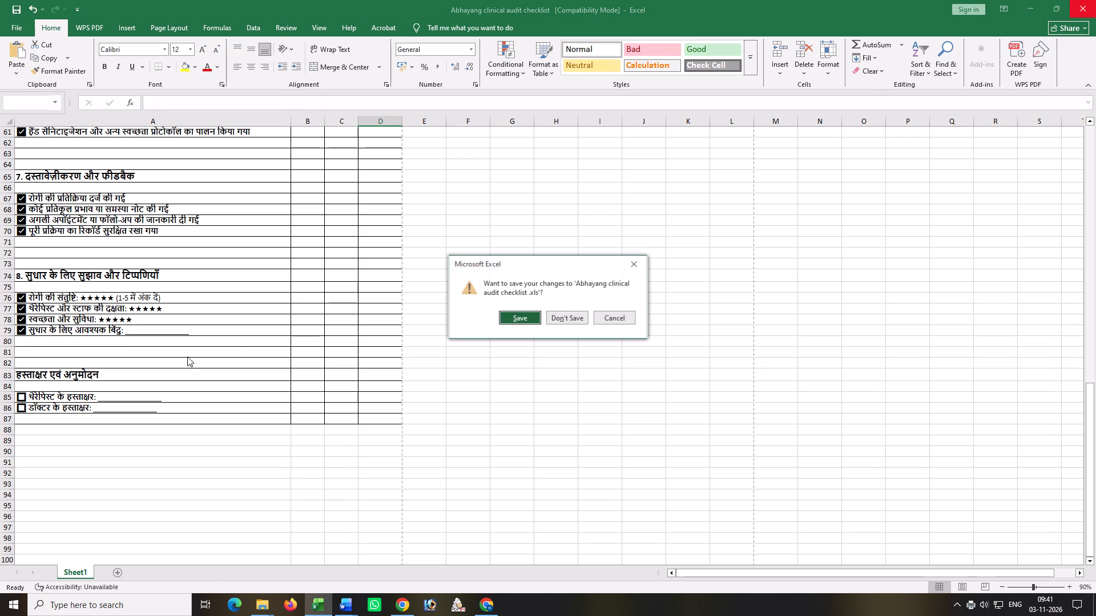
Save the changes to the Abhayang clinical audit checklist as it closes.
click(518, 316)
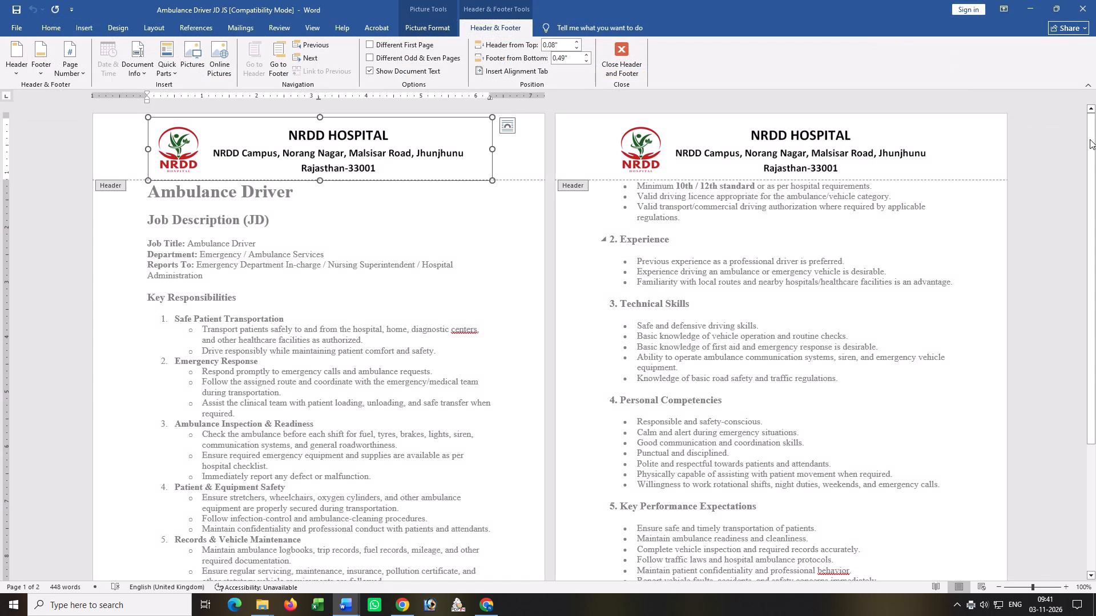
Leave header editing in the Ambulance Driver JD JS document, check both pages in print preview, and close the document.
click(364, 336)
double_click(336, 287)
scroll(336, 305, down, 6)
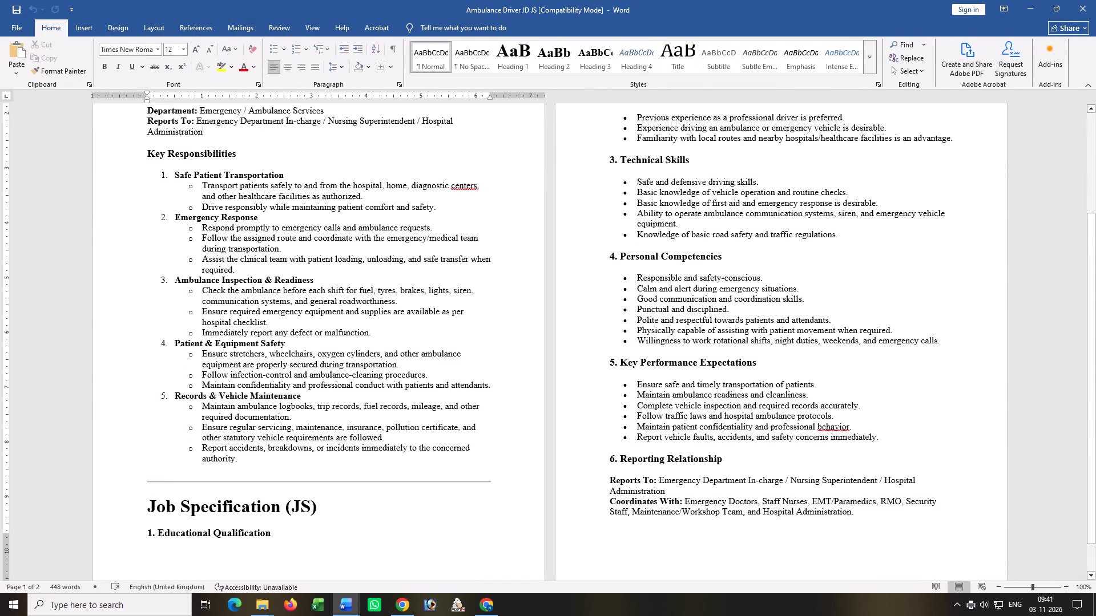
scroll(340, 320, down, 12)
key(ctrl+p)
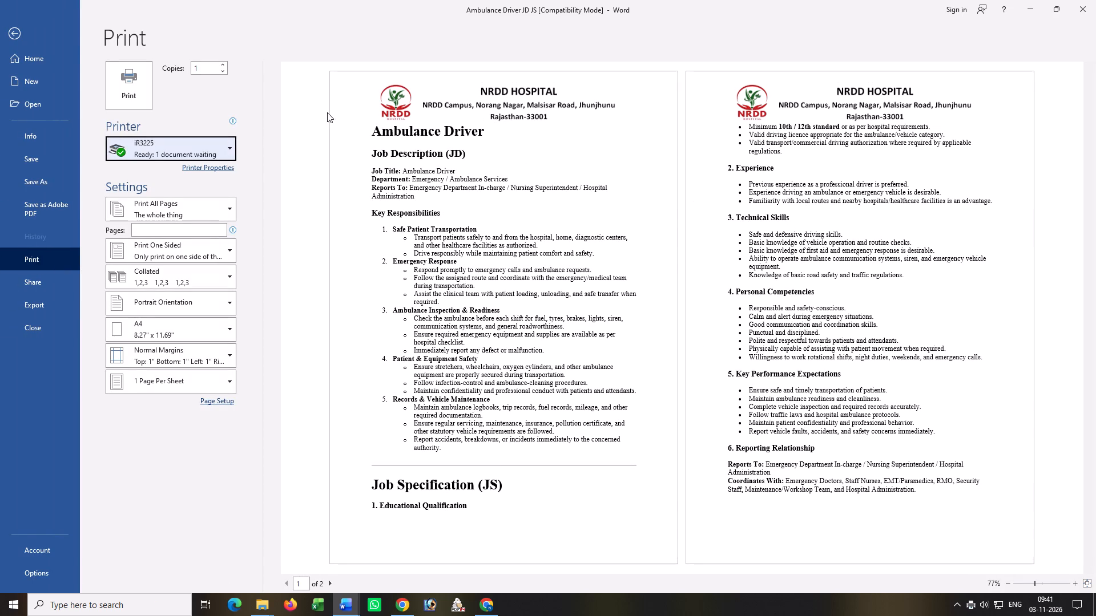
click(9, 38)
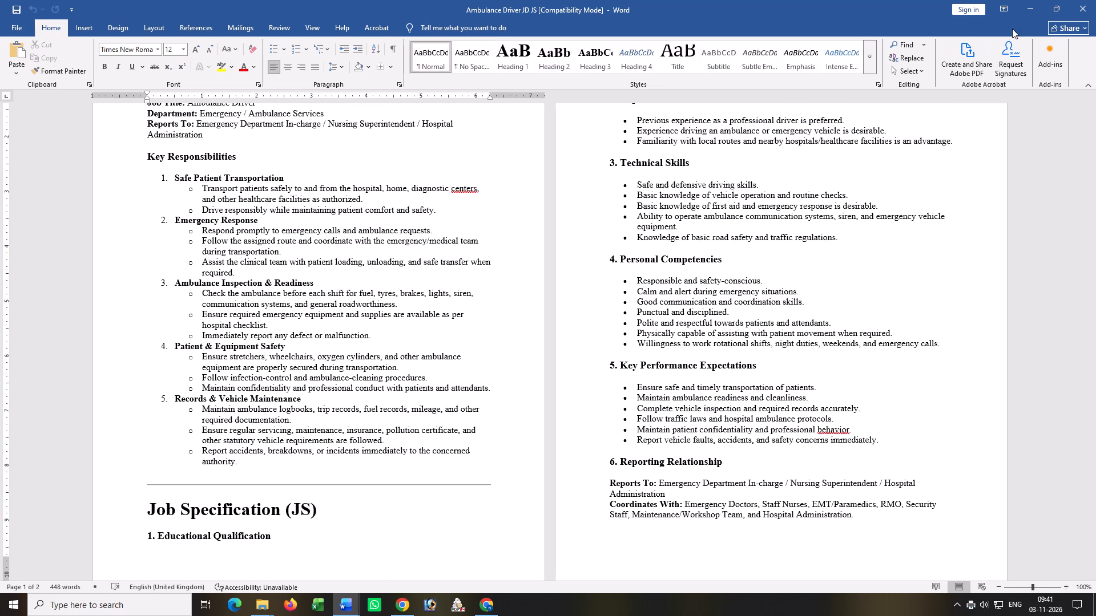
click(1091, 6)
click(1094, 0)
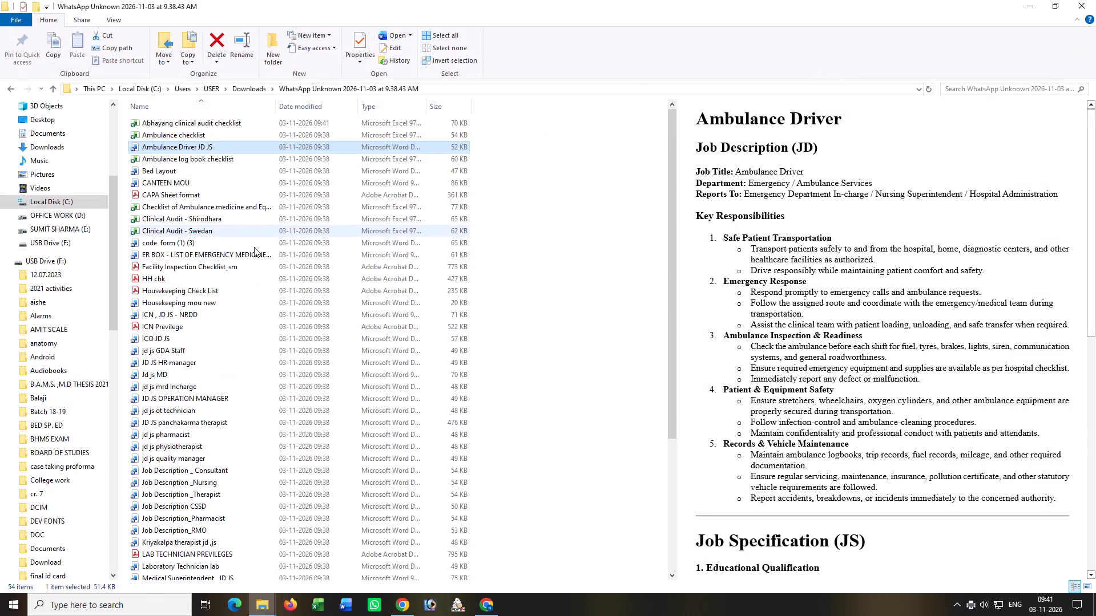
Open the Ambulance checklist workbook from the extracted WhatsApp folder and enable it for editing.
click(164, 135)
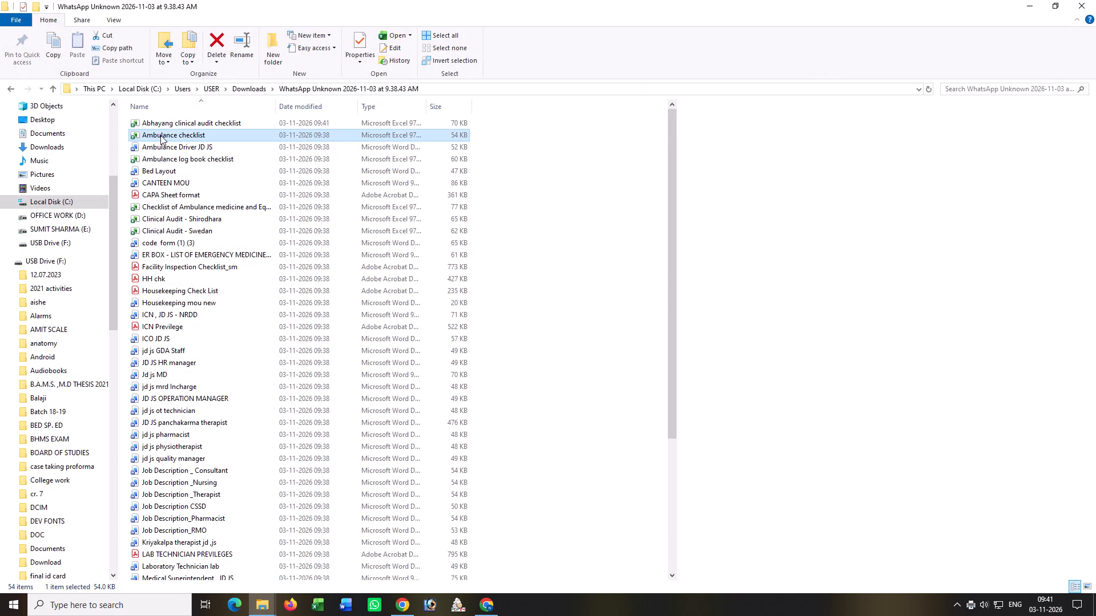
double_click(160, 135)
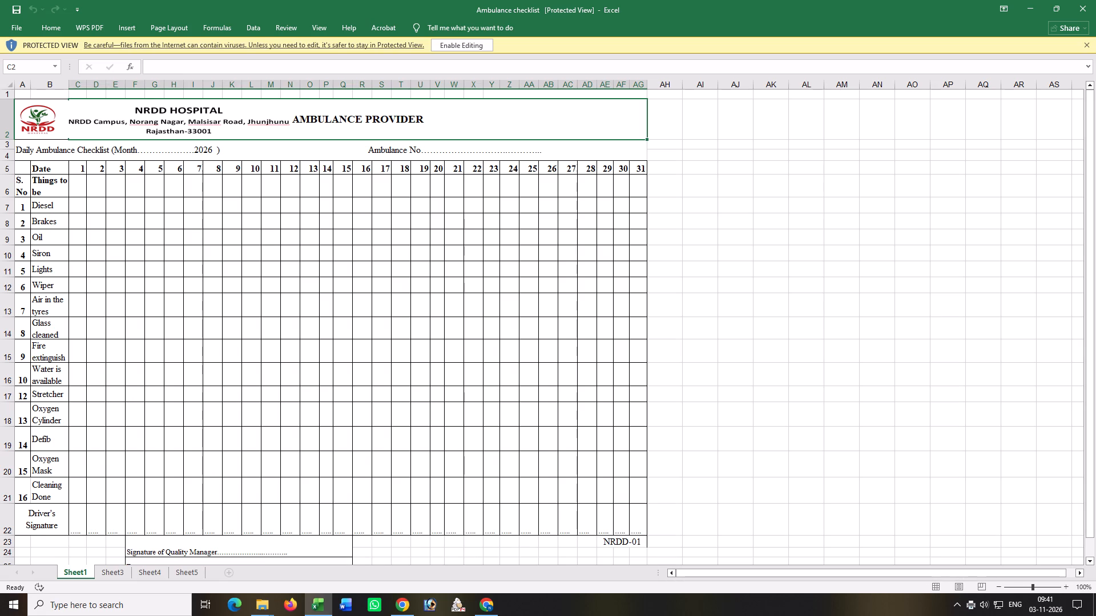
click(192, 123)
key(ctrl+v)
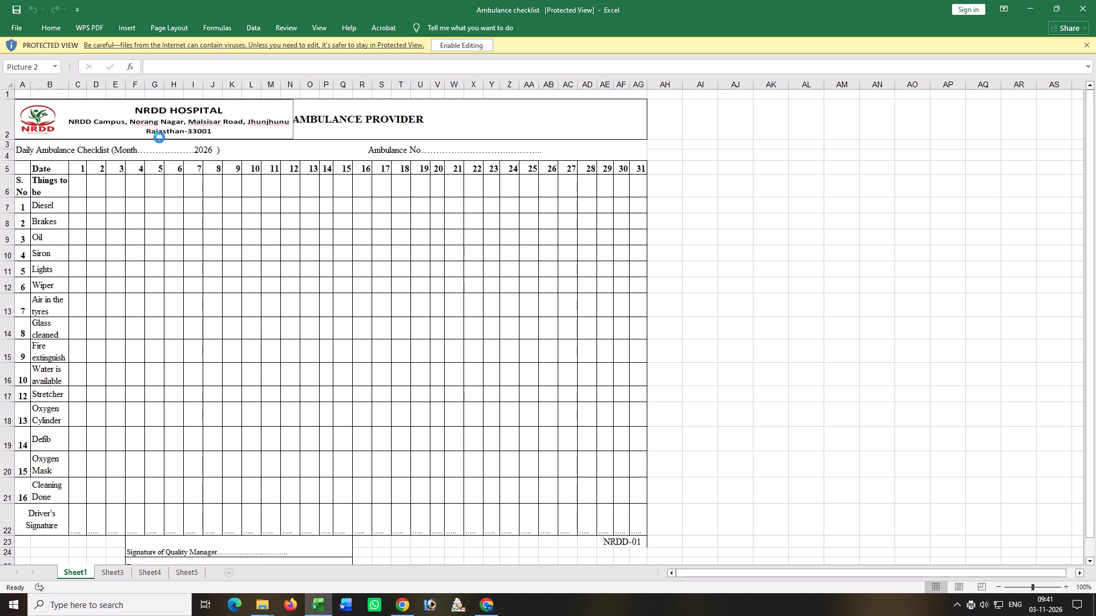
click(472, 41)
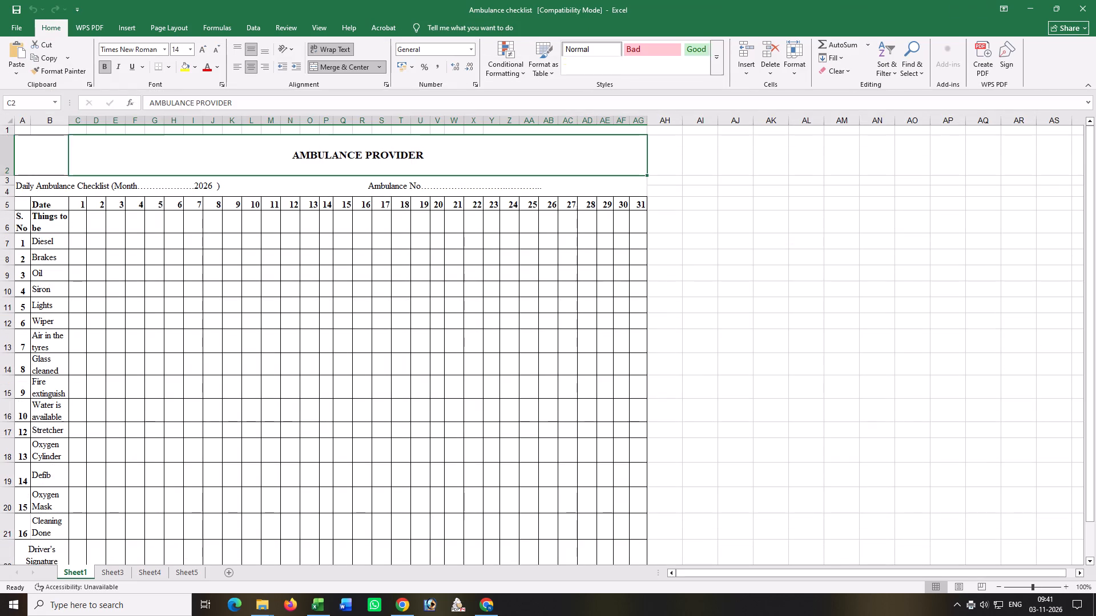
Paste the new NRDD HOSPITAL letterhead into the ambulance checklist's header row and delete the old letterhead picture.
key(ctrl+v)
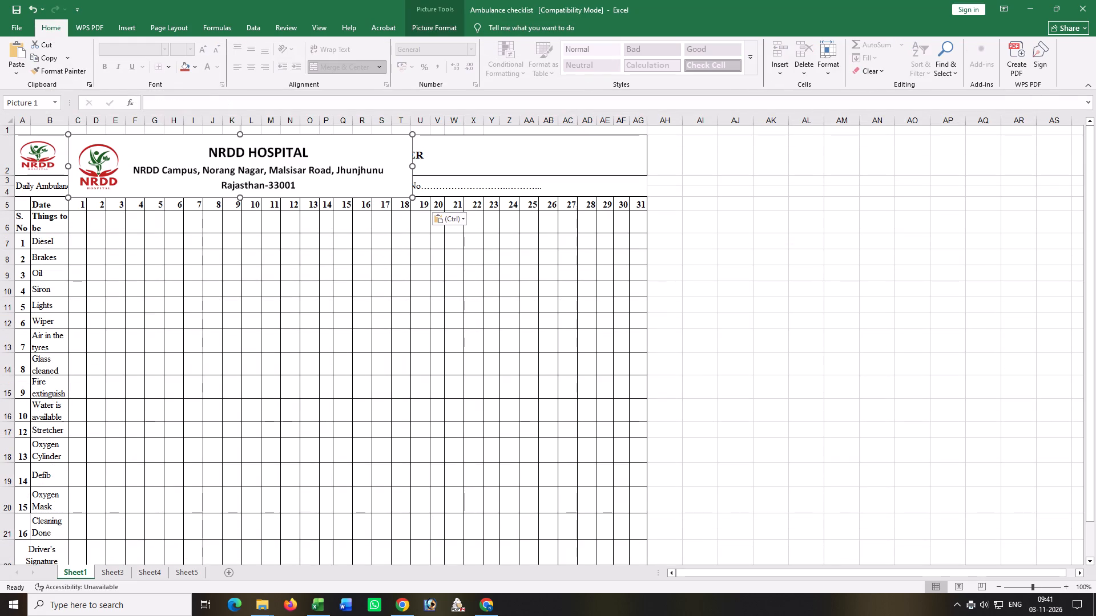
click(53, 157)
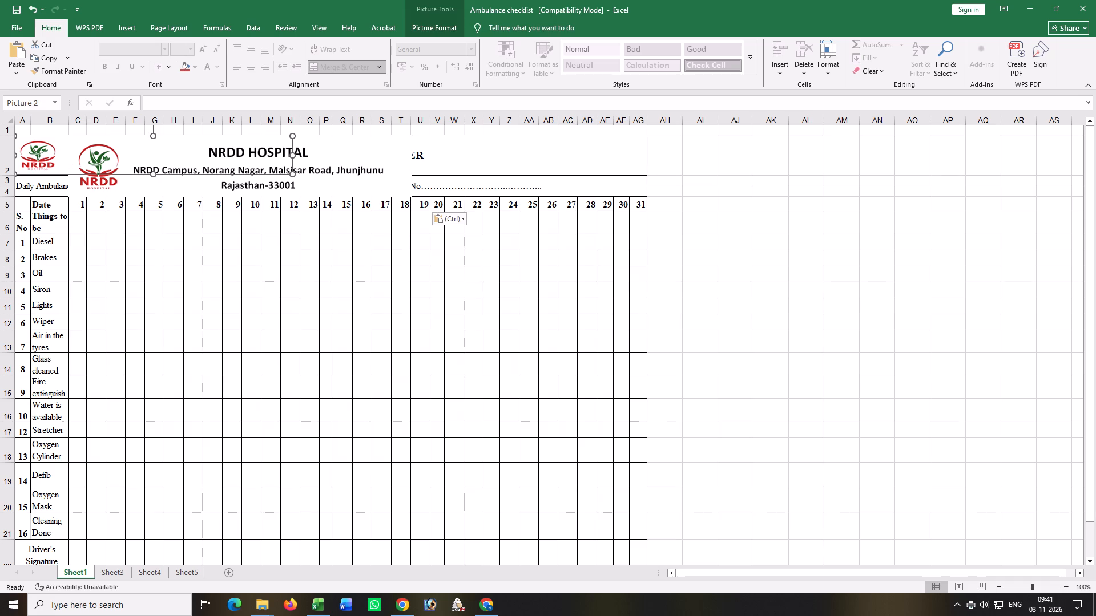
key(Delete)
Shrink the new letterhead and fit it in the header row from column A up to the AMBULANCE PROVIDER title.
click(275, 179)
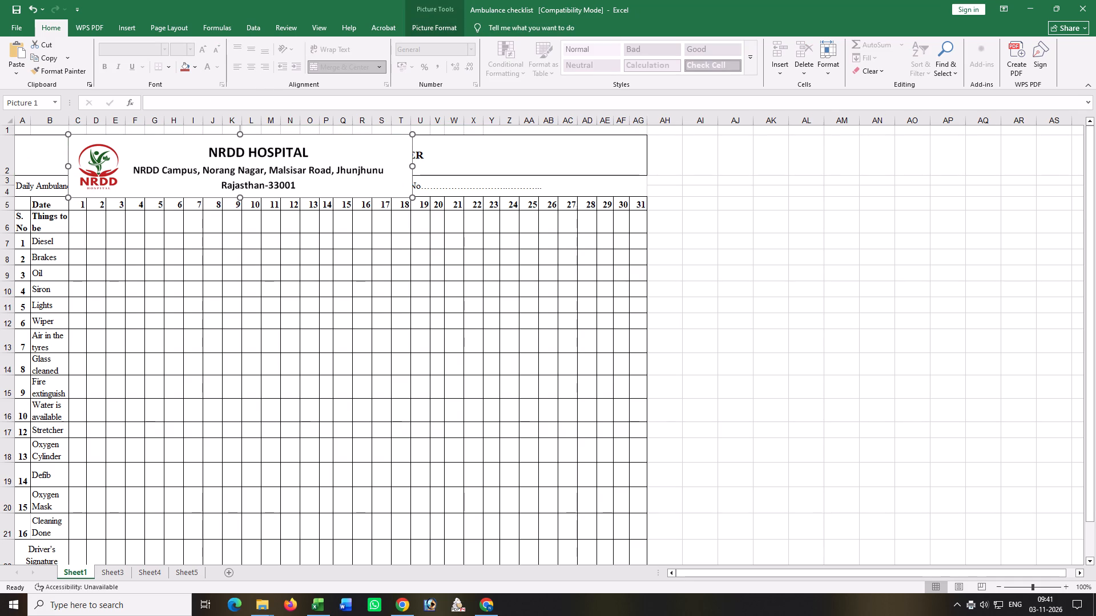
drag(412, 196, 288, 175)
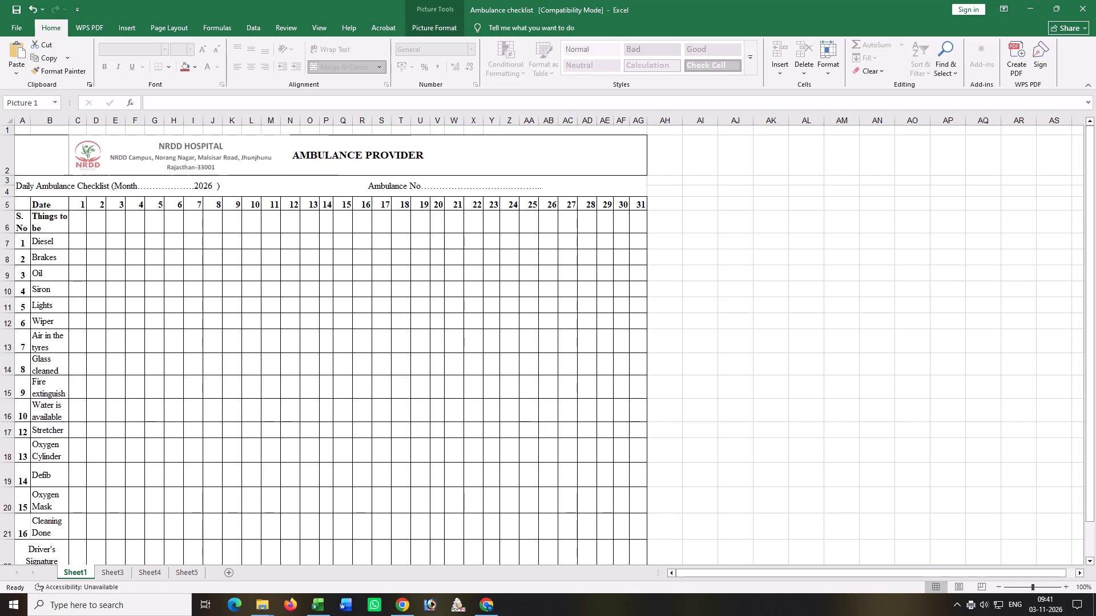
drag(288, 175, 297, 172)
drag(227, 159, 172, 157)
drag(245, 155, 277, 156)
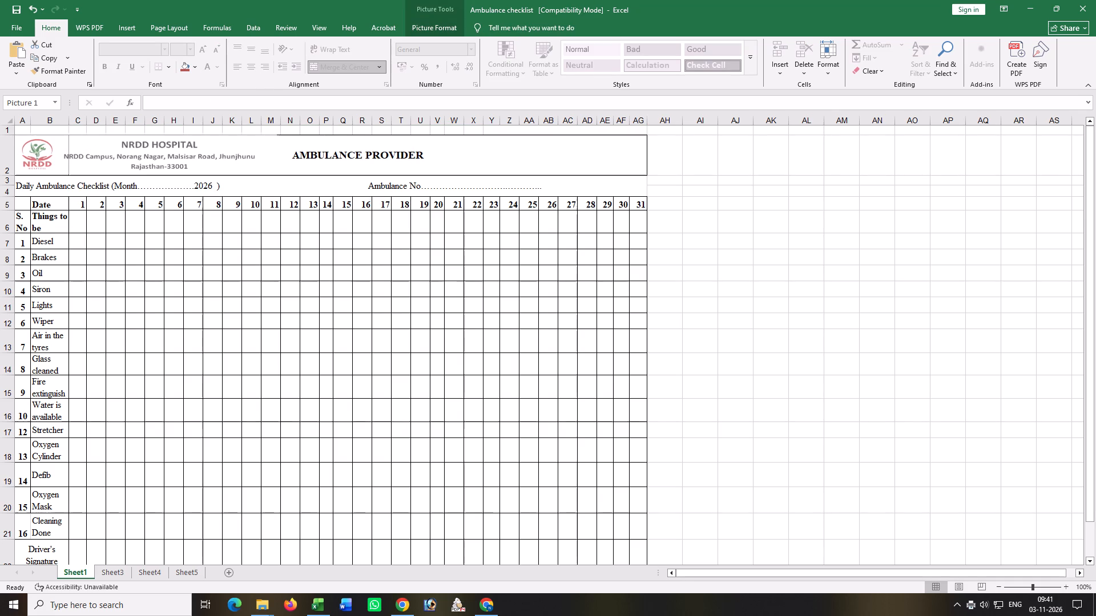
drag(277, 156, 282, 156)
click(319, 299)
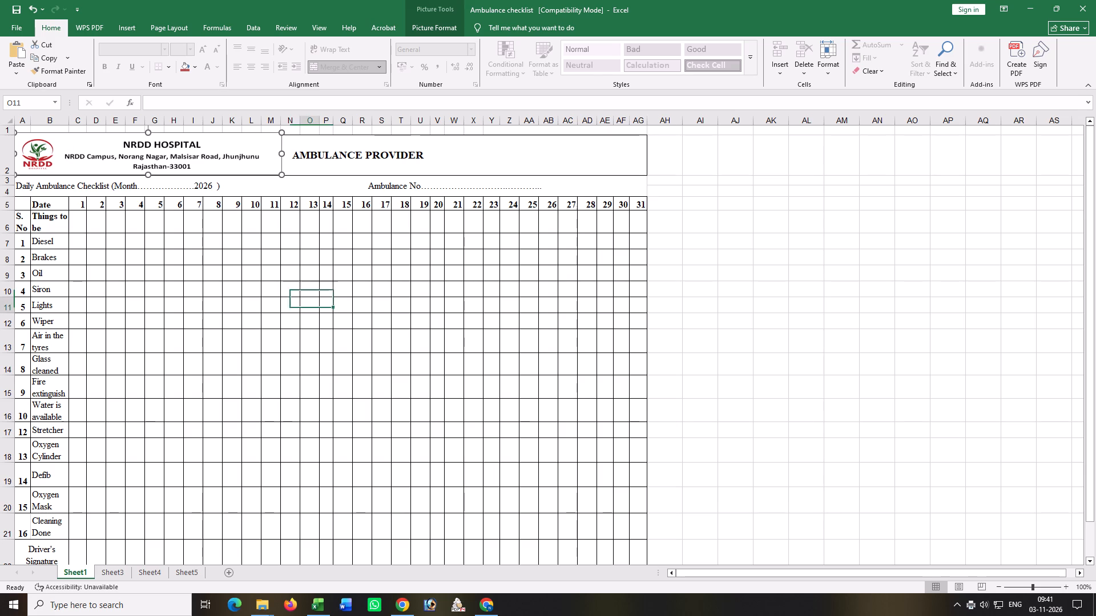
Check the ambulance checklist down to its signature lines and save the workbook.
scroll(312, 346, down, 4)
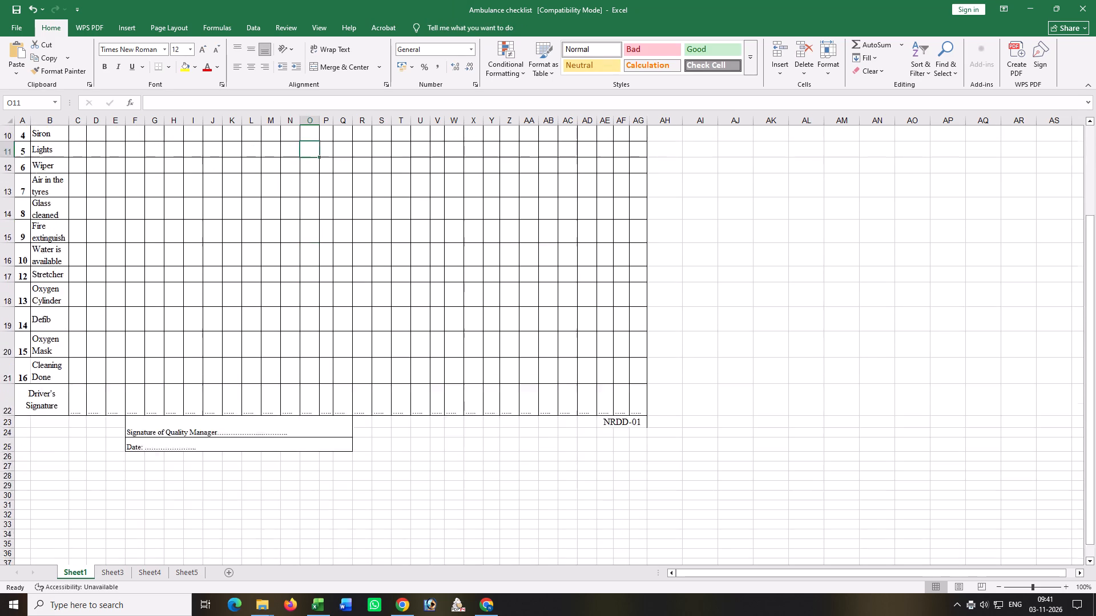
scroll(312, 346, up, 4)
key(ctrl+s)
Preview the ambulance checklist's printed pages and set the top page margin to 0.4.
key(ctrl+p)
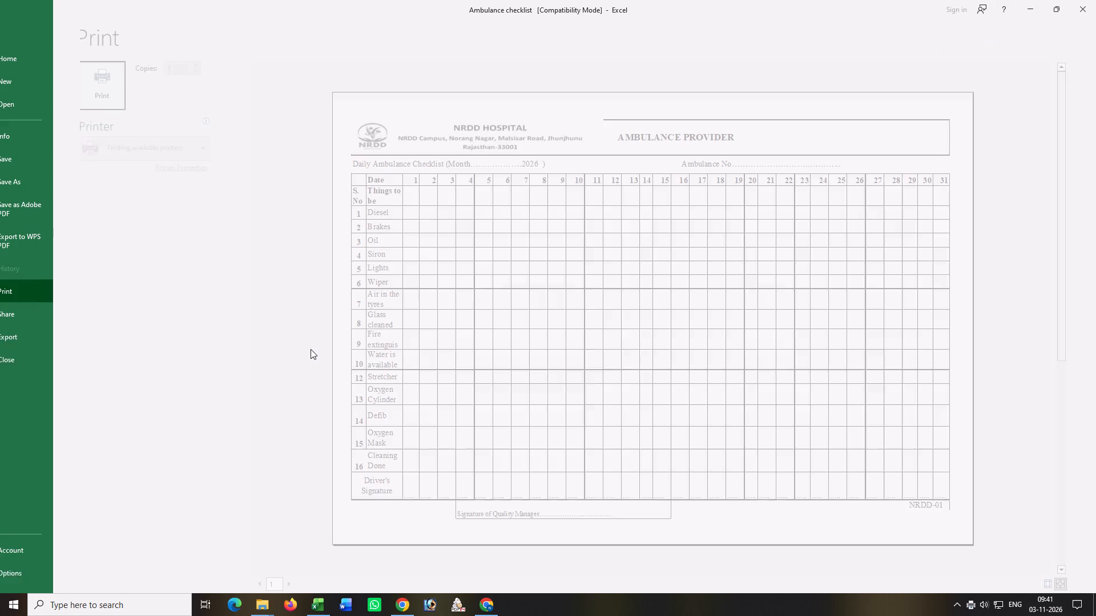
scroll(780, 353, down, 2)
scroll(782, 353, up, 1)
scroll(782, 353, down, 1)
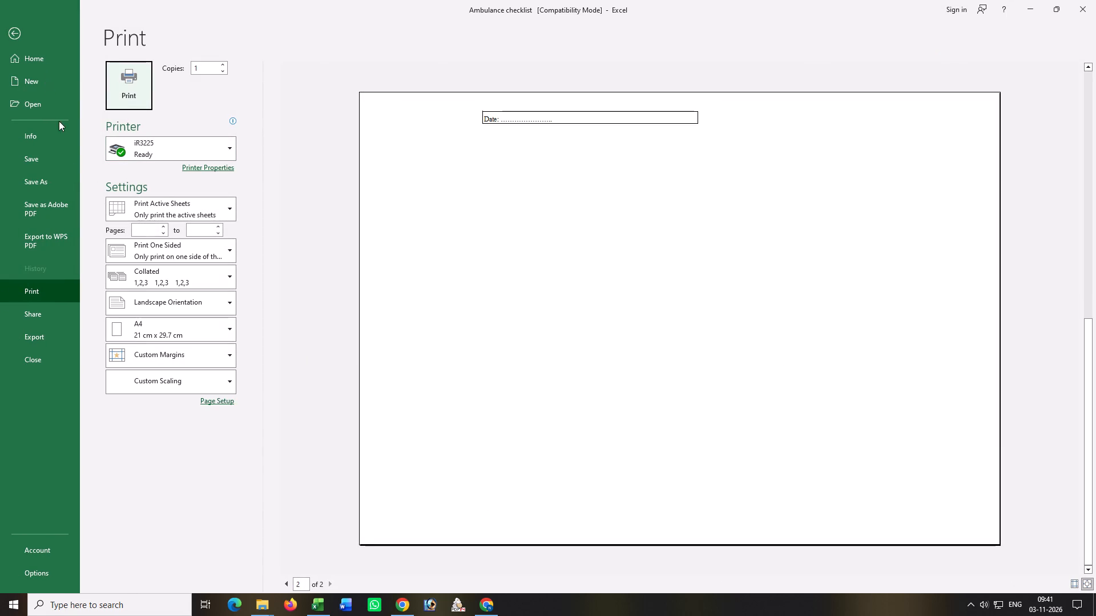
click(211, 399)
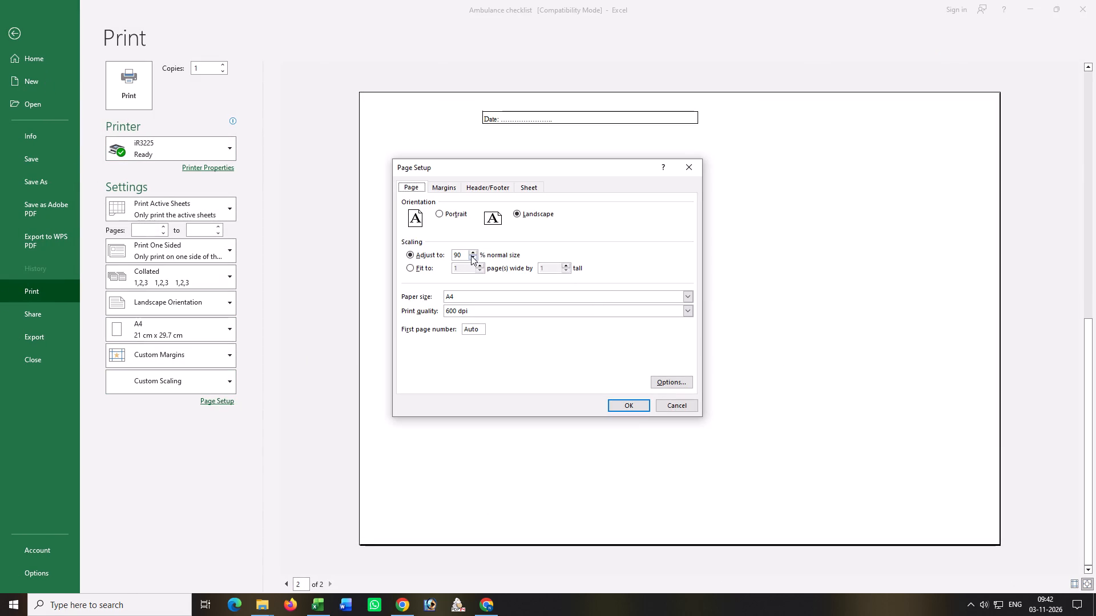
click(444, 185)
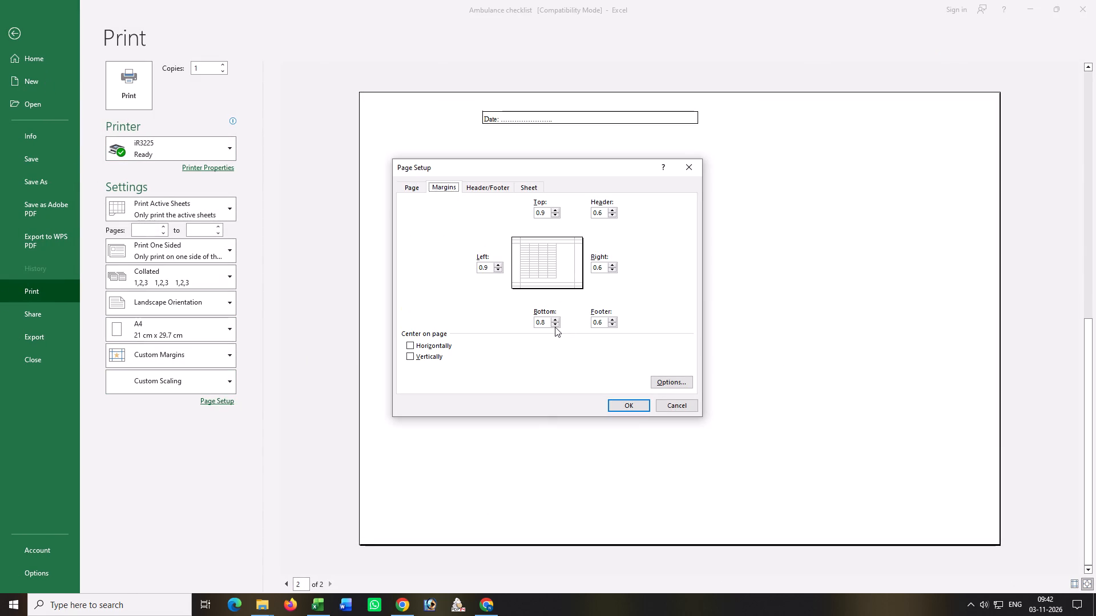
click(555, 214)
click(626, 409)
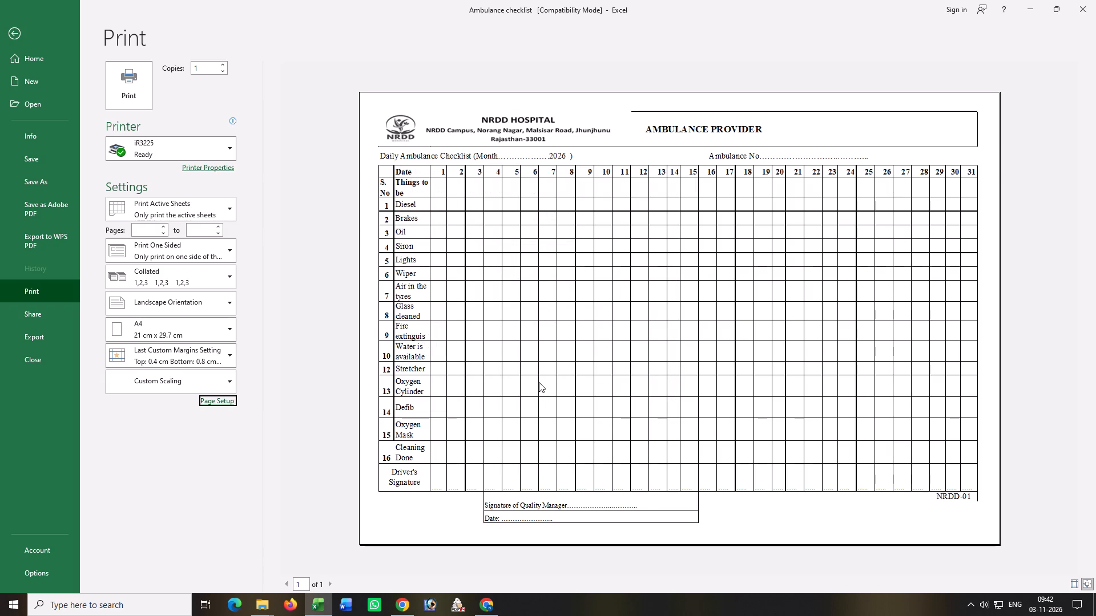
Print one copy of the ambulance checklist in landscape A4.
scroll(748, 493, down, 2)
click(123, 78)
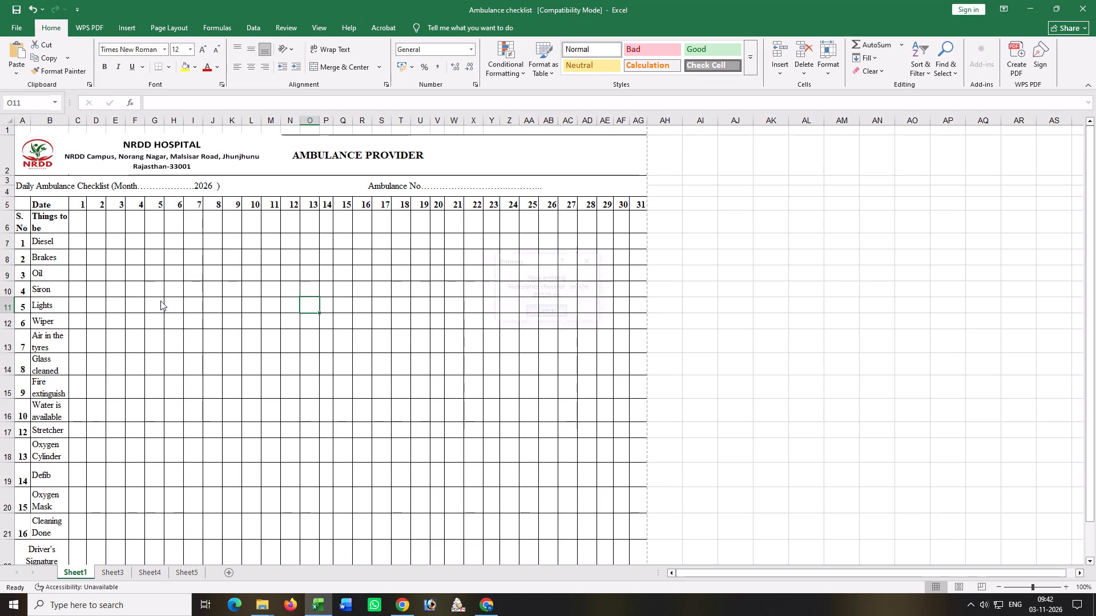
Look through Sheet3 and Sheet4 of the ambulance checklist, and close the workbook with its changes saved.
click(115, 572)
click(146, 574)
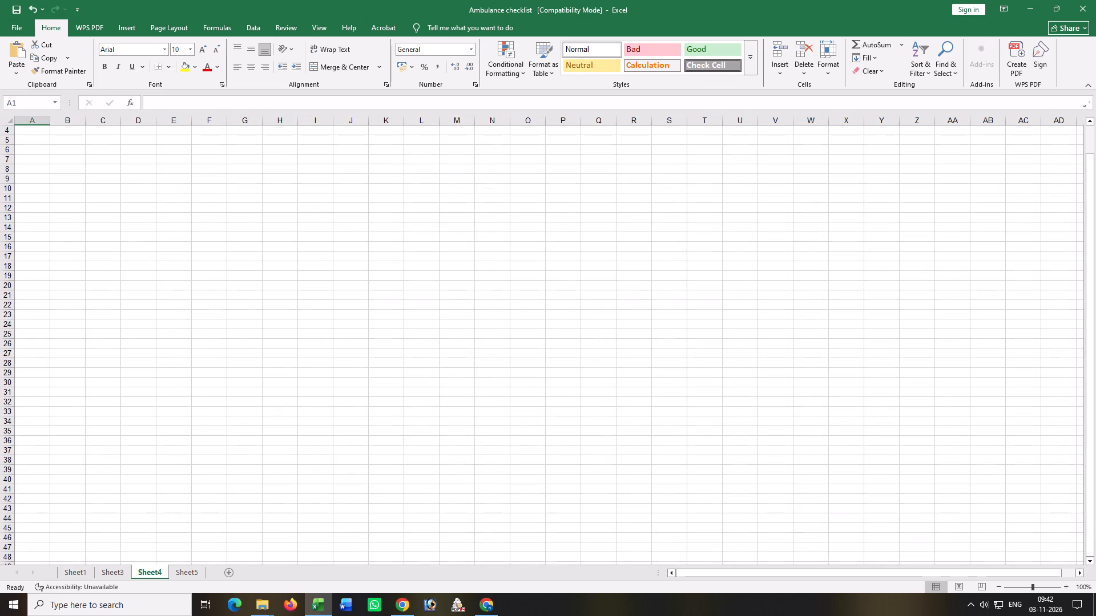
click(1089, 0)
click(525, 318)
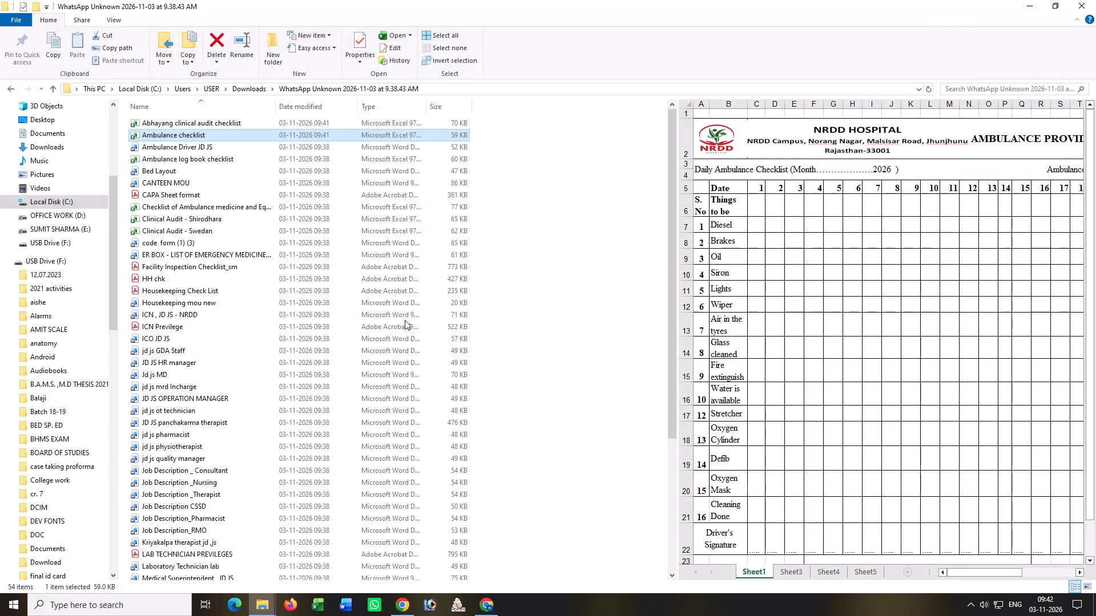
Open the Ambulance log book checklist workbook from the WhatsApp folder, enable editing and select its NRDD HOSPITAL letterhead picture.
click(168, 156)
double_click(161, 158)
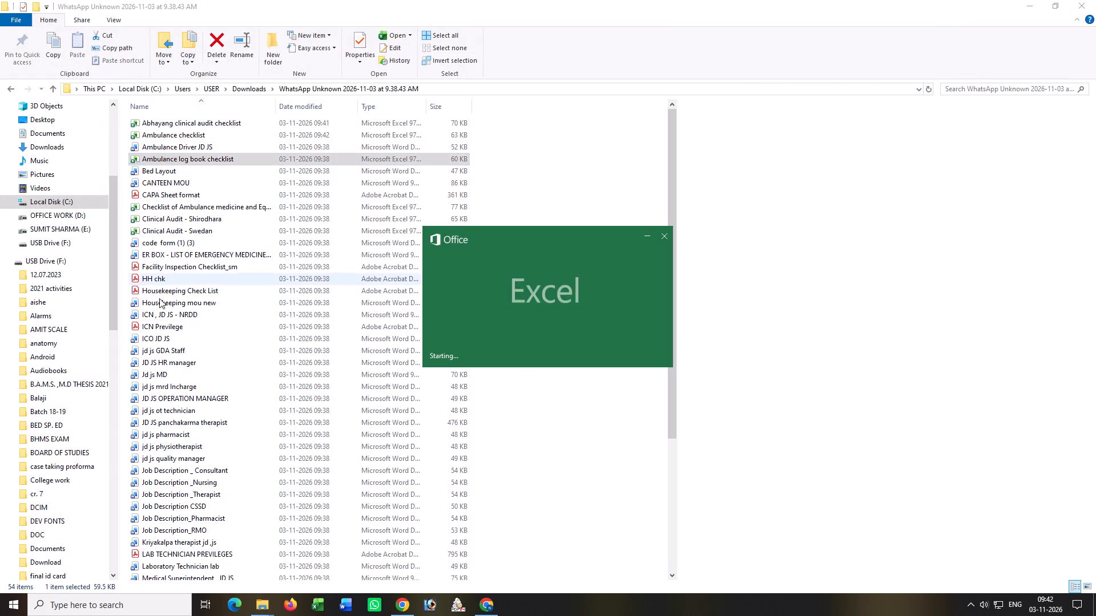
click(241, 104)
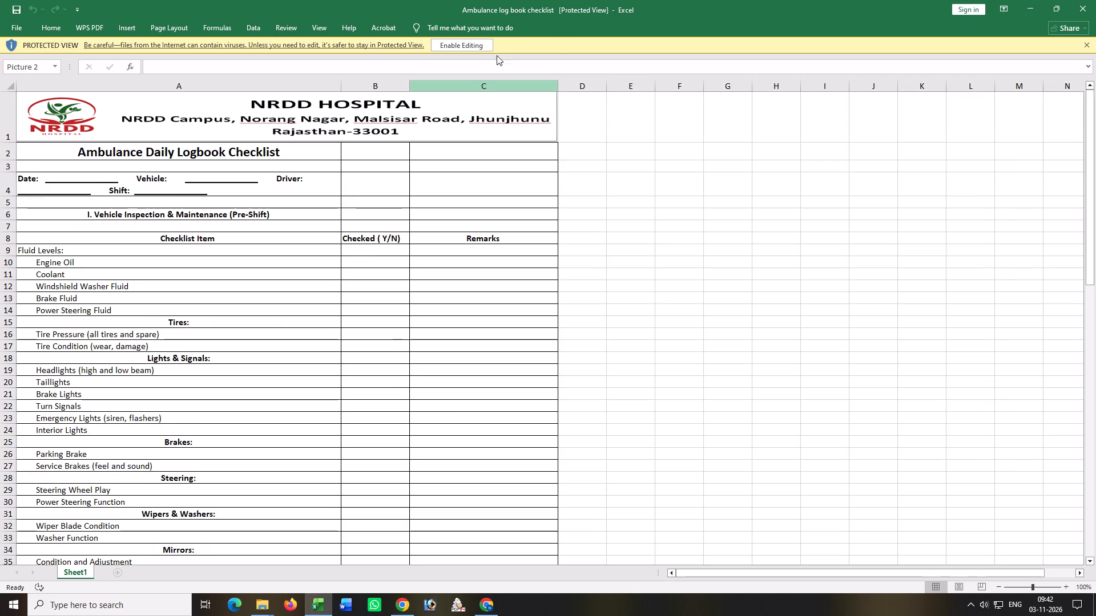
click(460, 49)
click(279, 159)
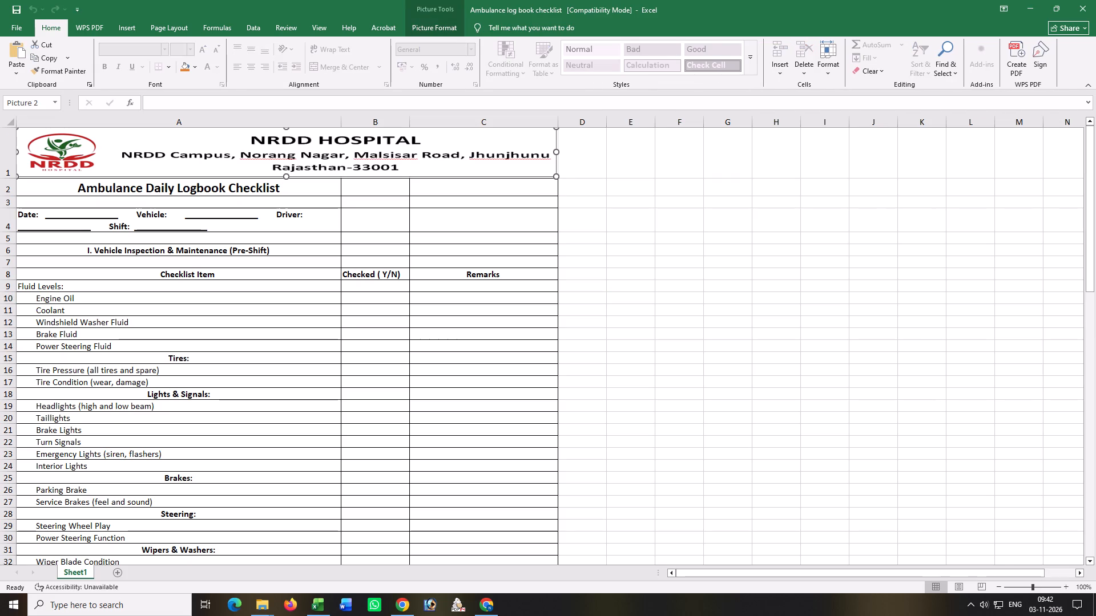
Replace the old letterhead in the ambulance log book checklist with the copied NRDD HOSPITAL one, placed over row 1.
key(Delete)
key(ctrl+v)
drag(781, 329, 781, 329)
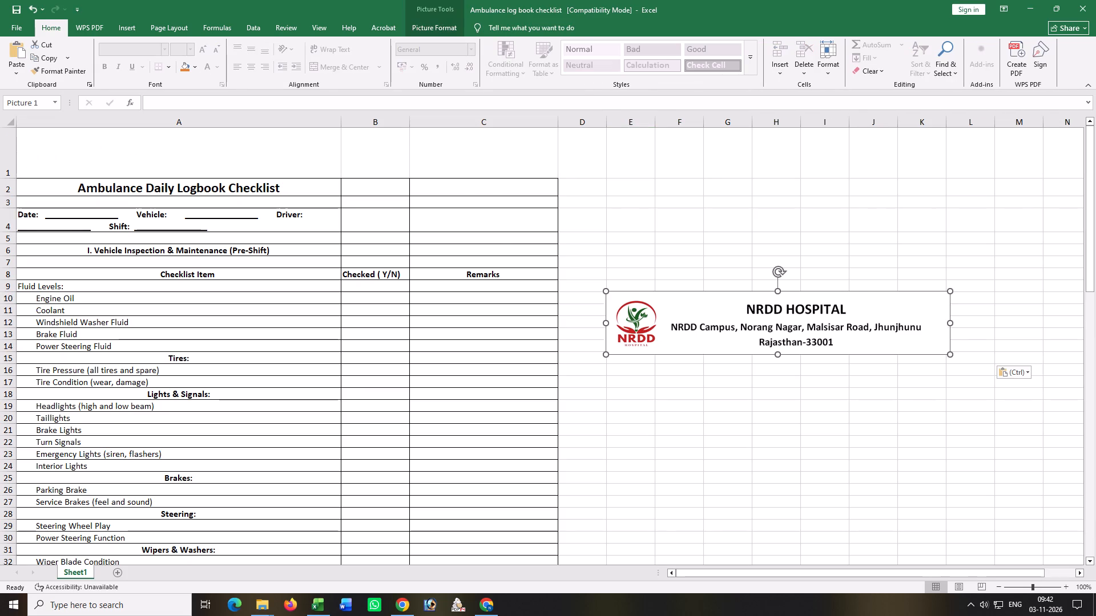
drag(781, 329, 200, 144)
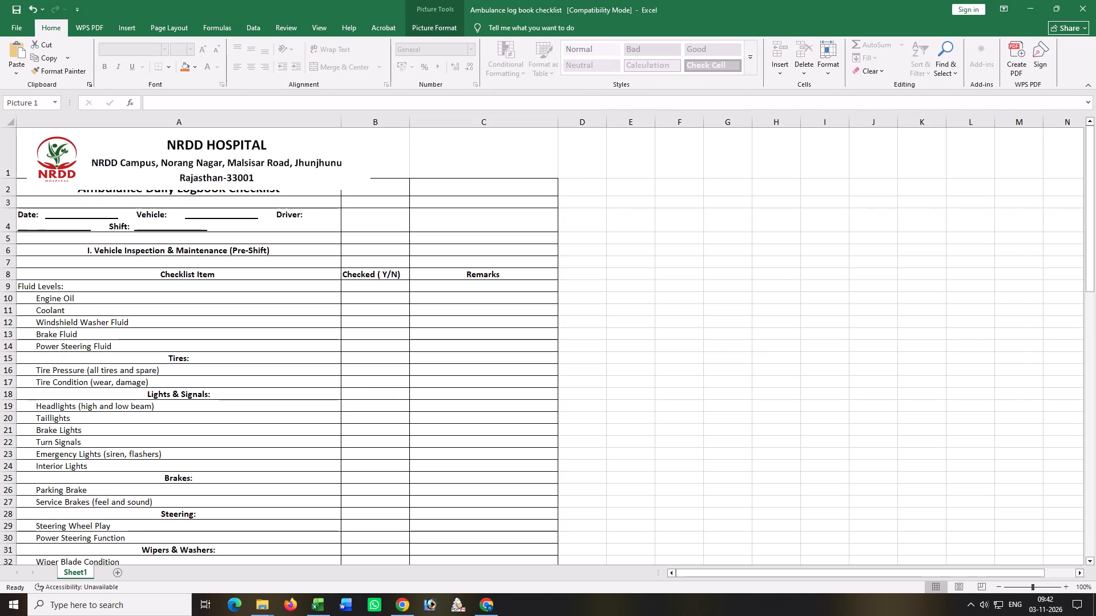
Heighten row 1 to hold the whole letterhead and stretch the letterhead across columns A to C.
drag(11, 178, 11, 197)
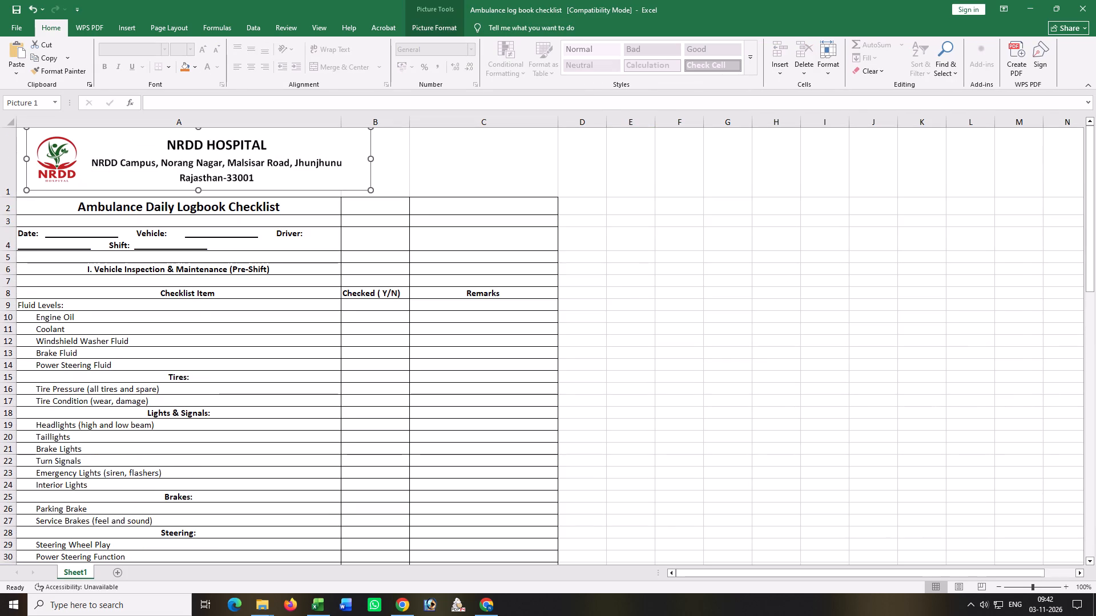
click(374, 155)
drag(372, 158, 546, 165)
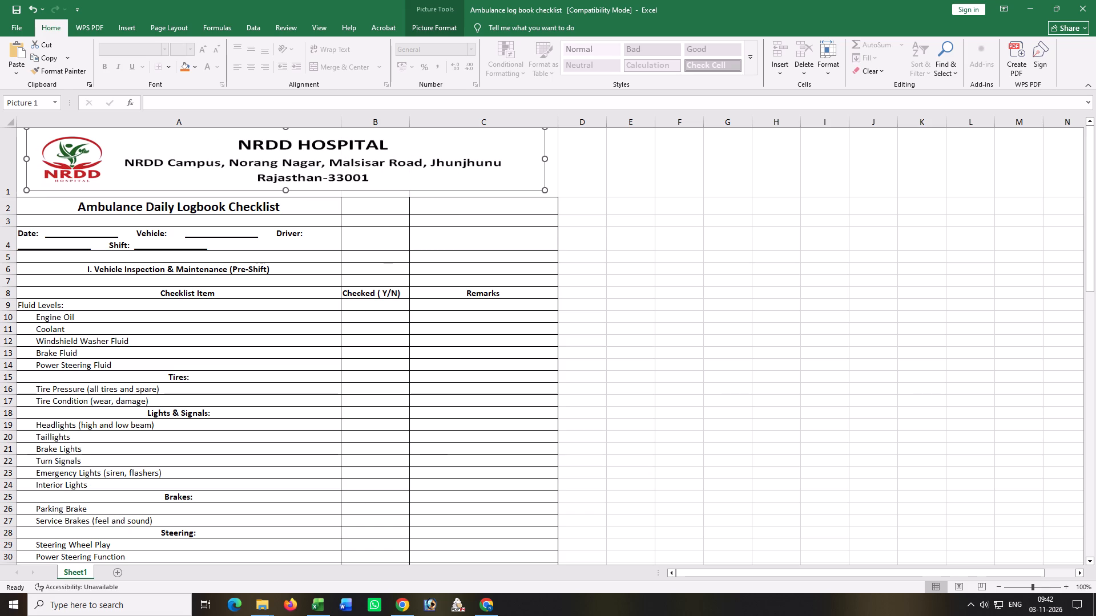
Narrow column C and reduce the letterhead's width so it ends just inside the column's edge.
click(446, 375)
drag(558, 120, 538, 120)
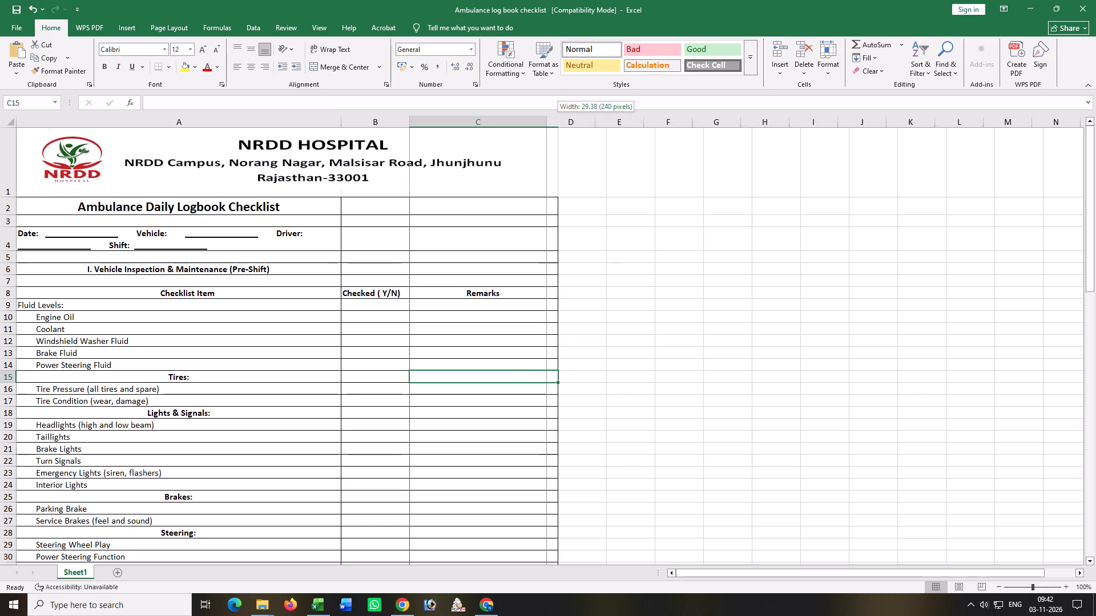
drag(538, 120, 514, 123)
click(471, 161)
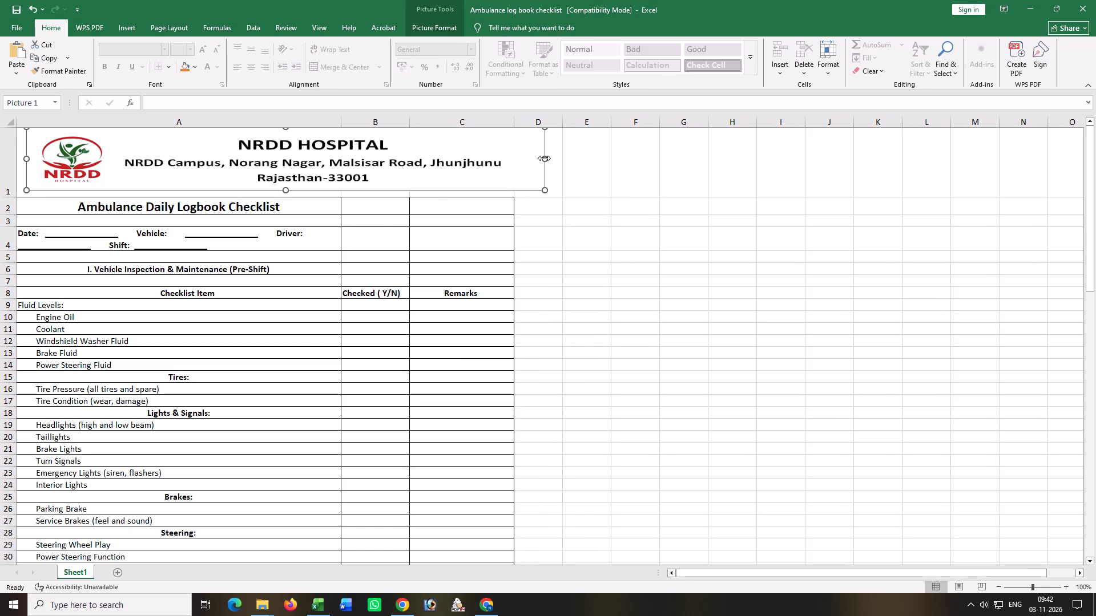
drag(543, 158, 510, 164)
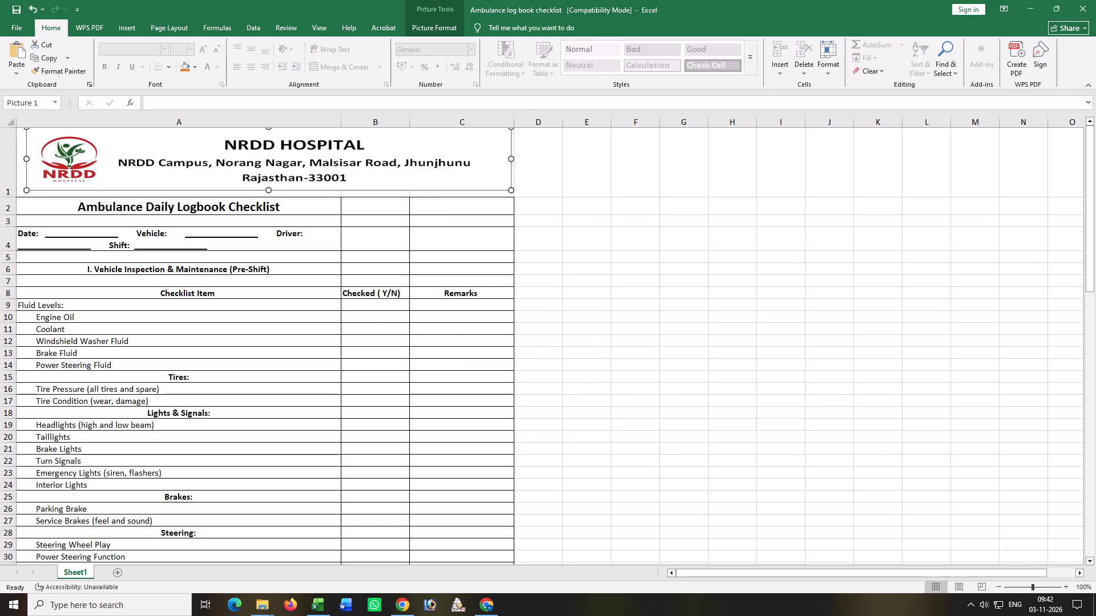
Examine how the log book checklist's rows and columns split across the pages of the print preview.
click(258, 309)
scroll(308, 371, down, 4)
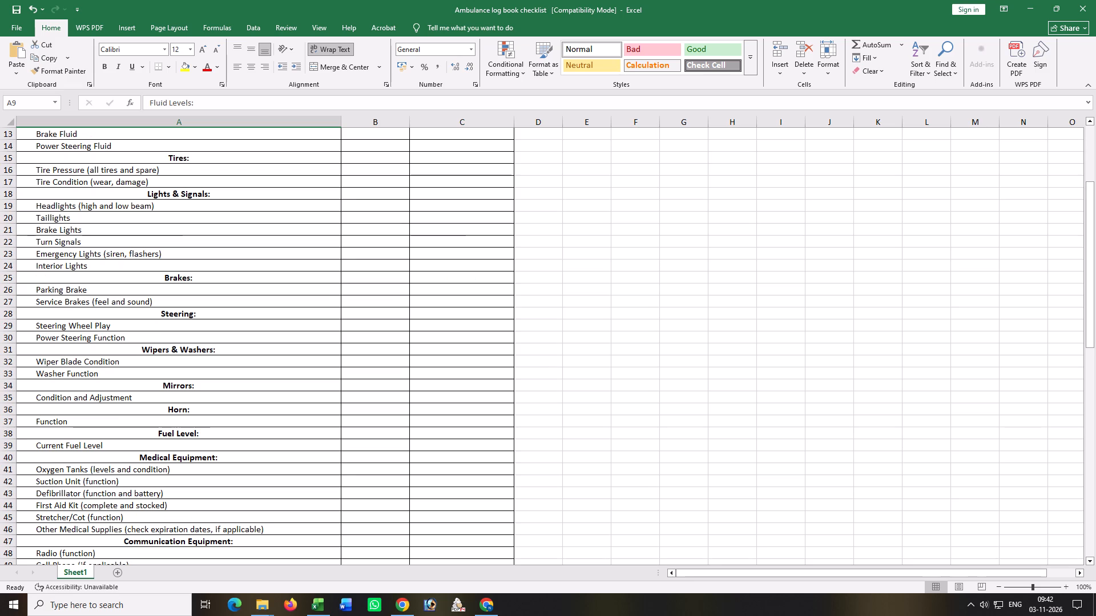
key(ctrl+p)
scroll(800, 394, down, 5)
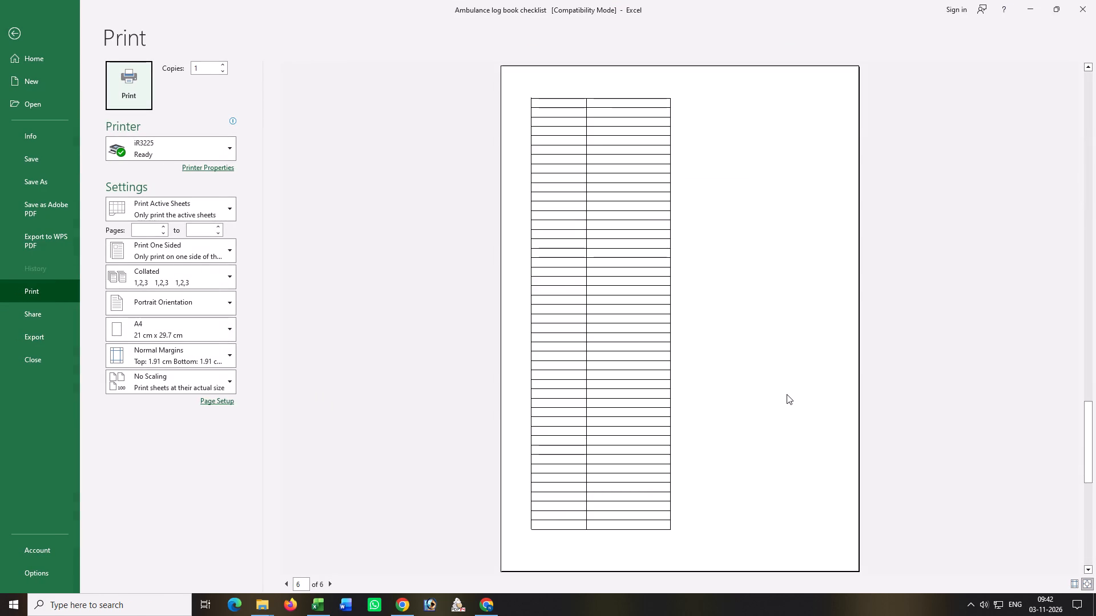
scroll(787, 394, down, 2)
scroll(489, 382, up, 2)
scroll(208, 380, up, 2)
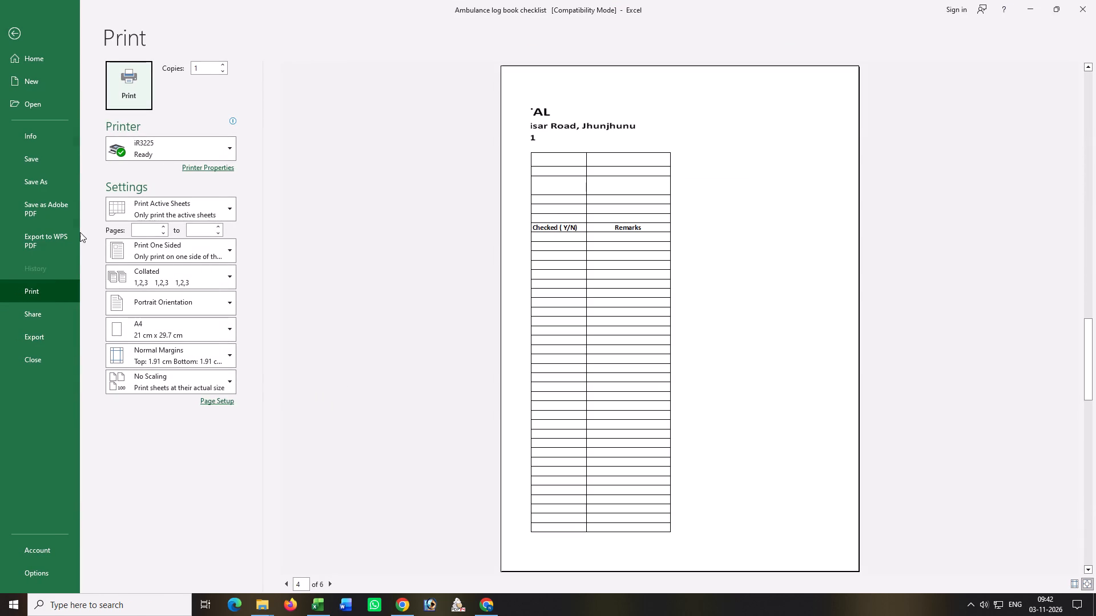
scroll(664, 350, up, 1)
scroll(664, 350, down, 4)
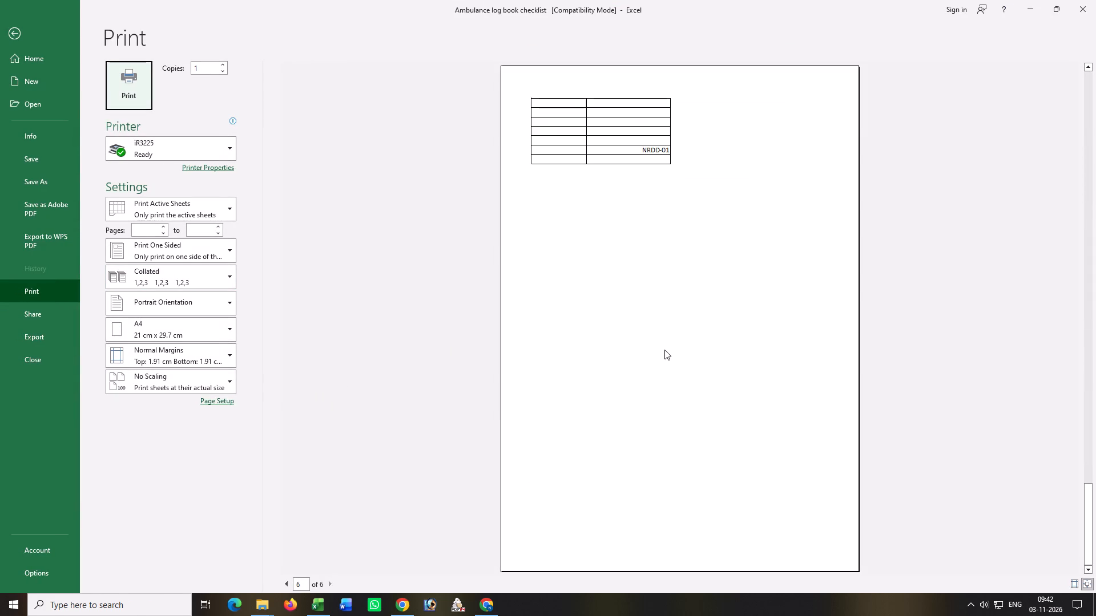
scroll(664, 350, down, 1)
scroll(663, 348, up, 4)
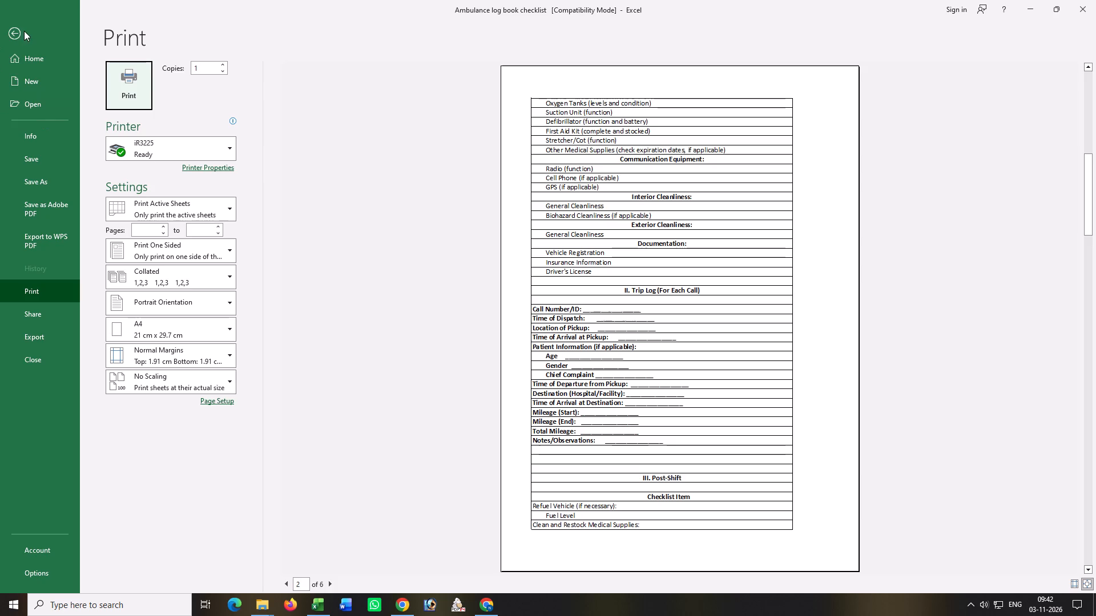
click(15, 33)
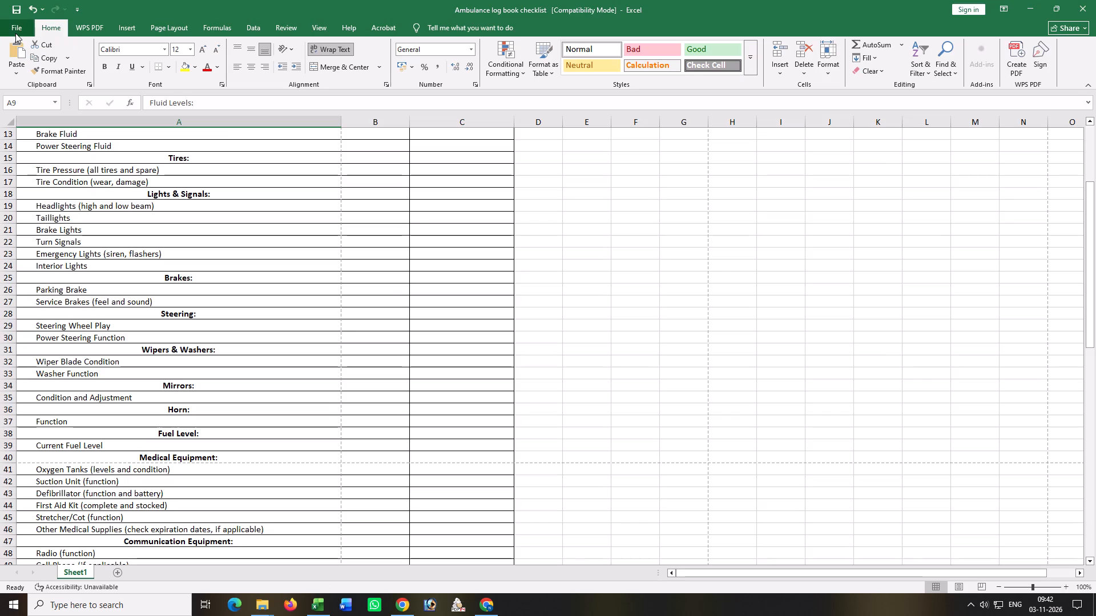
Review the log book checklist down to the driver's sign line, checking the page breaks and blank rows 78 to 79.
scroll(239, 239, up, 4)
scroll(126, 318, down, 5)
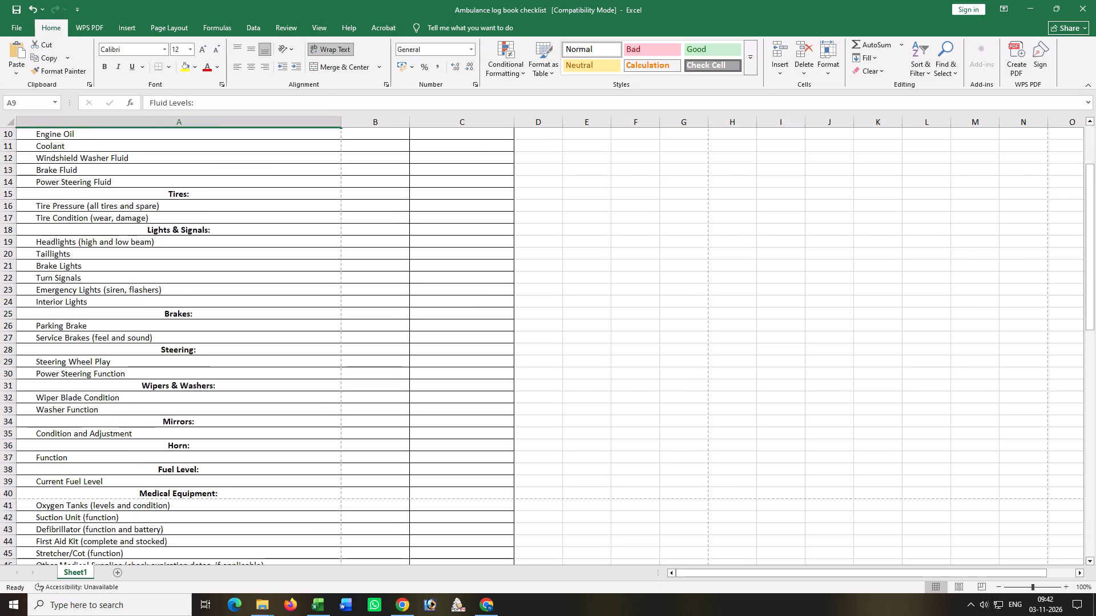
scroll(124, 317, down, 4)
scroll(117, 389, down, 12)
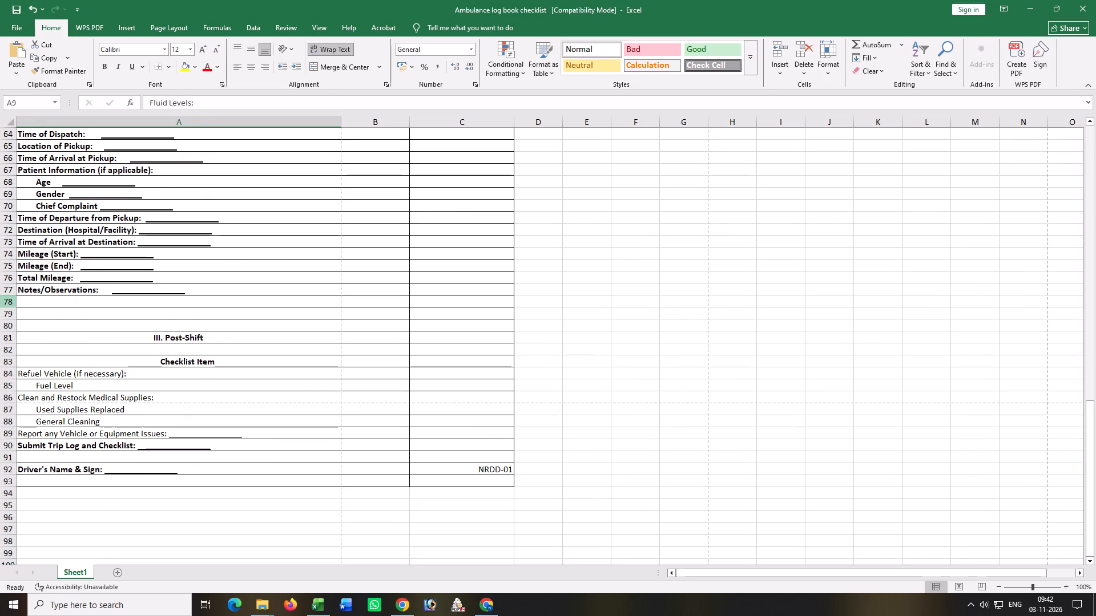
drag(4, 303, 4, 314)
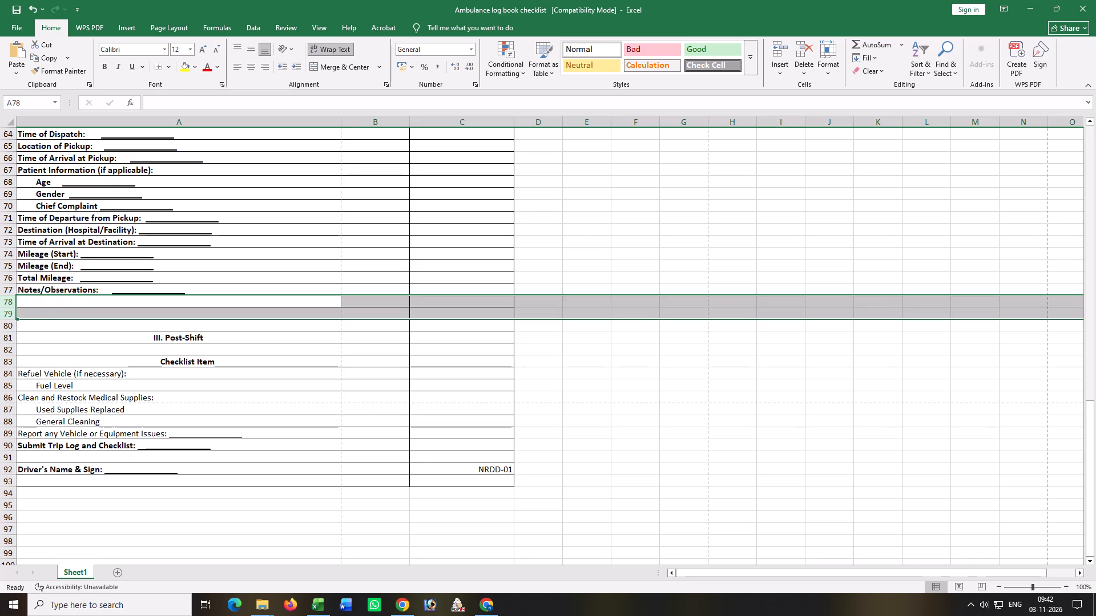
click(283, 360)
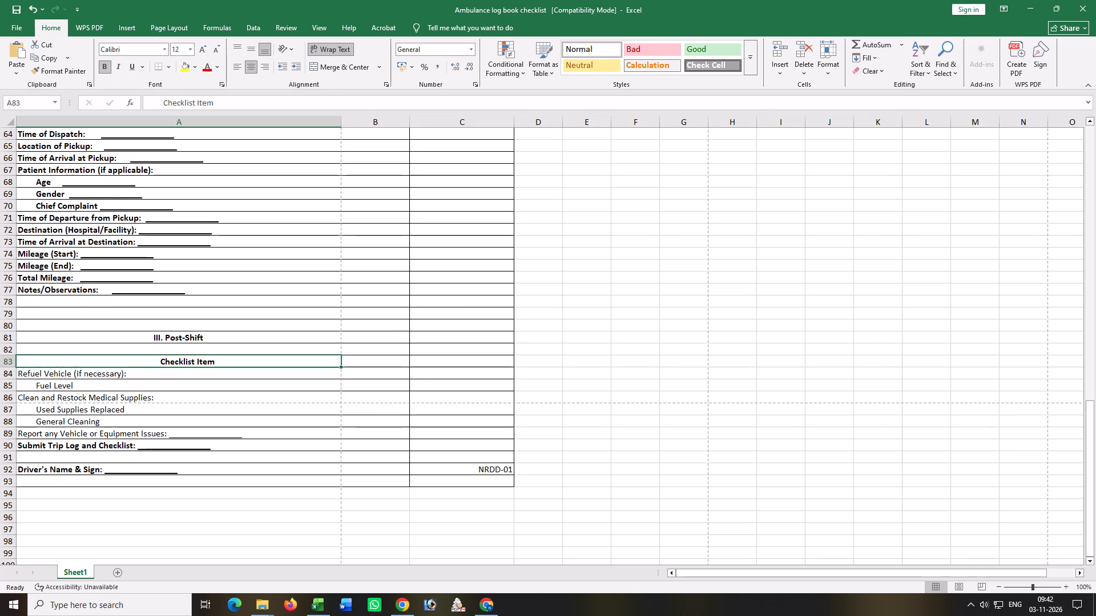
Set the log book checklist's print scaling to 85% of normal size.
scroll(208, 383, up, 12)
key(ctrl+p)
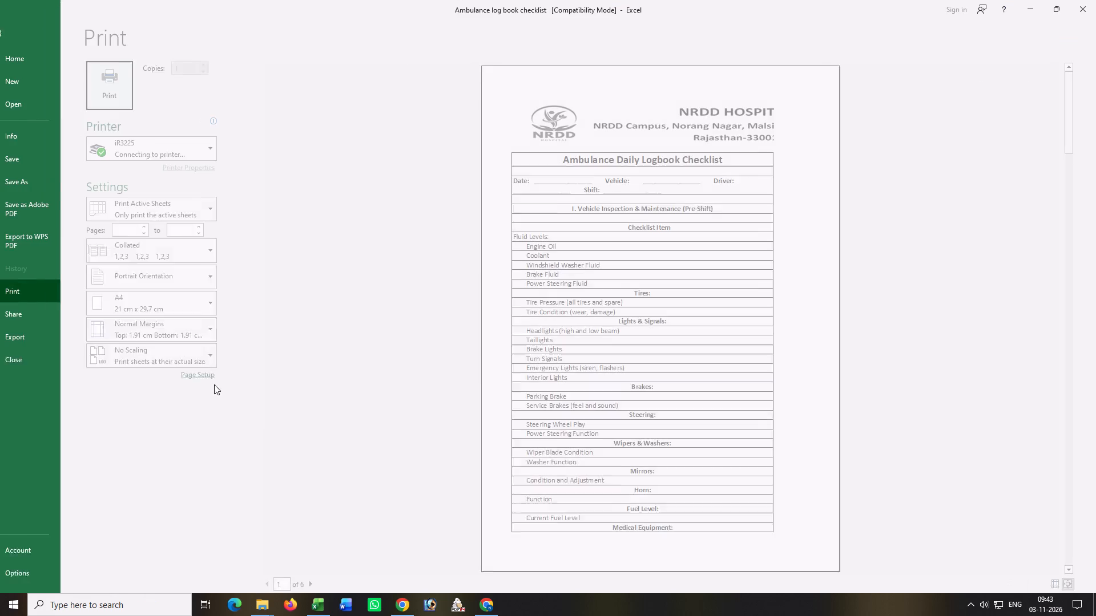
click(215, 398)
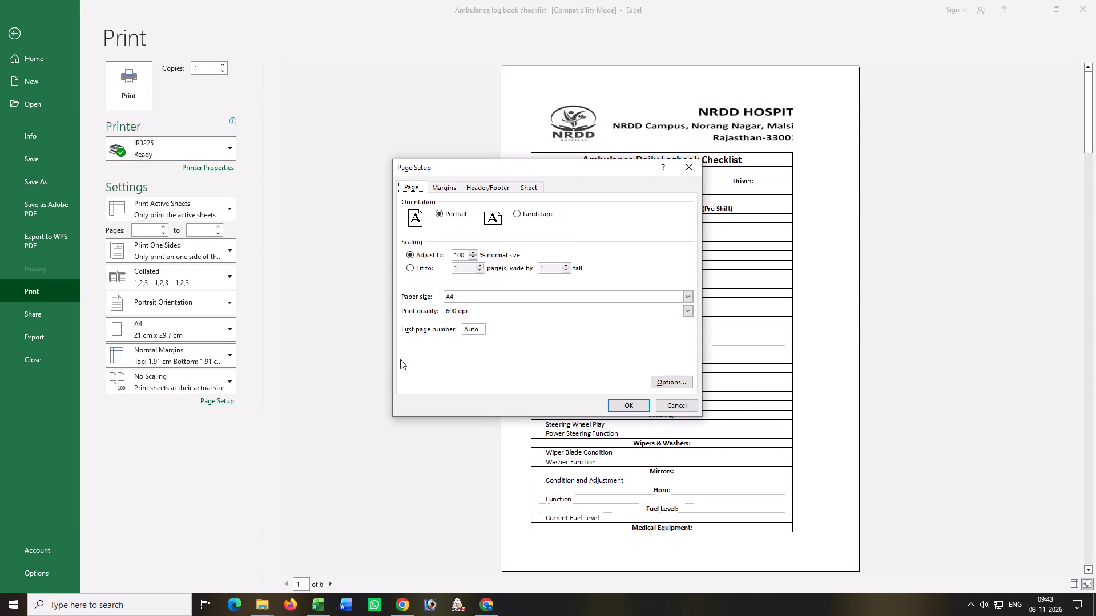
triple_click(476, 256)
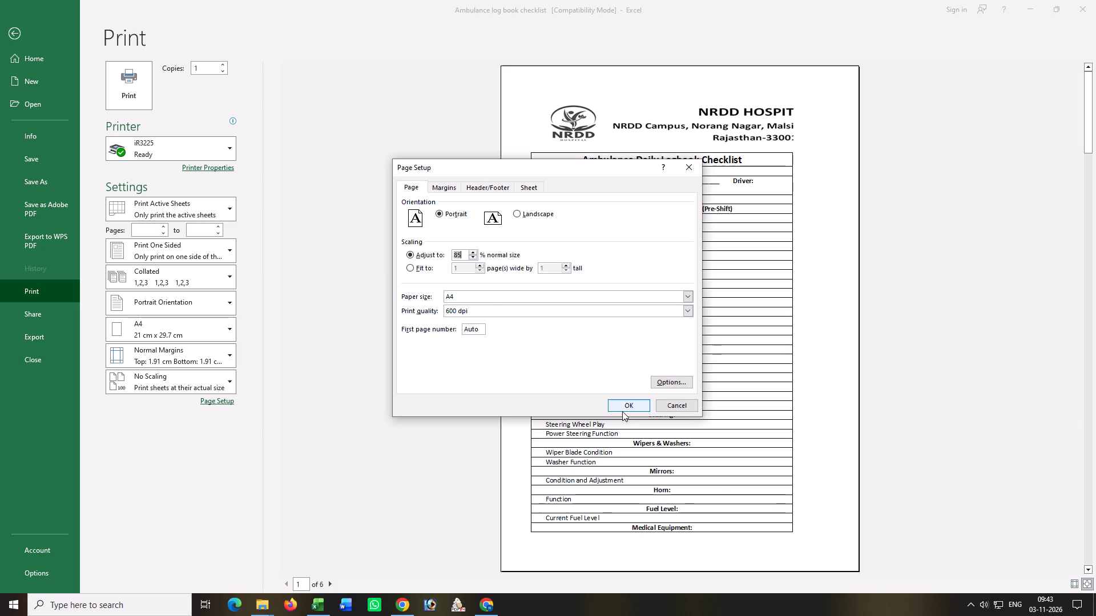
click(625, 402)
Reduce the log book checklist's print scaling to 75% of normal size and check the pages in the preview.
scroll(722, 408, down, 3)
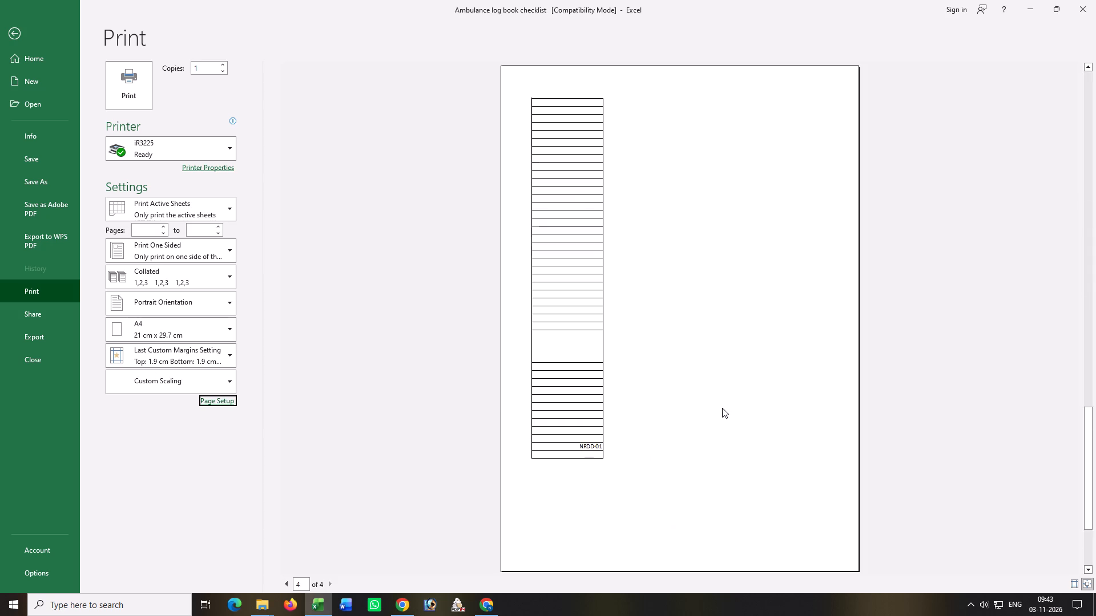
scroll(722, 408, up, 4)
click(215, 402)
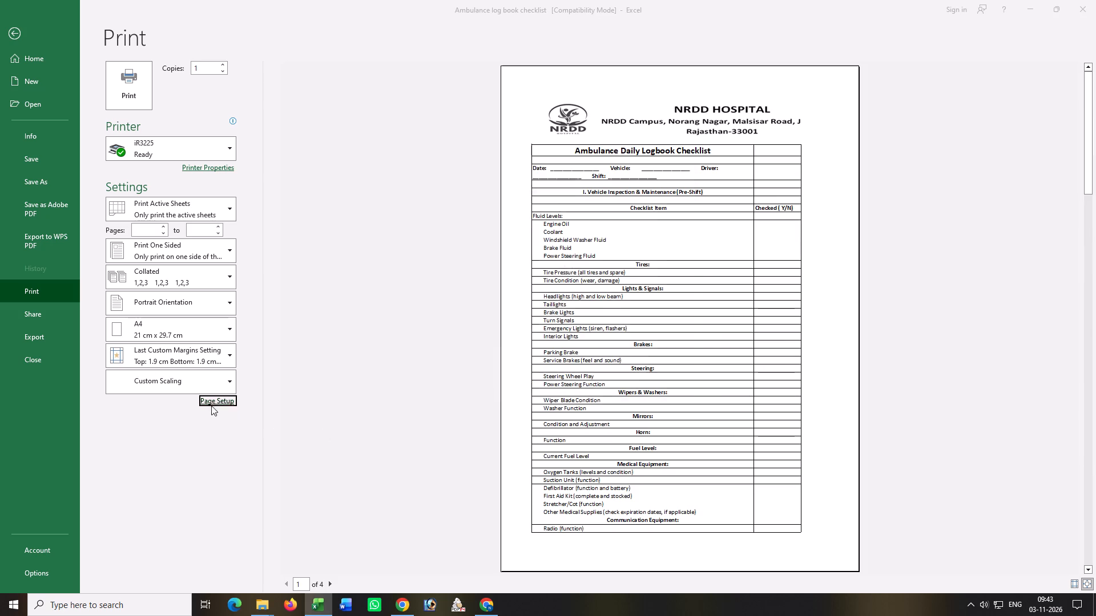
double_click(474, 256)
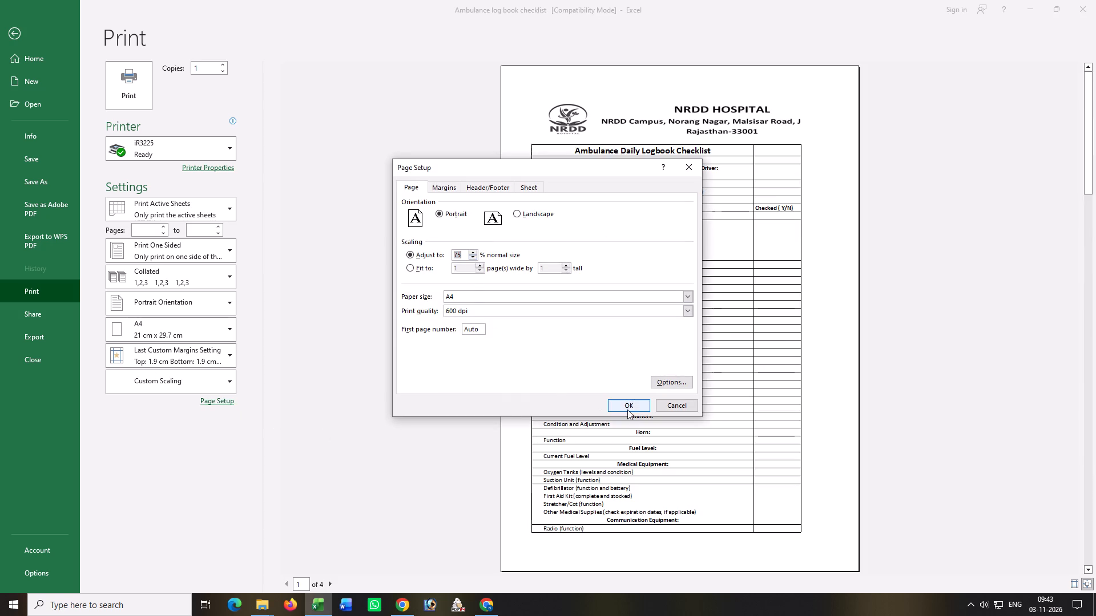
click(628, 406)
click(738, 285)
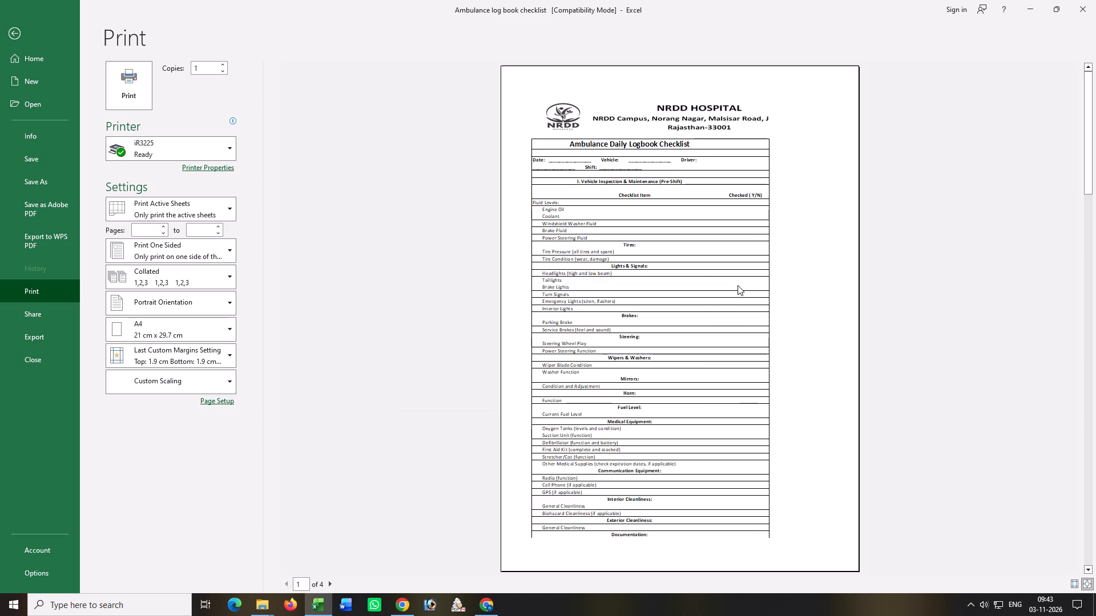
scroll(738, 334, up, 2)
scroll(738, 335, down, 3)
scroll(739, 335, up, 3)
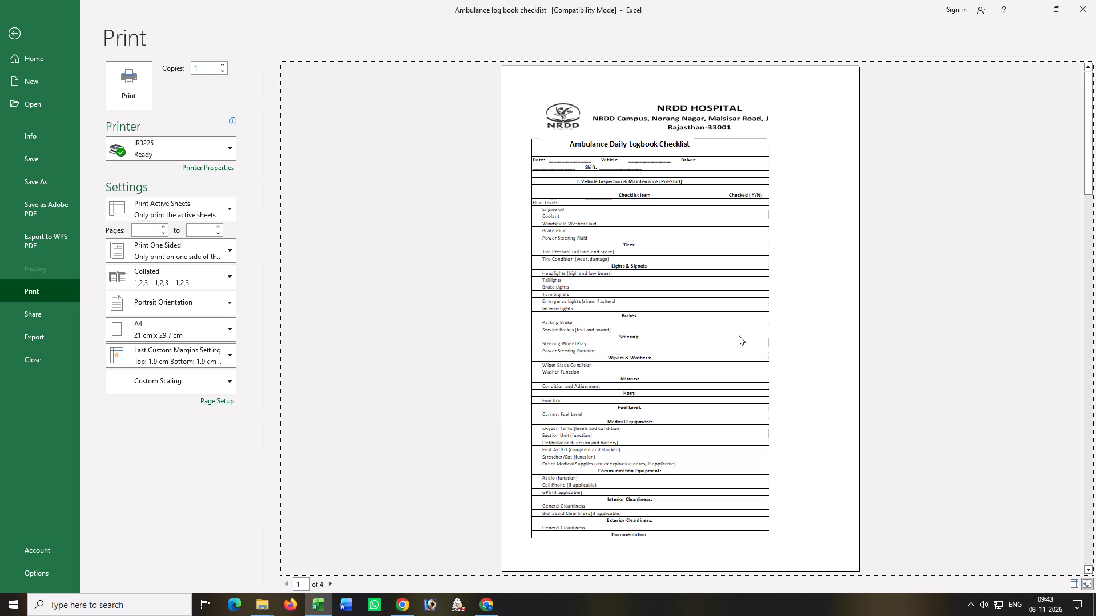
scroll(739, 335, up, 2)
click(13, 39)
Narrow column C slightly so columns A to C fit on one page width, and check the print preview.
scroll(425, 240, up, 3)
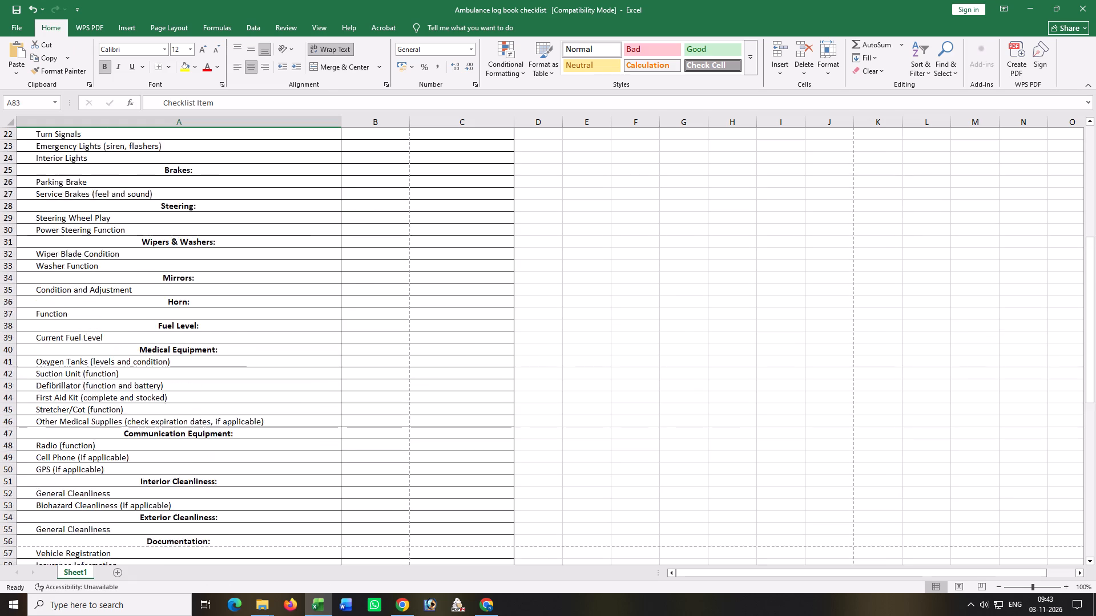
scroll(444, 249, up, 13)
drag(516, 124, 502, 123)
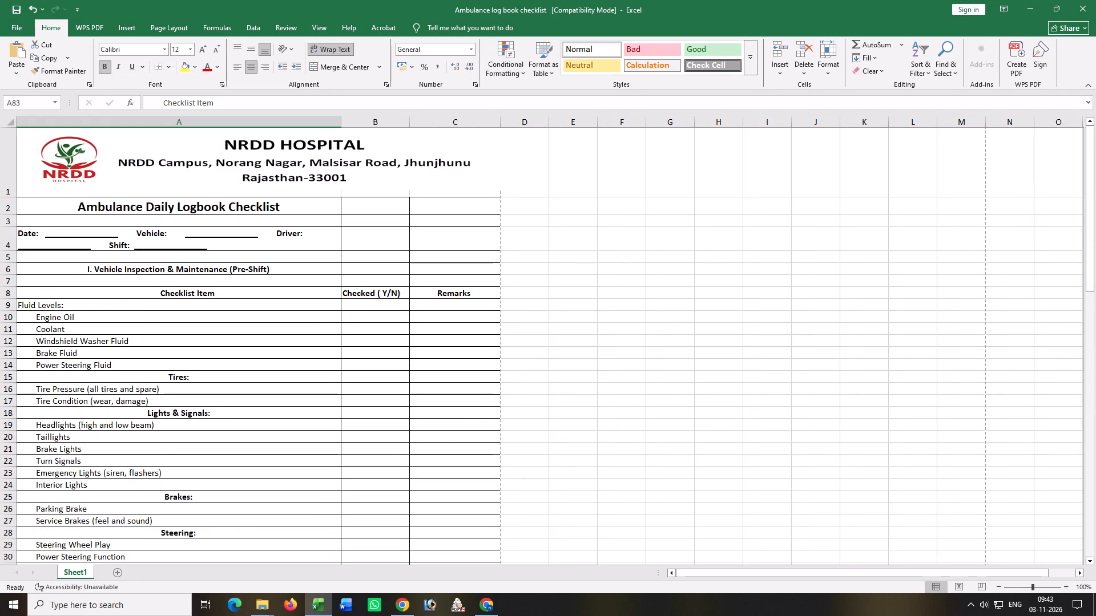
scroll(384, 334, down, 10)
key(ctrl+p)
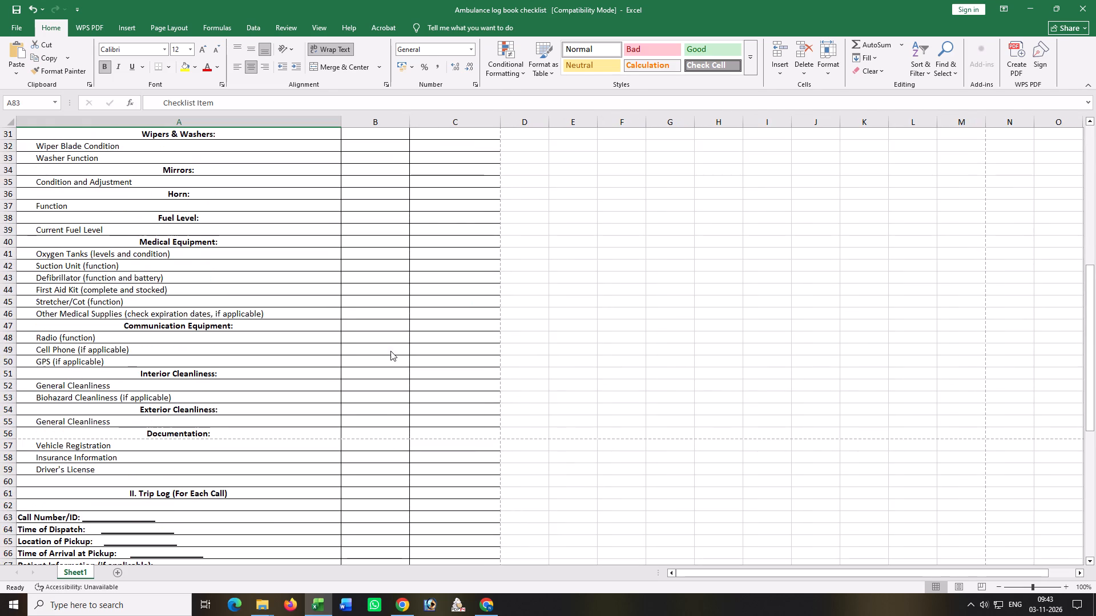
scroll(632, 583, down, 4)
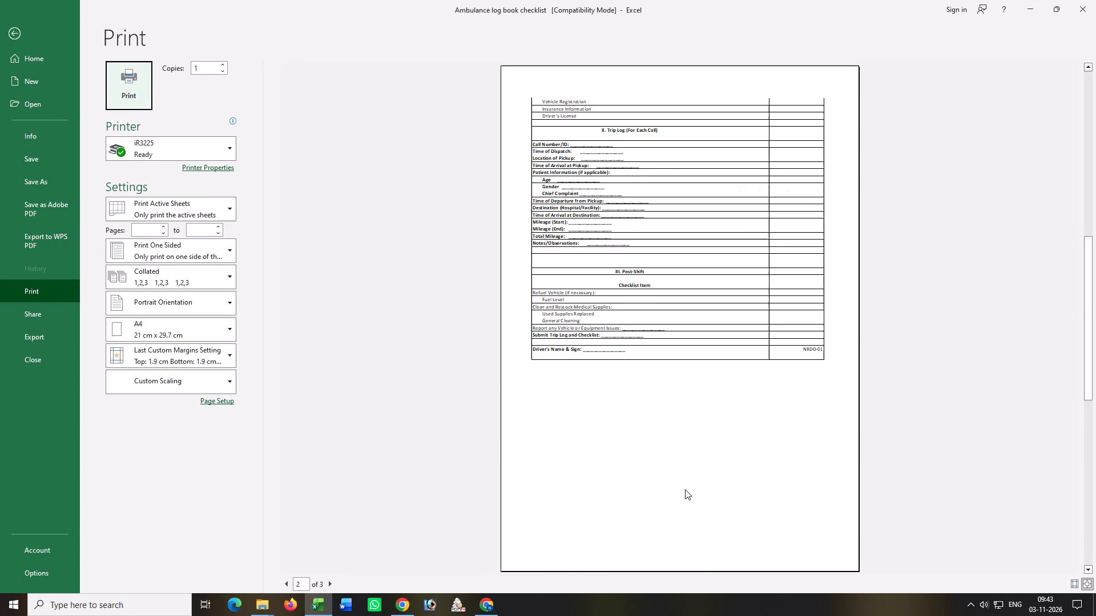
click(10, 33)
Increase row 55's height to about 21 so the Documentation heading starts the second page, and check the preview.
scroll(185, 444, down, 5)
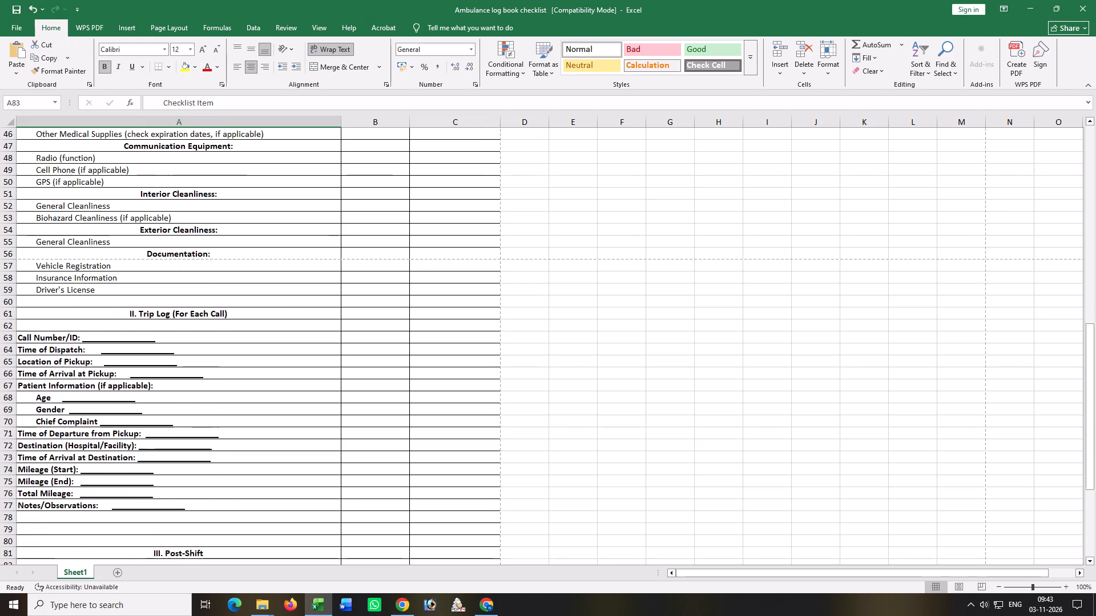
scroll(185, 437, up, 1)
drag(10, 285, 10, 290)
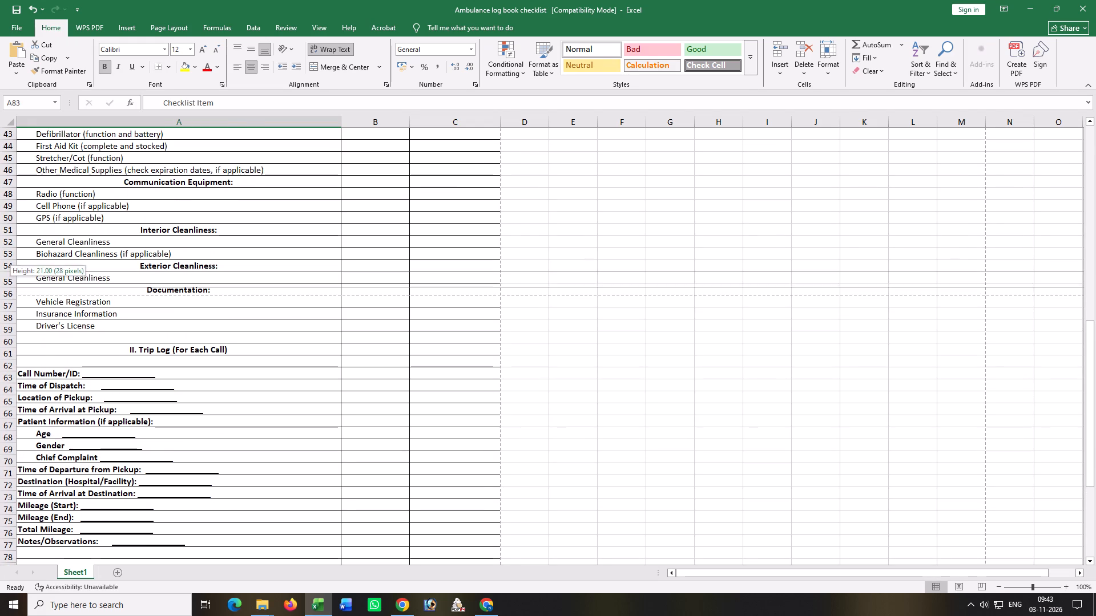
drag(10, 290, 10, 290)
key(ctrl+p)
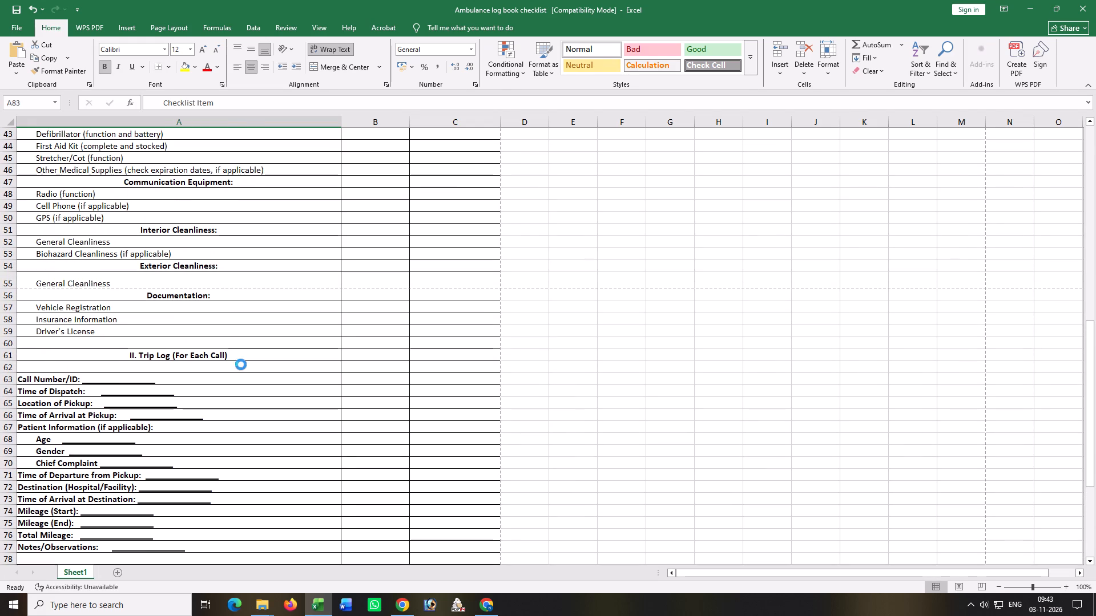
scroll(679, 363, down, 2)
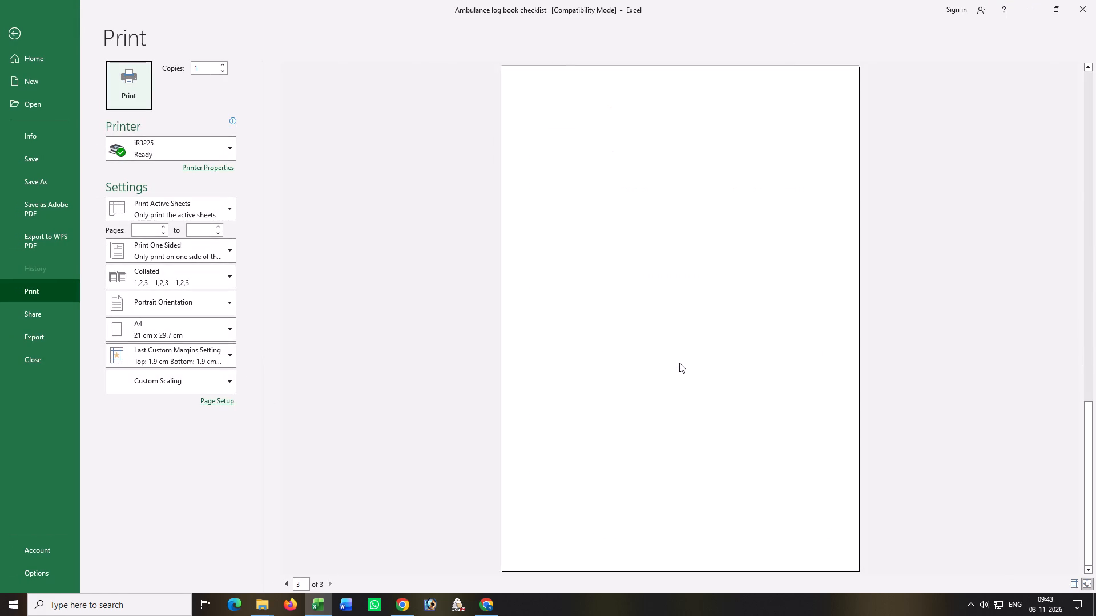
scroll(679, 363, up, 1)
Print only pages 1 to 2 of the ambulance log book checklist.
click(144, 230)
text(1-2)
key(BackSpace)
key(Tab)
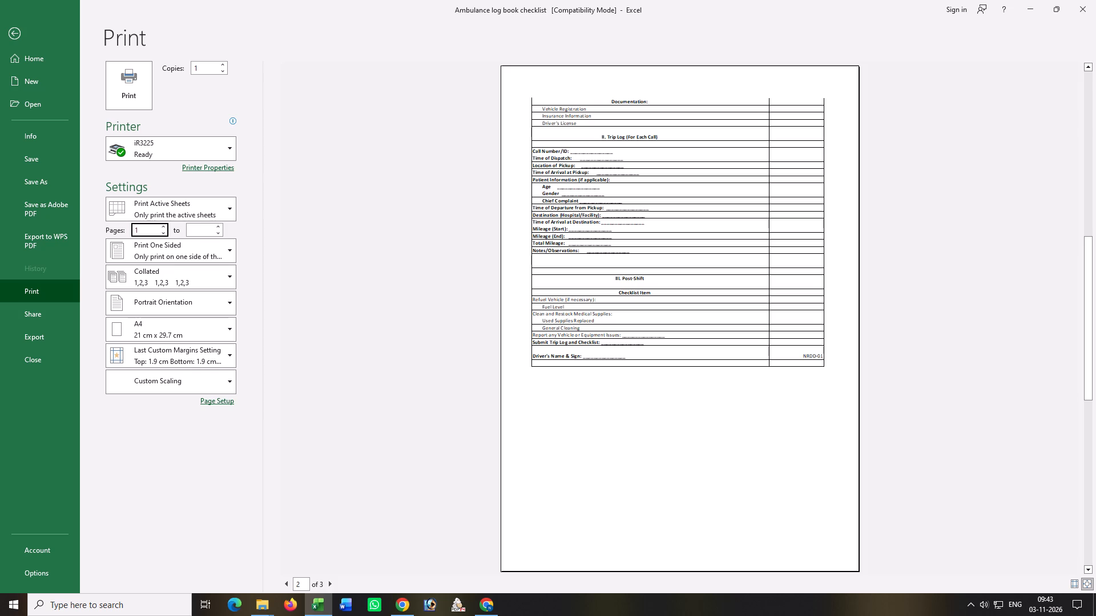
key(2)
key(Tab)
click(126, 91)
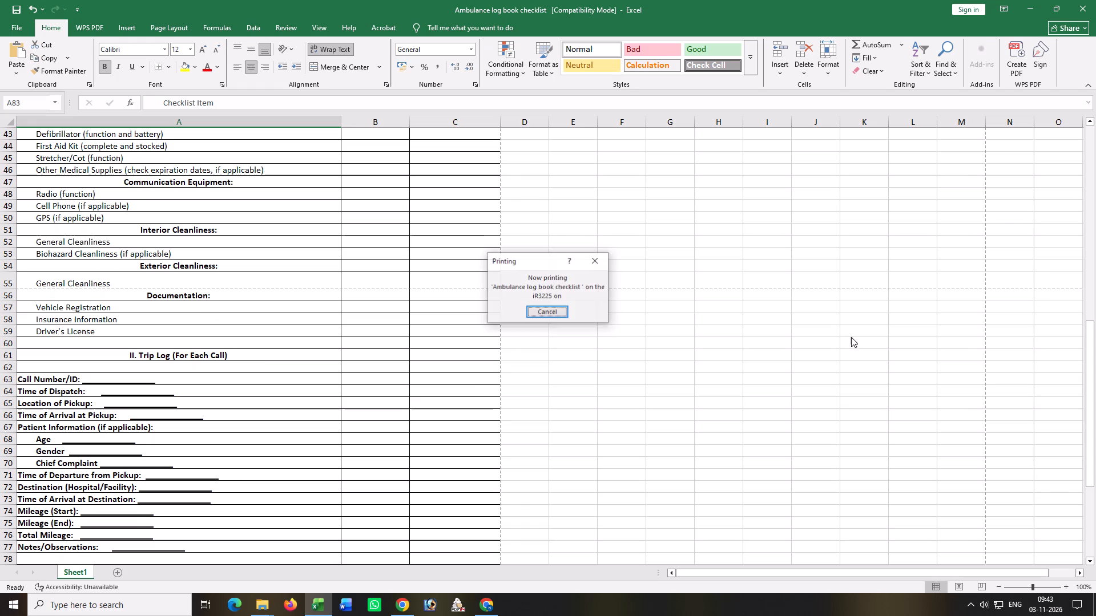
Close the ambulance log book checklist workbook, saving its changes.
click(1087, 0)
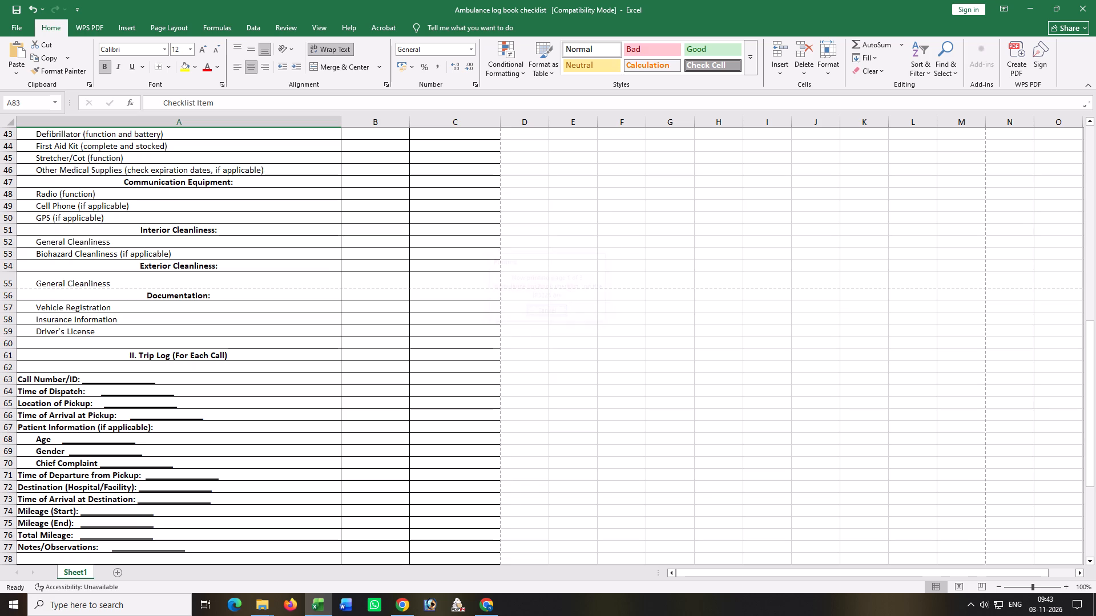
click(1084, 13)
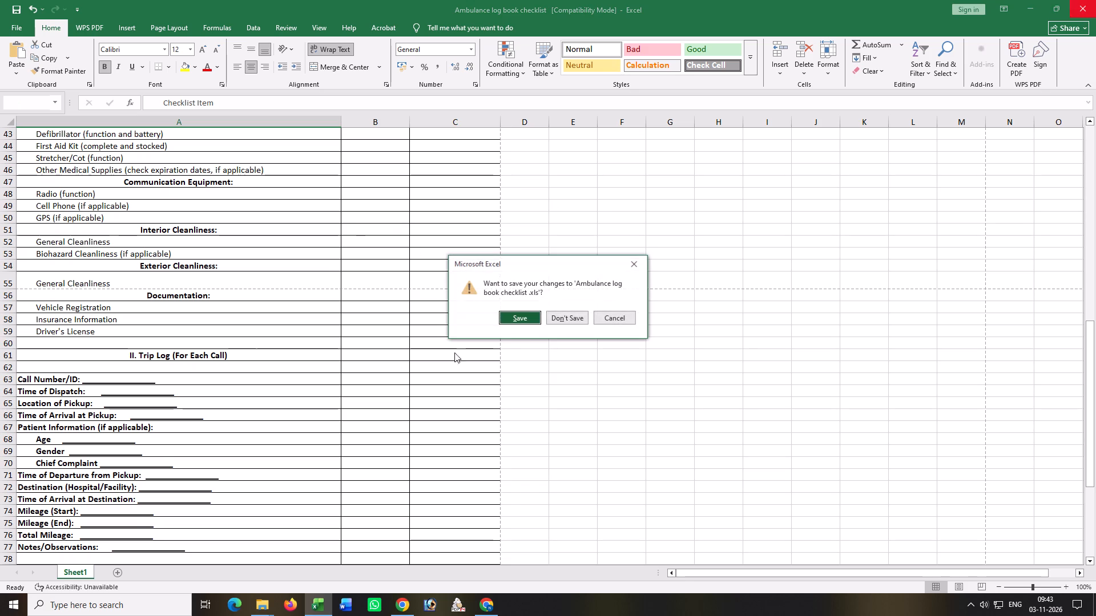
click(519, 319)
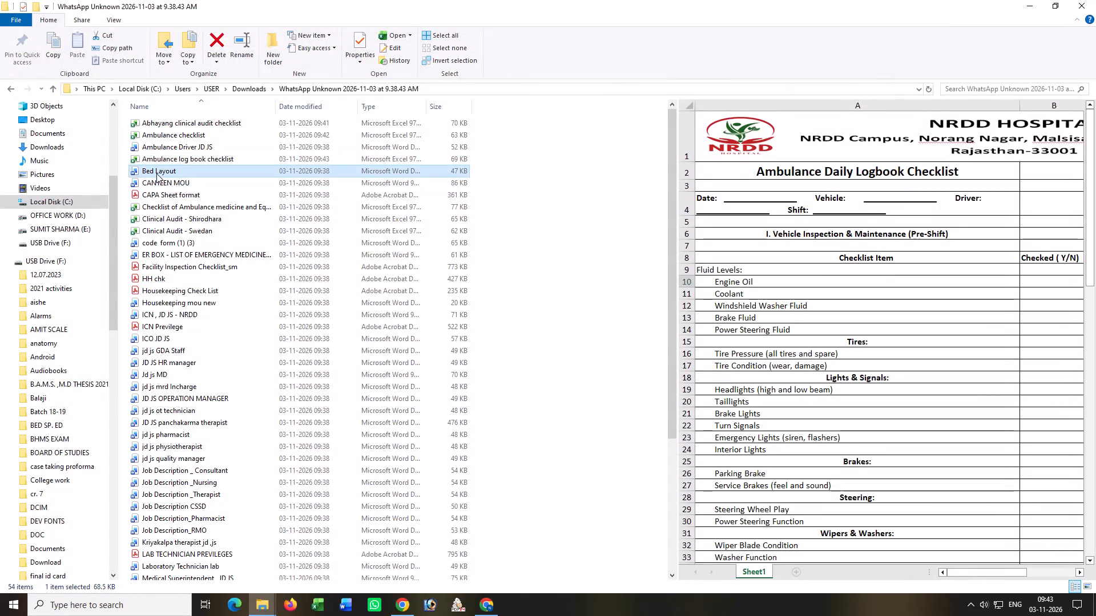
Open the Checklist of Ambulance medicine and Equipments workbook from the WhatsApp folder and enable editing.
click(156, 174)
click(154, 187)
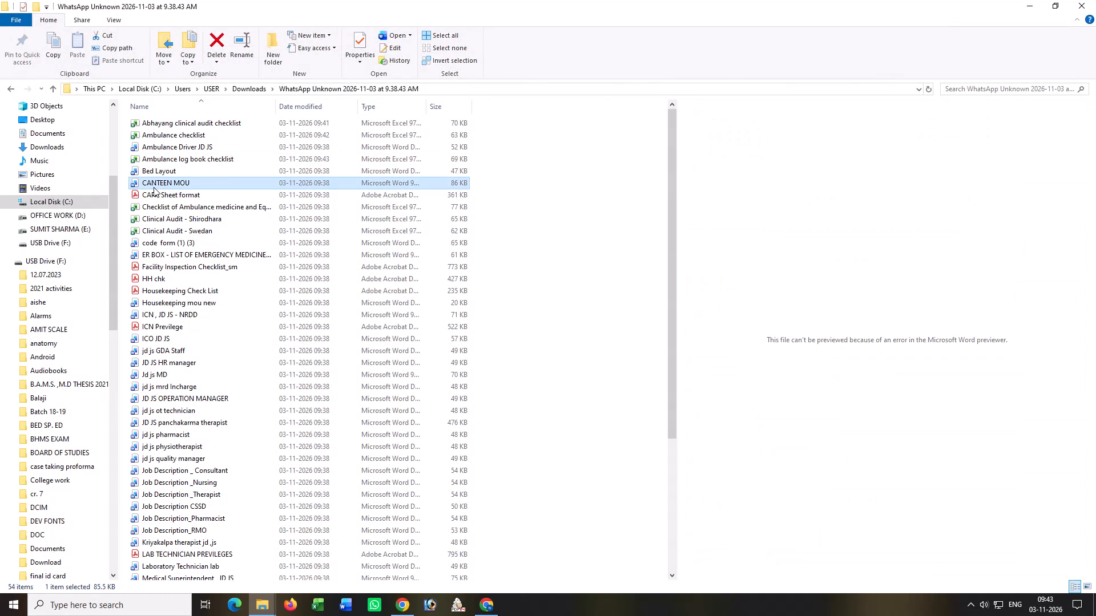
double_click(157, 208)
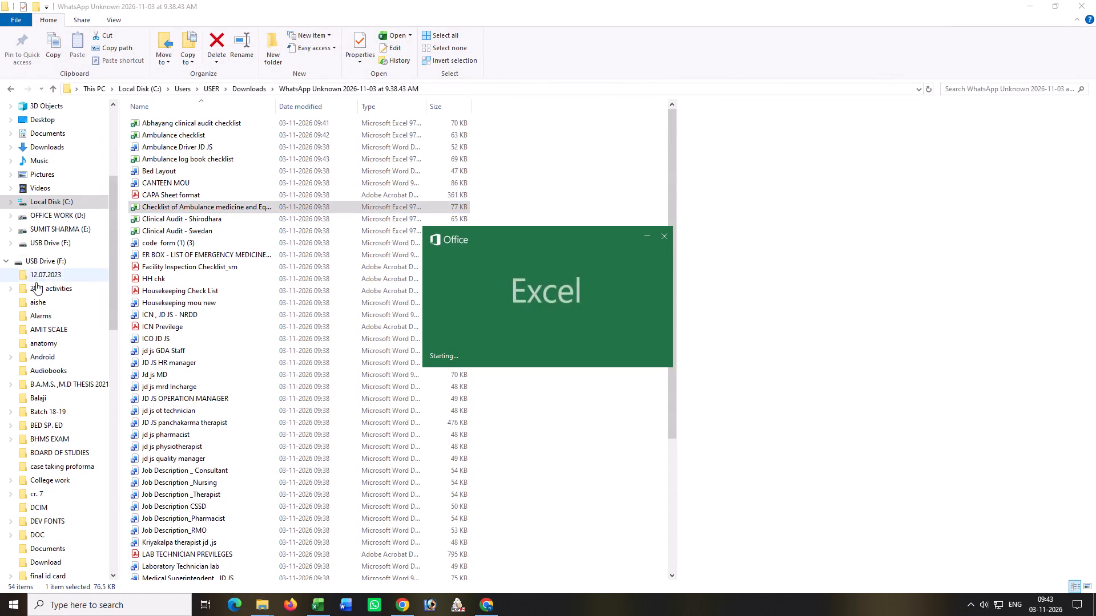
click(454, 48)
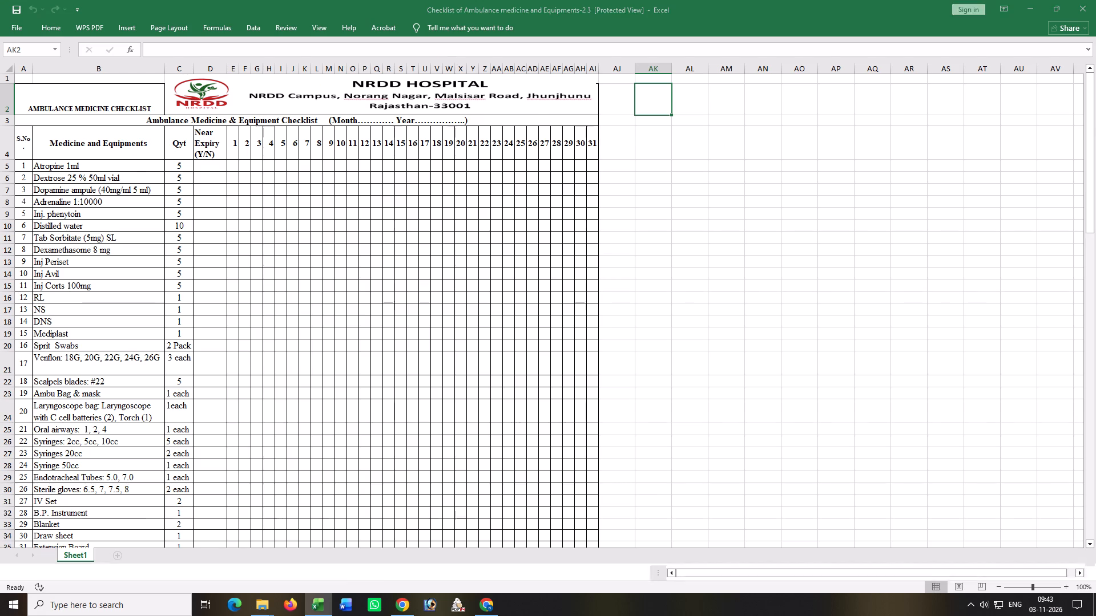
Replace the stretched letterhead with the copied NRDD HOSPITAL letterhead picture, reduce its height slightly, and place it beside the AMBULANCE MEDICINE CHECKLIST title.
click(425, 148)
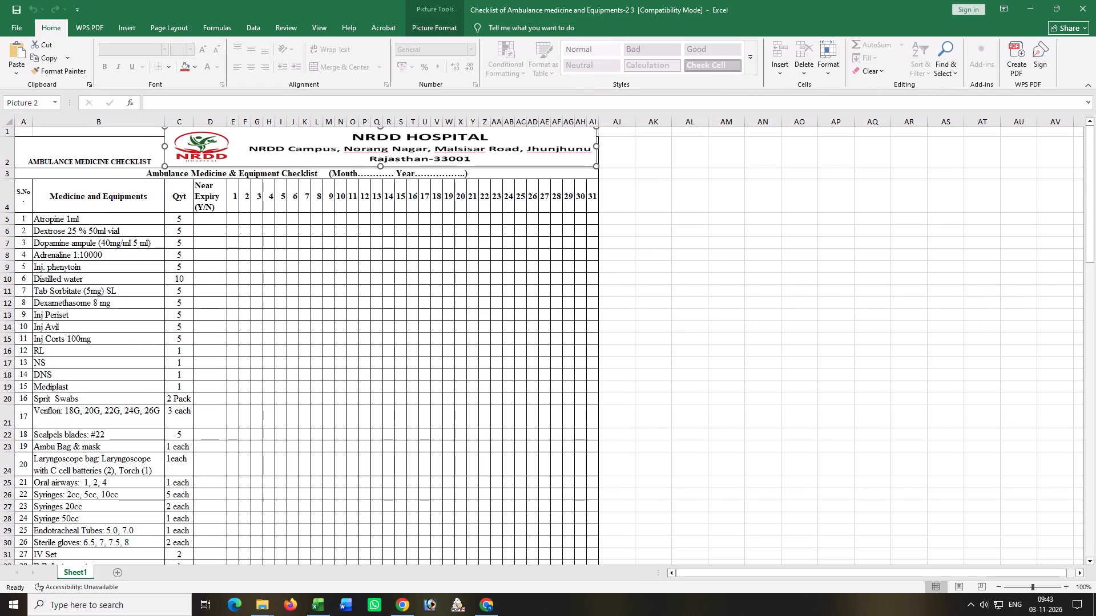
key(Delete)
key(ctrl+v)
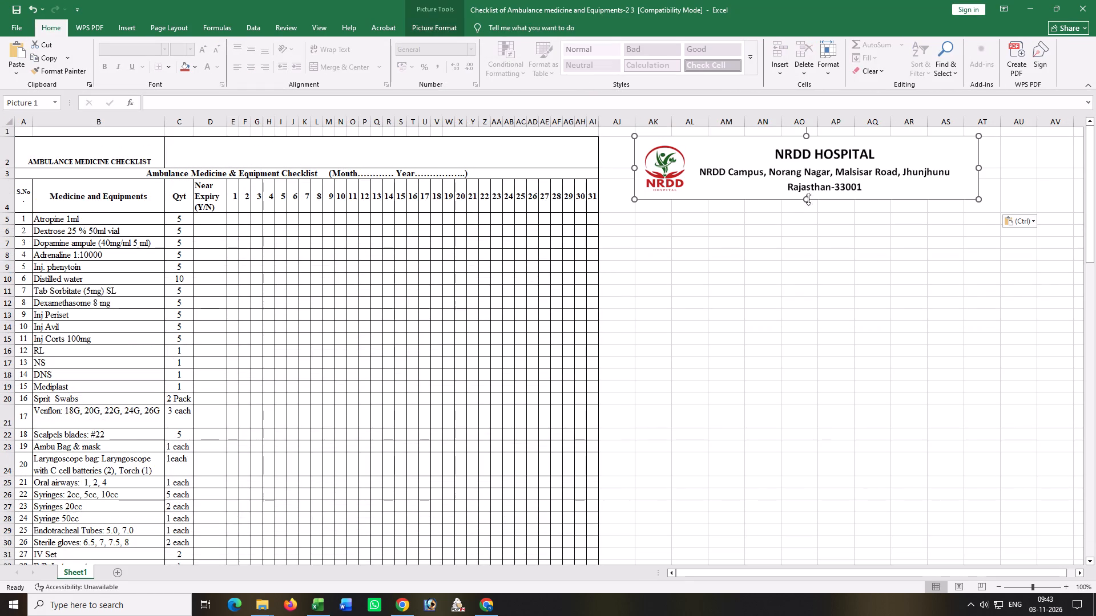
drag(805, 198, 804, 181)
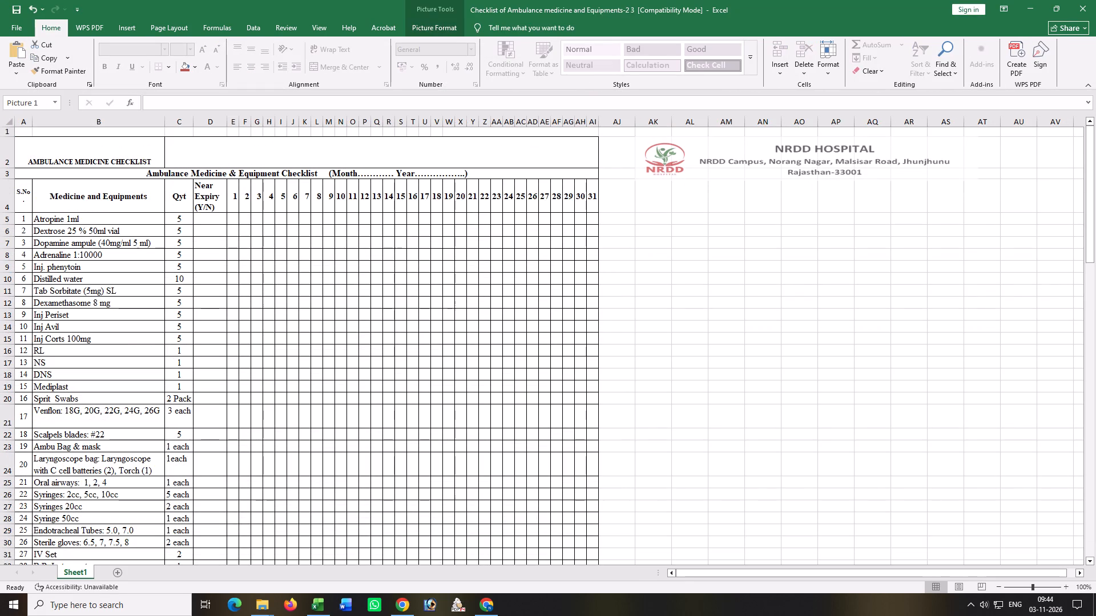
drag(809, 165, 349, 137)
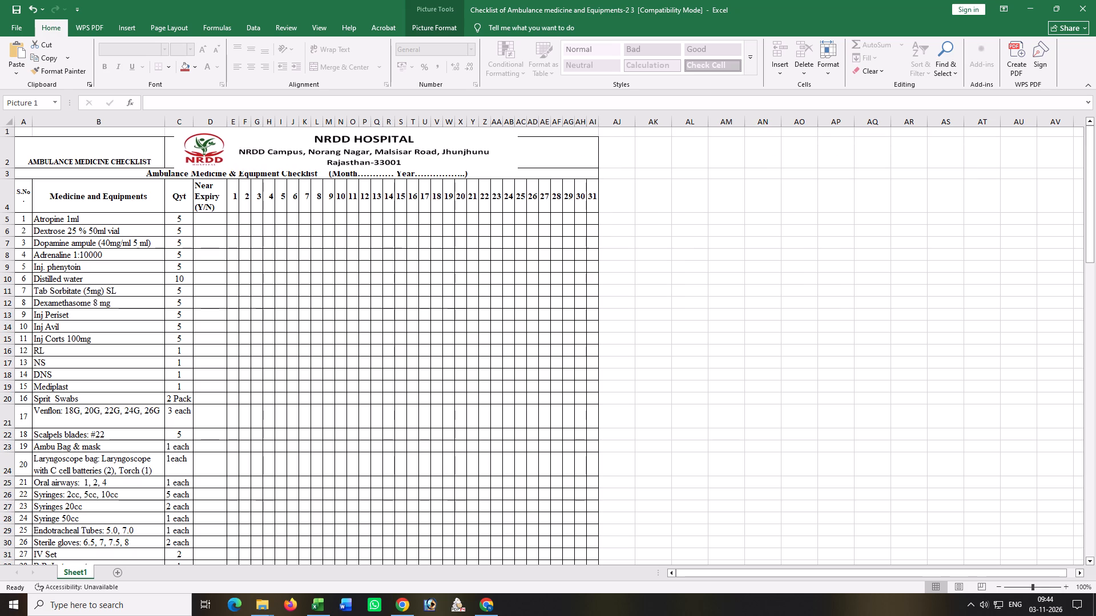
Make row 2 of the ambulance medicine checklist taller and stretch the letterhead almost to column AI, keeping it inside the row.
drag(349, 137, 348, 131)
drag(9, 170, 9, 175)
drag(521, 148, 563, 151)
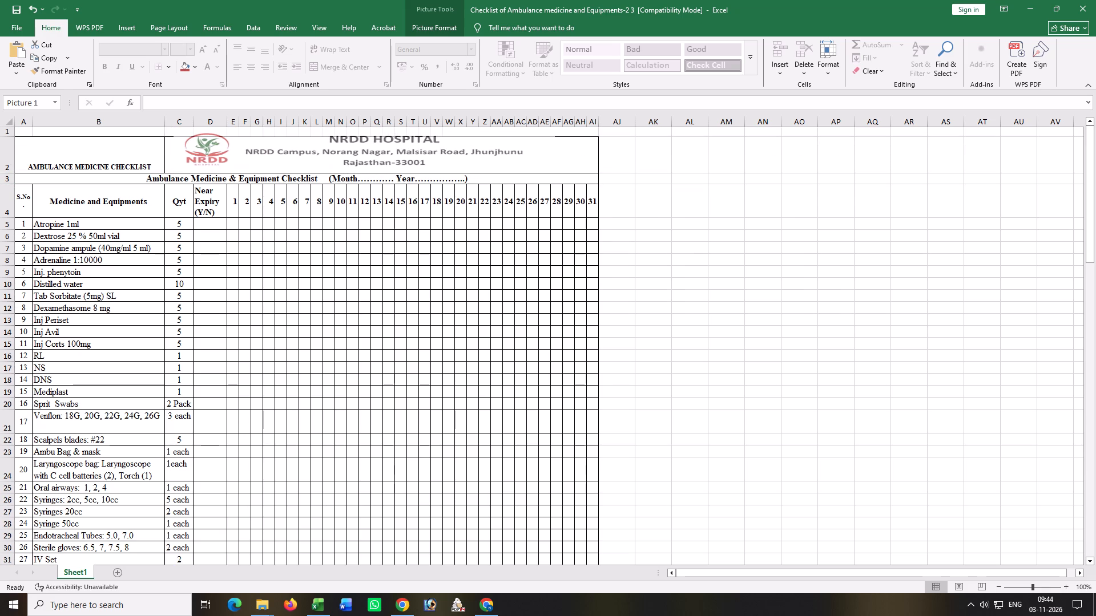
drag(563, 151, 590, 153)
drag(383, 127, 383, 133)
click(418, 316)
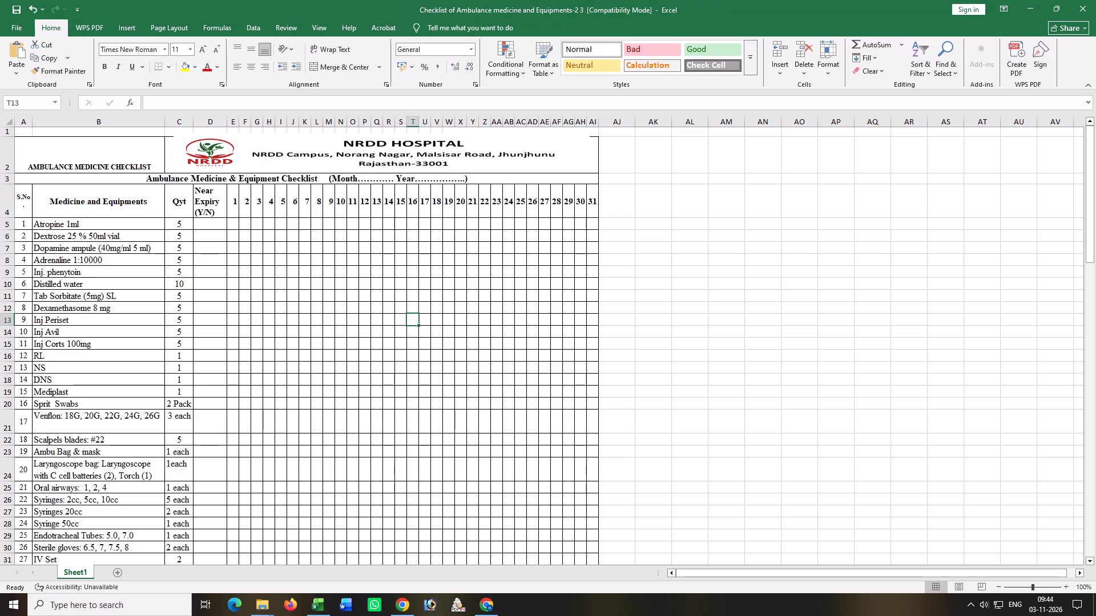
Examine how the ambulance medicine checklist's rows and headings split across the pages of the print preview.
key(ctrl+p)
scroll(721, 399, down, 1)
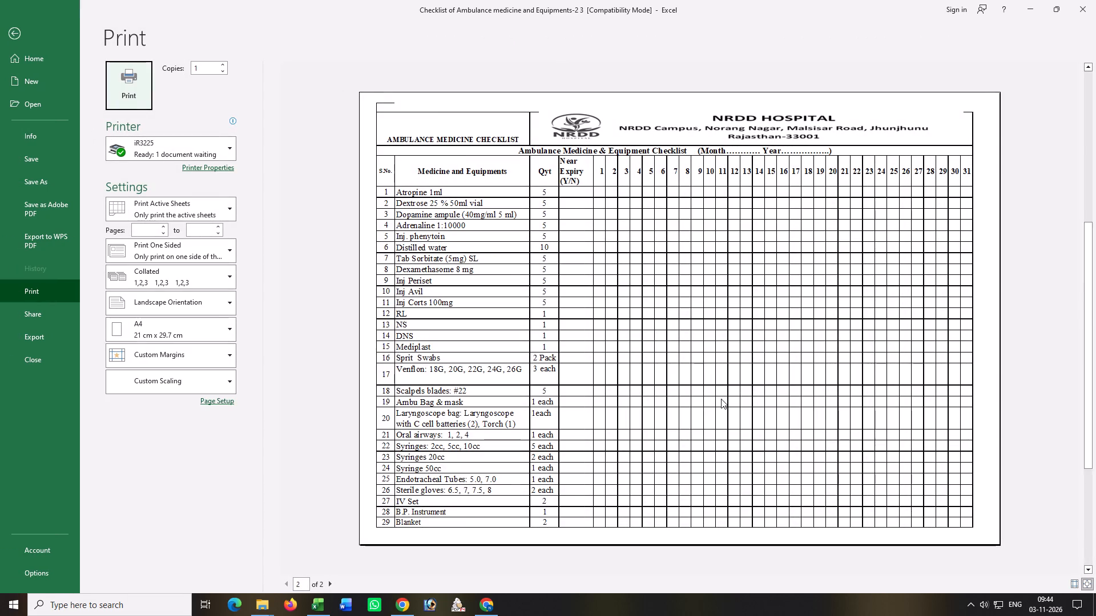
scroll(721, 399, down, 1)
scroll(721, 399, up, 1)
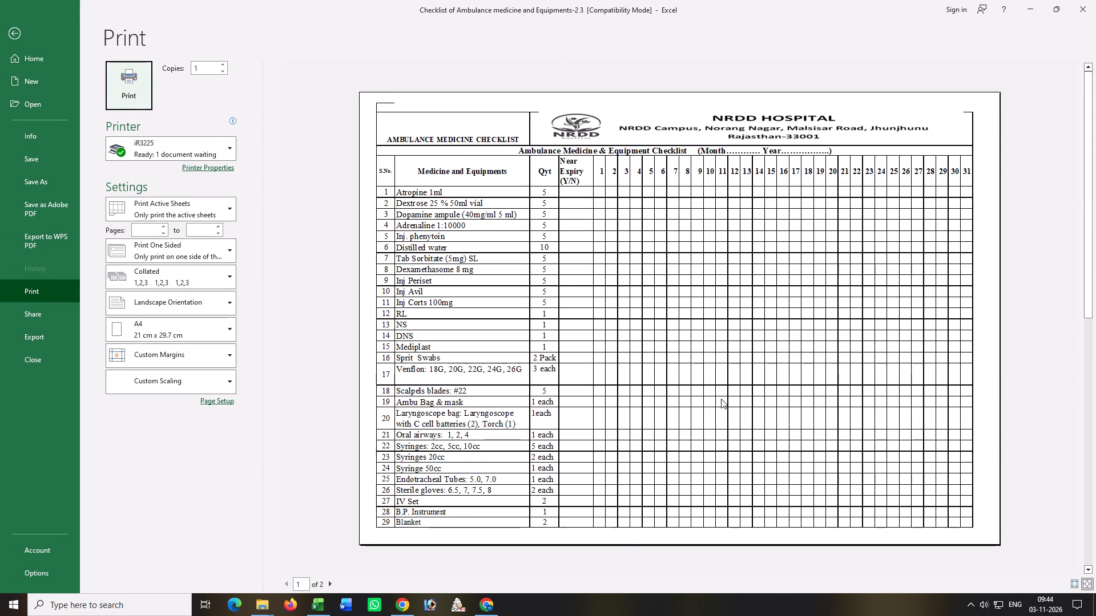
scroll(721, 399, down, 1)
scroll(721, 399, up, 1)
click(11, 31)
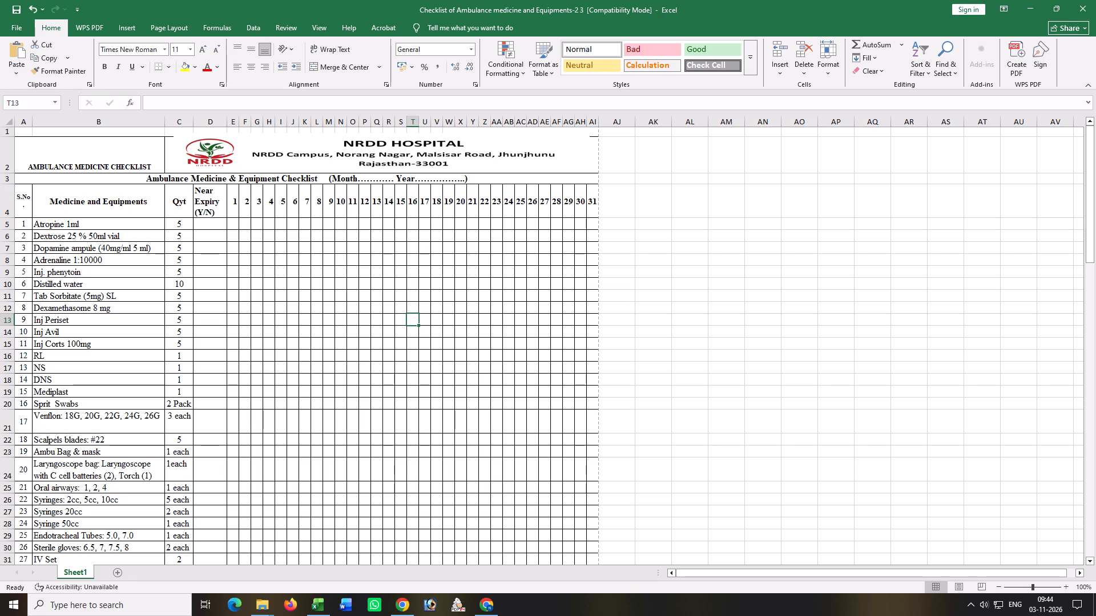
Set rows 3 to 4 ($3:$4) as the print title rows repeated at the top of every page.
click(4, 200)
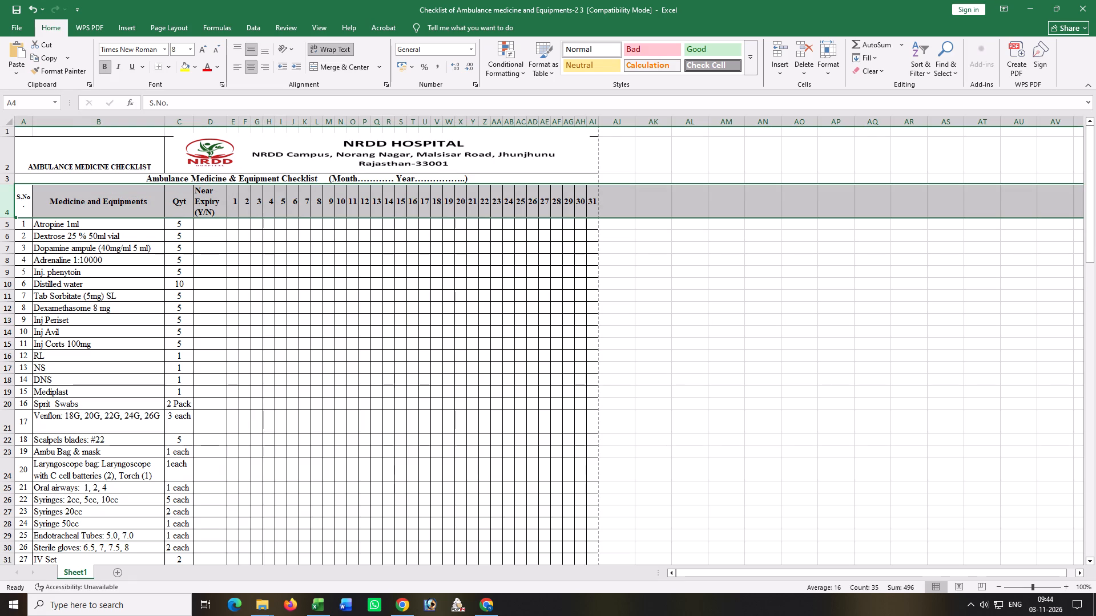
drag(3, 177, 4, 192)
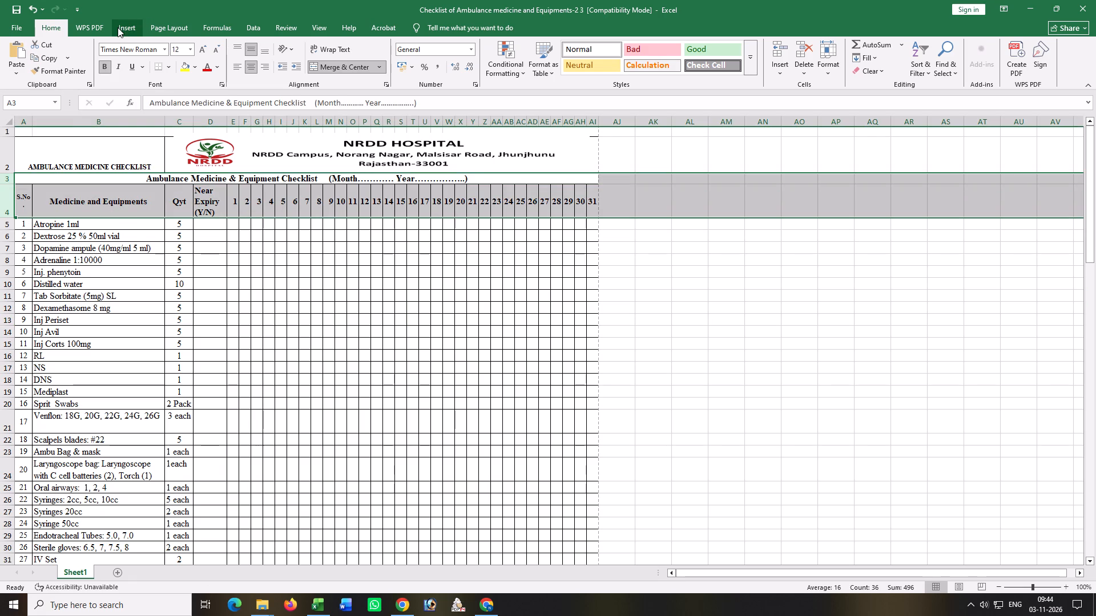
click(182, 27)
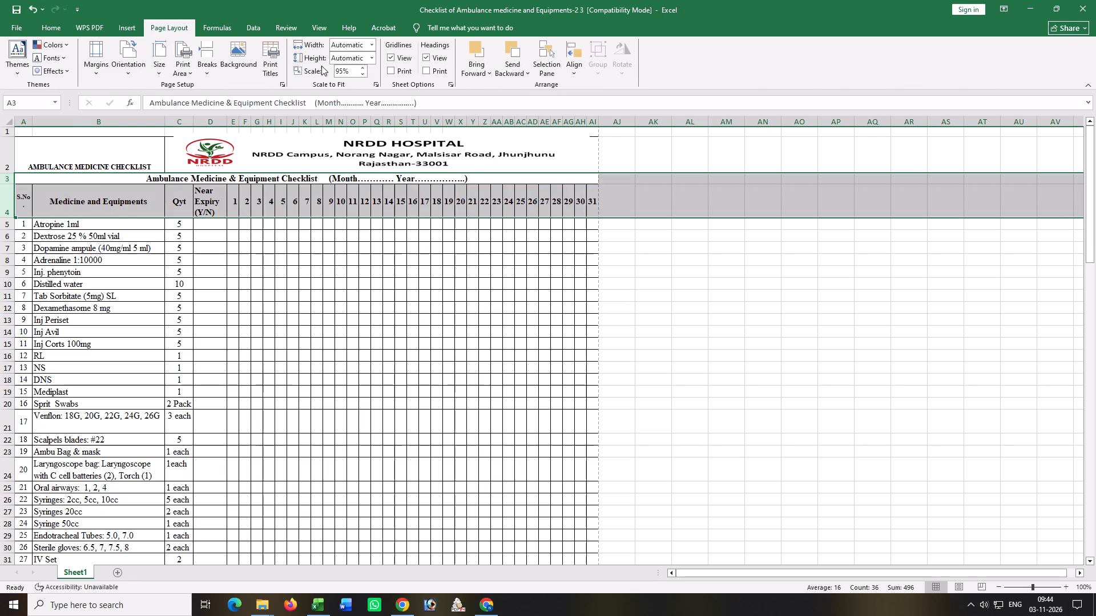
click(271, 48)
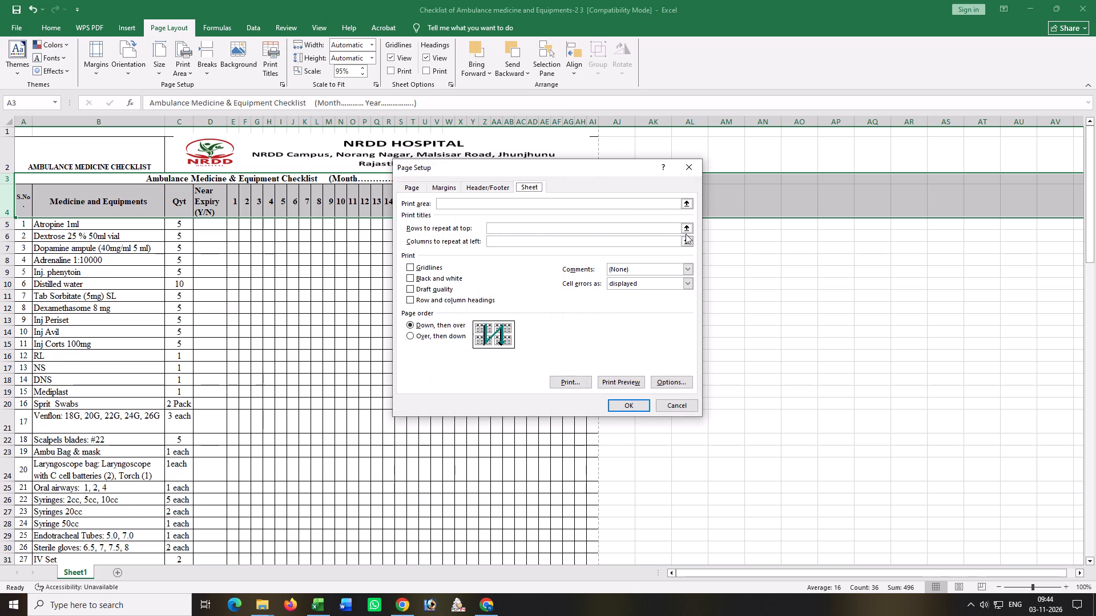
click(687, 228)
drag(10, 179, 10, 179)
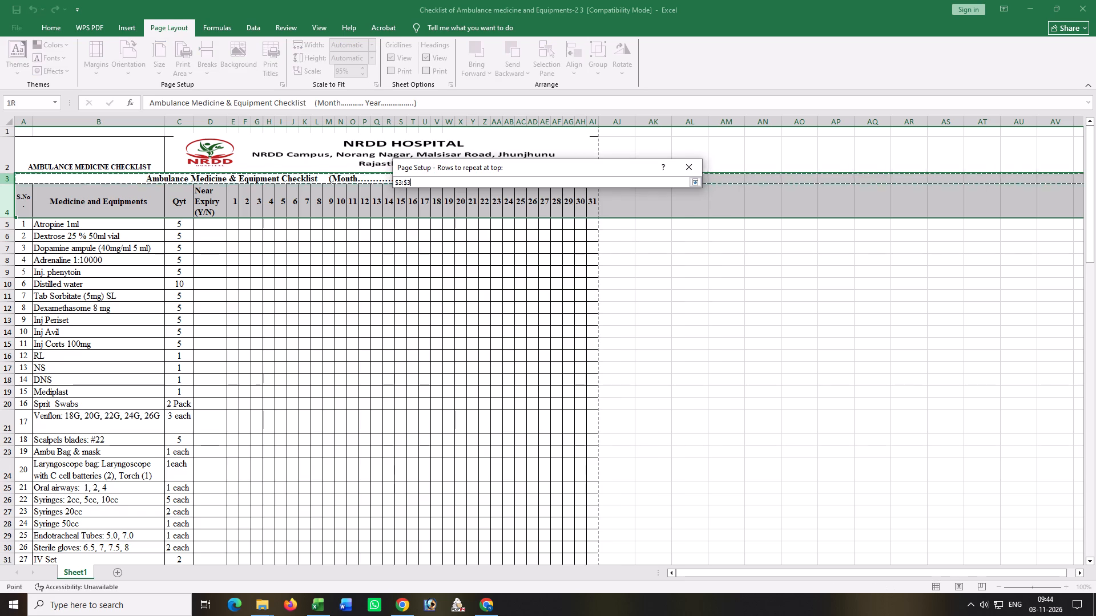
drag(10, 179, 5, 189)
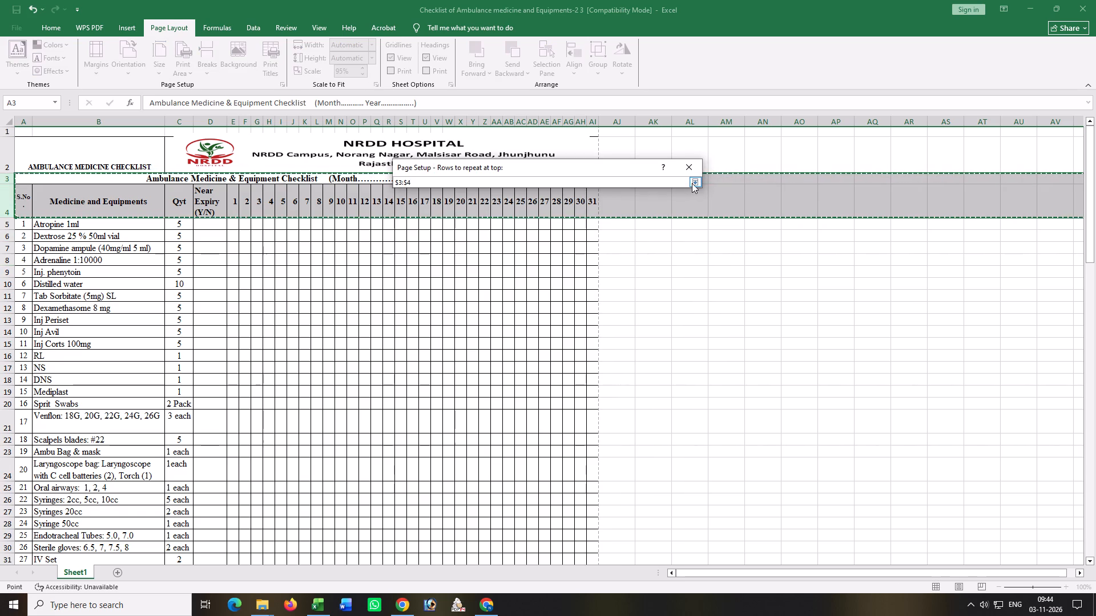
click(692, 183)
click(627, 405)
click(373, 318)
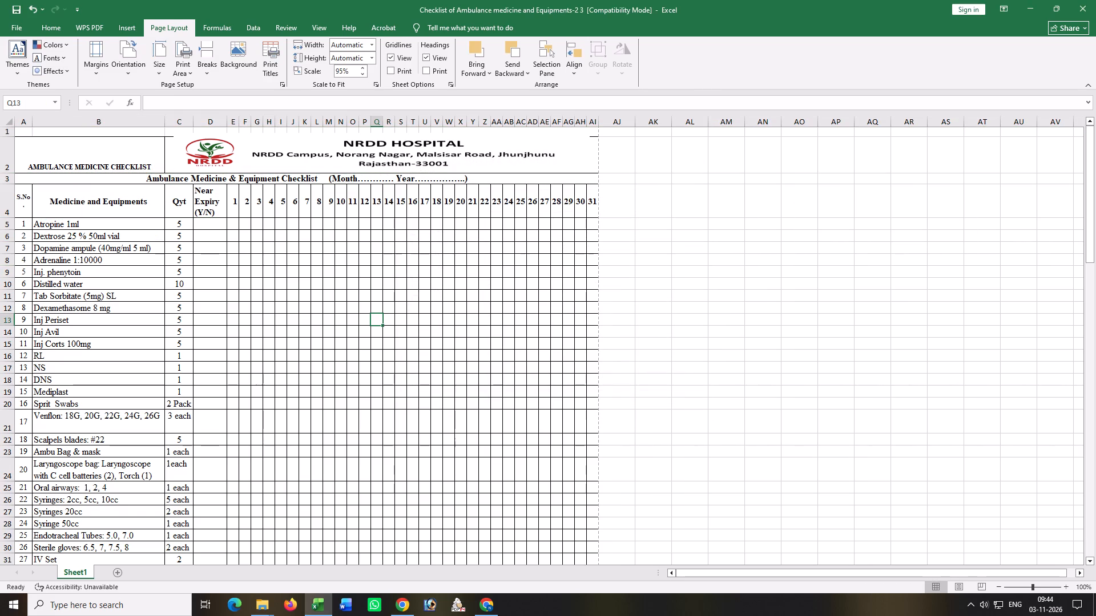
Save the ambulance medicine checklist, check the repeated headings on both preview pages, and print it.
key(ctrl+s)
key(ctrl+p)
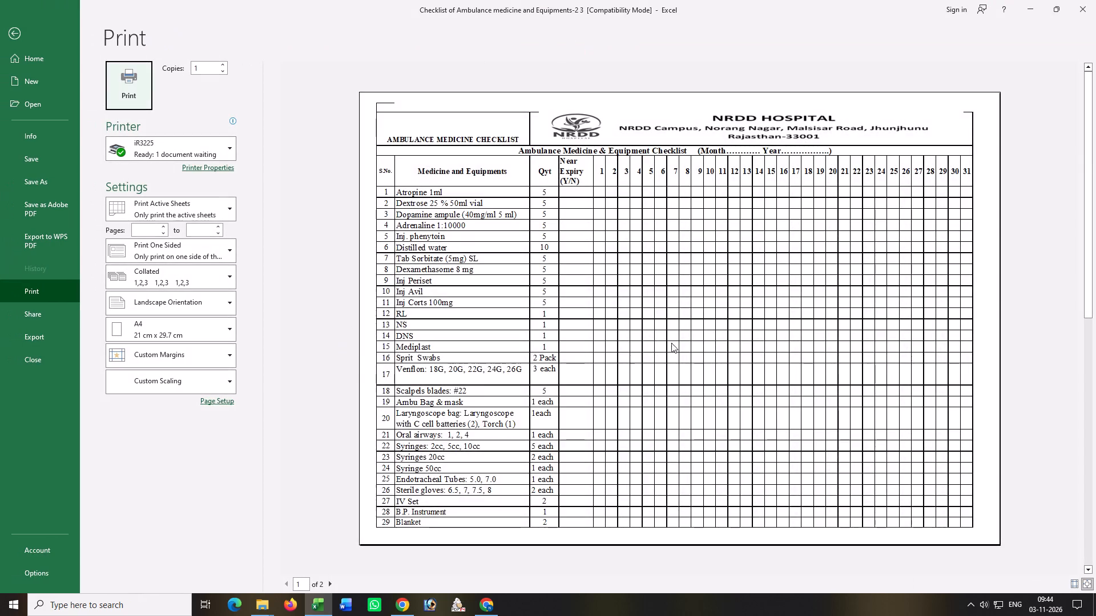
scroll(709, 322, down, 1)
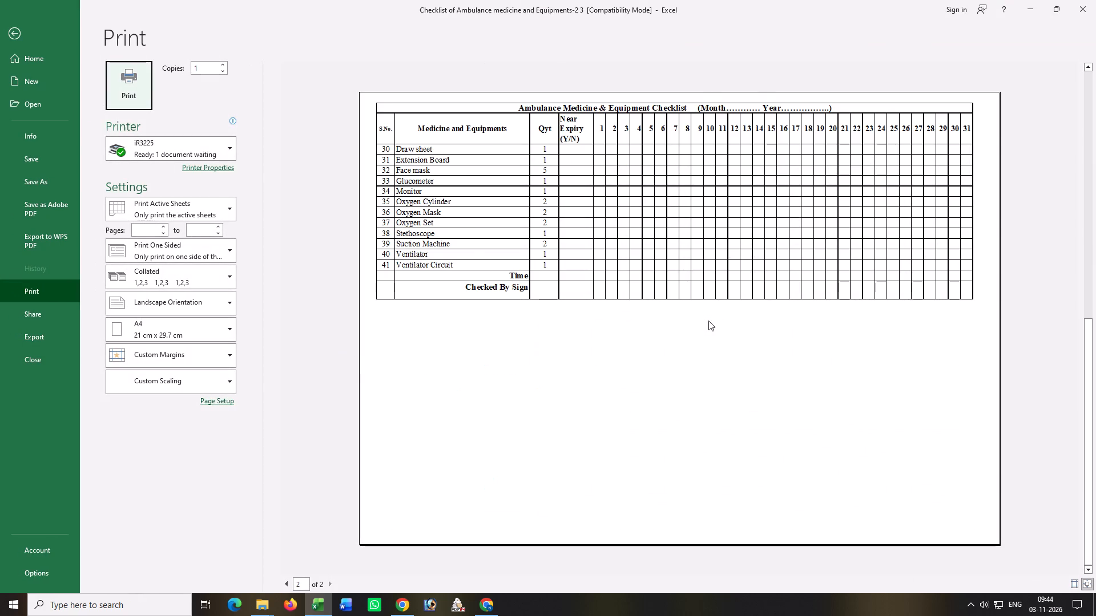
scroll(707, 319, up, 1)
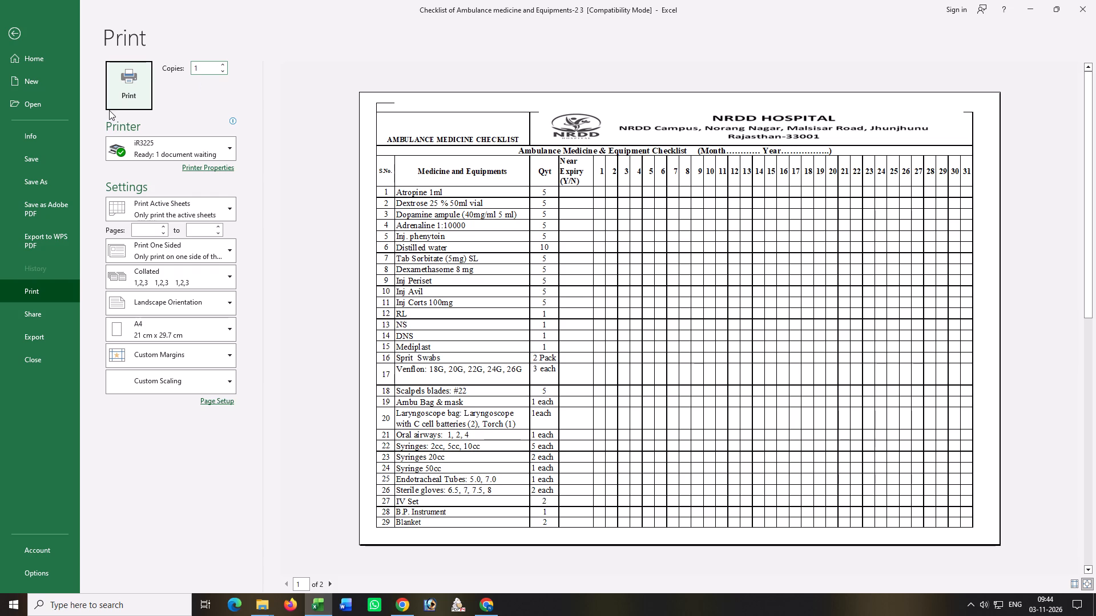
click(136, 98)
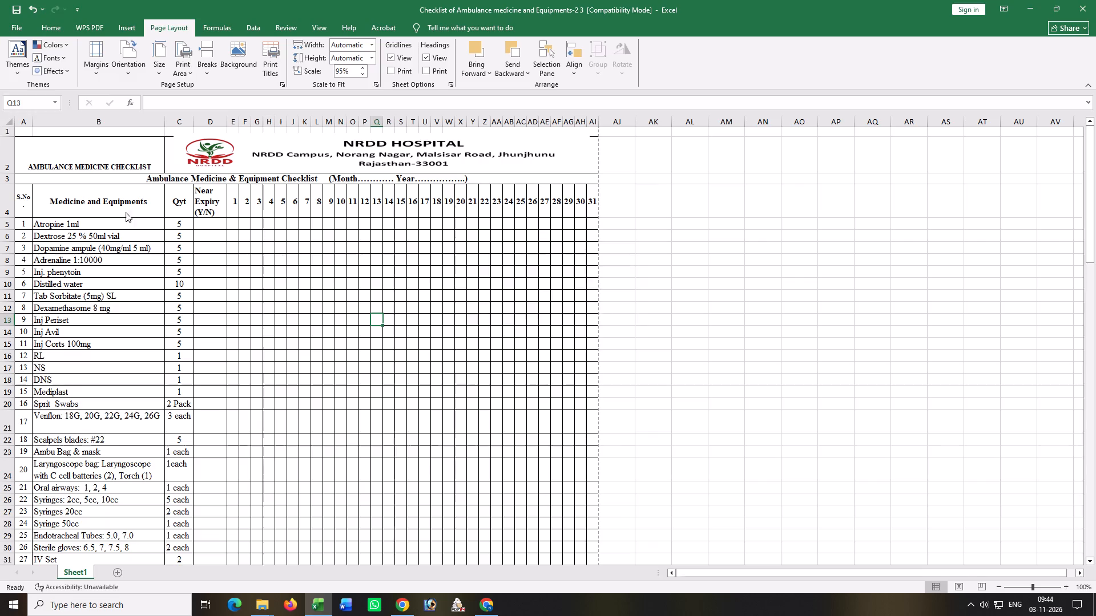
Close the medicine checklist and open the Clinical Audit - Shirodhara workbook from the downloads folder with editing enabled.
click(1074, 0)
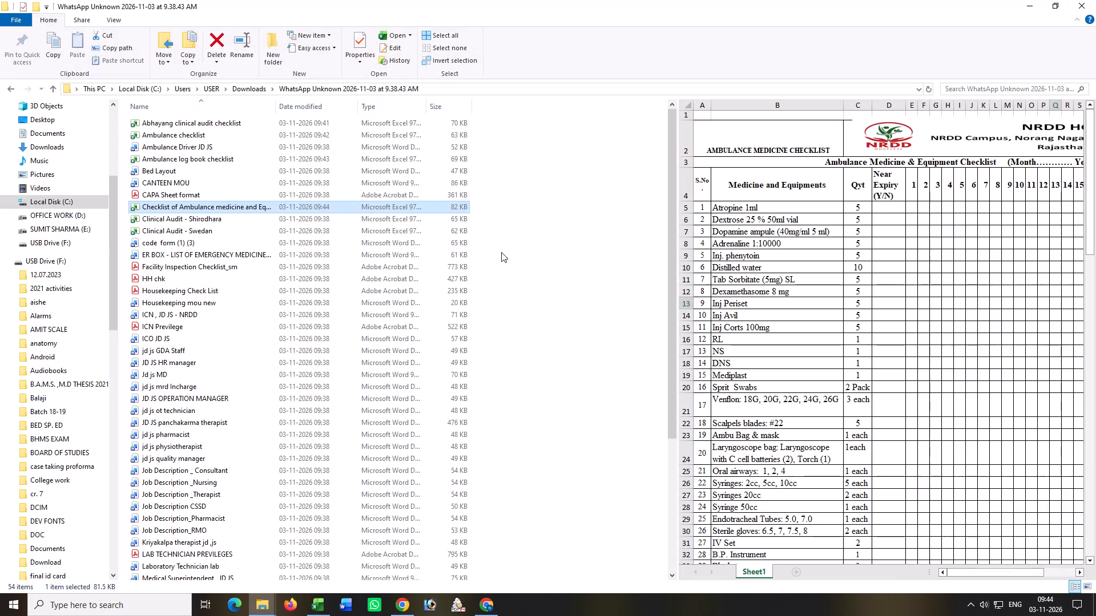
double_click(188, 220)
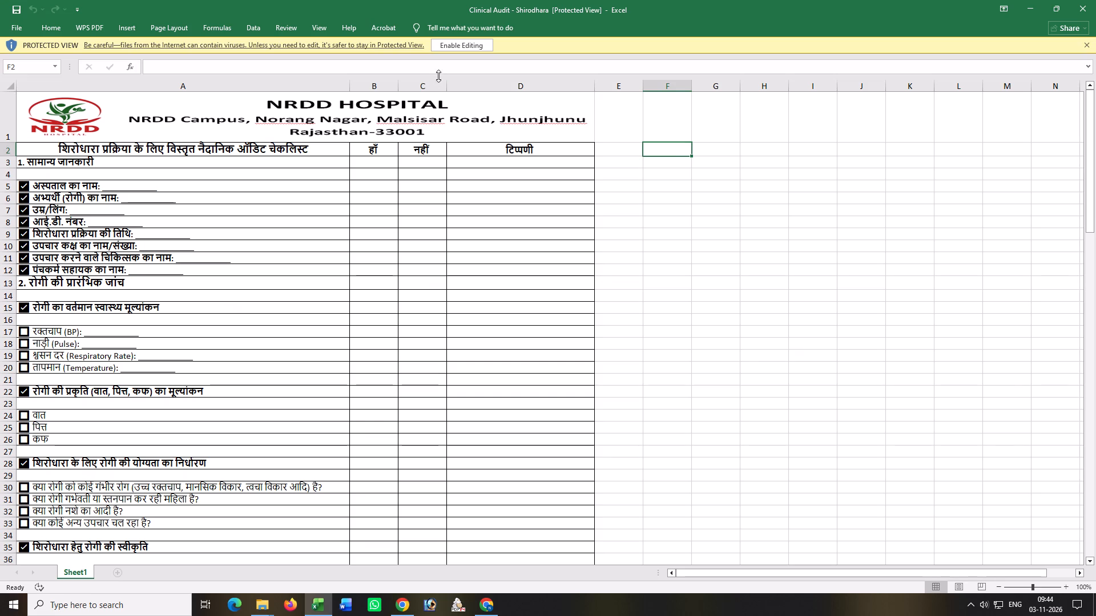
click(460, 47)
Replace the old NRDD HOSPITAL letterhead picture with the copied one, placed over row 1 starting in column A.
click(361, 154)
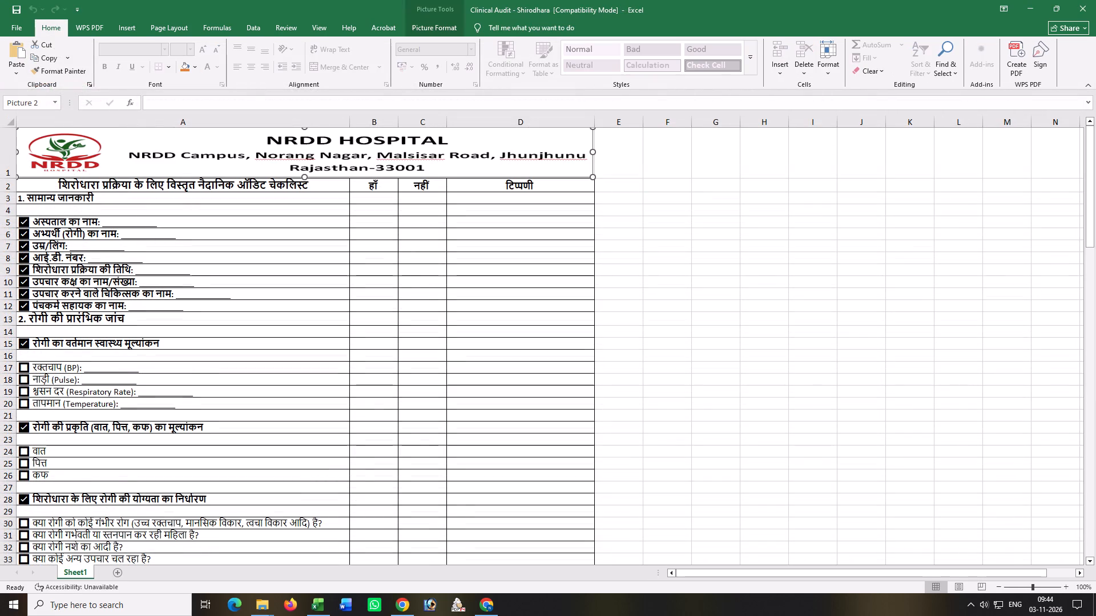
key(Delete)
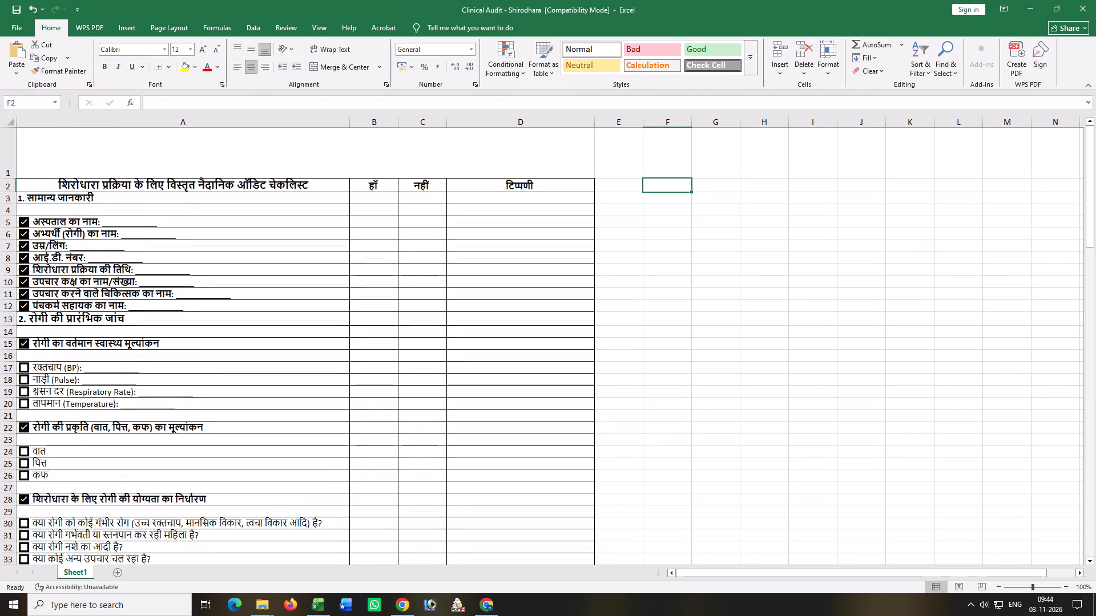
click(761, 277)
key(ctrl+v)
drag(815, 285, 377, 153)
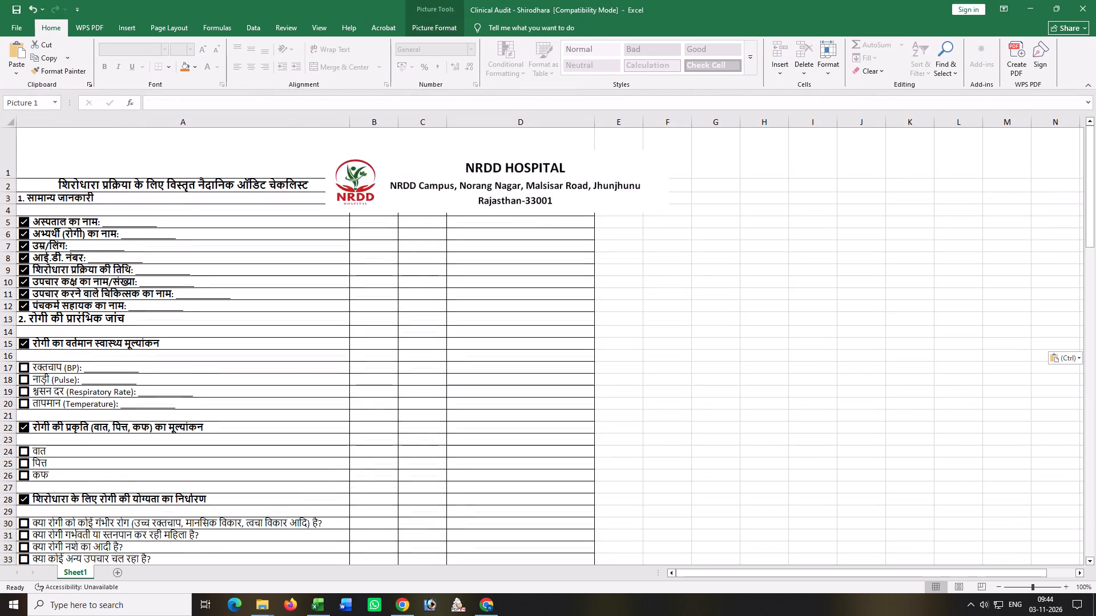
drag(377, 153, 126, 116)
drag(789, 296, 786, 296)
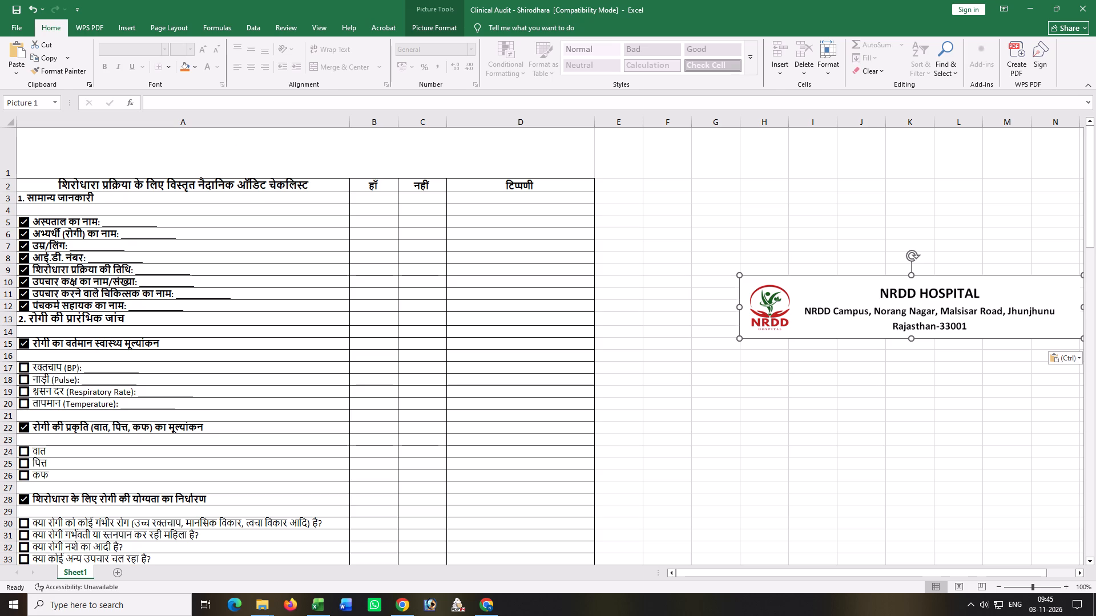
drag(786, 296, 74, 128)
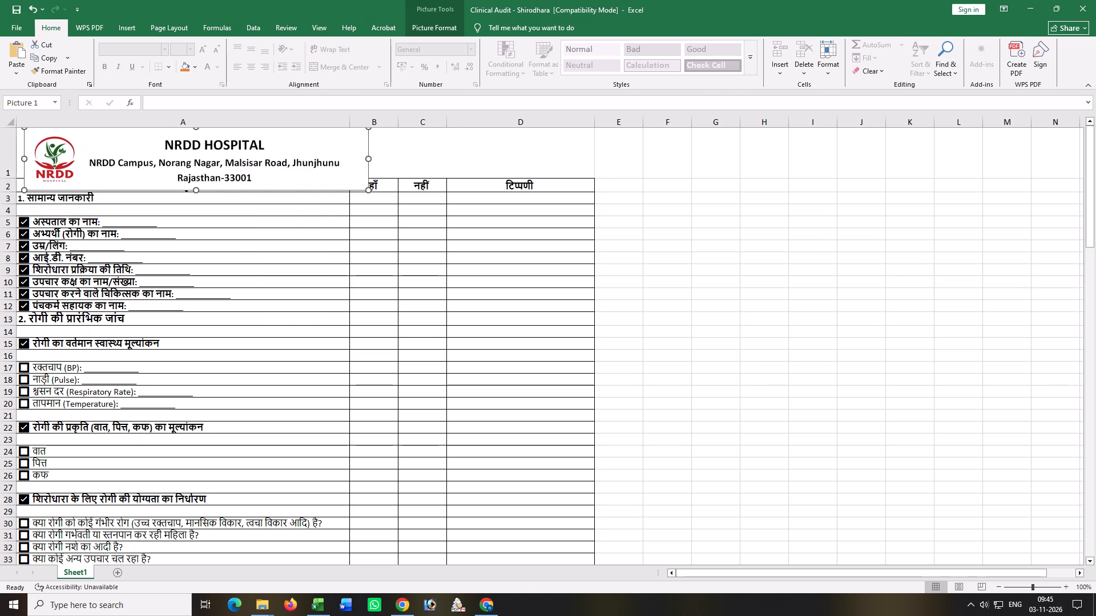
Make row 1 slightly taller and stretch the letterhead picture across columns A to D, keeping it within the row.
drag(7, 178, 7, 188)
drag(368, 157, 501, 158)
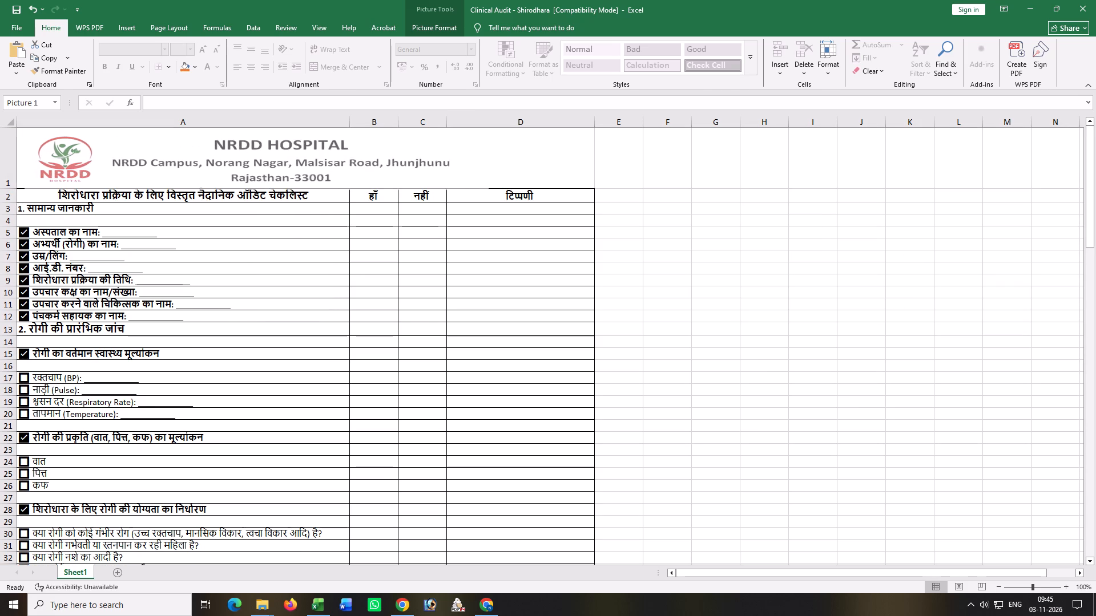
drag(501, 158, 578, 159)
drag(303, 191, 303, 191)
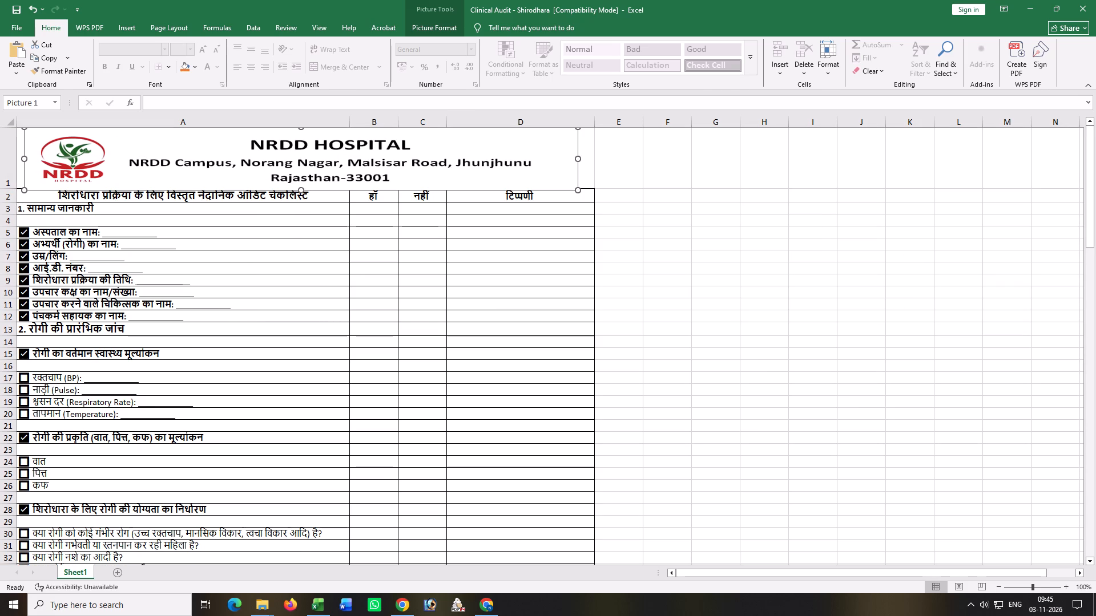
drag(303, 191, 305, 183)
click(477, 301)
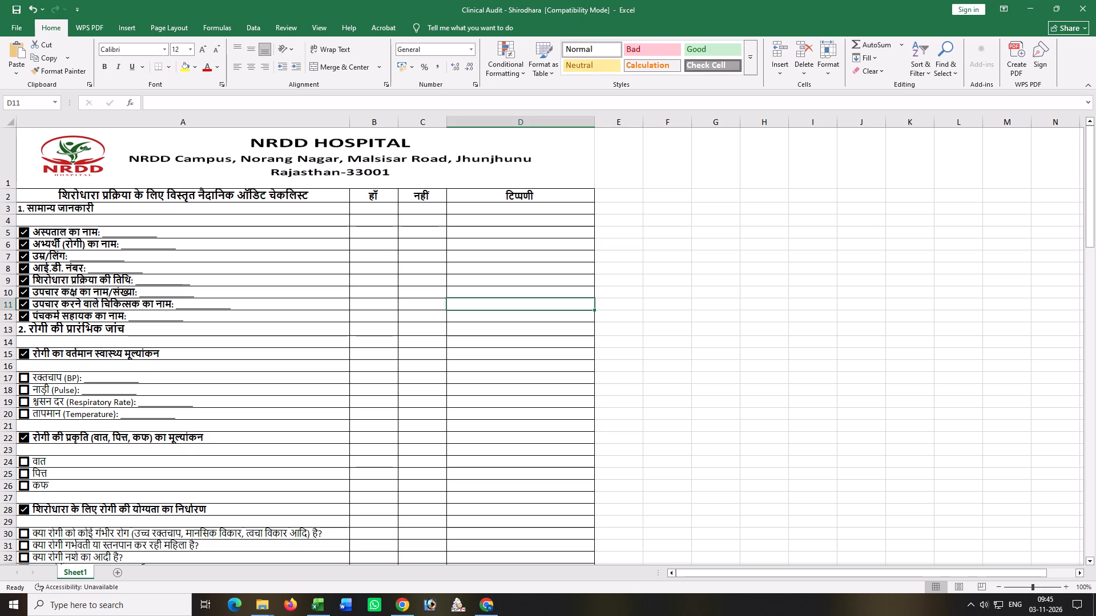
Narrow columns D, C and A of the Shirodhara checklist, checking the page width in the print preview.
key(ctrl+p)
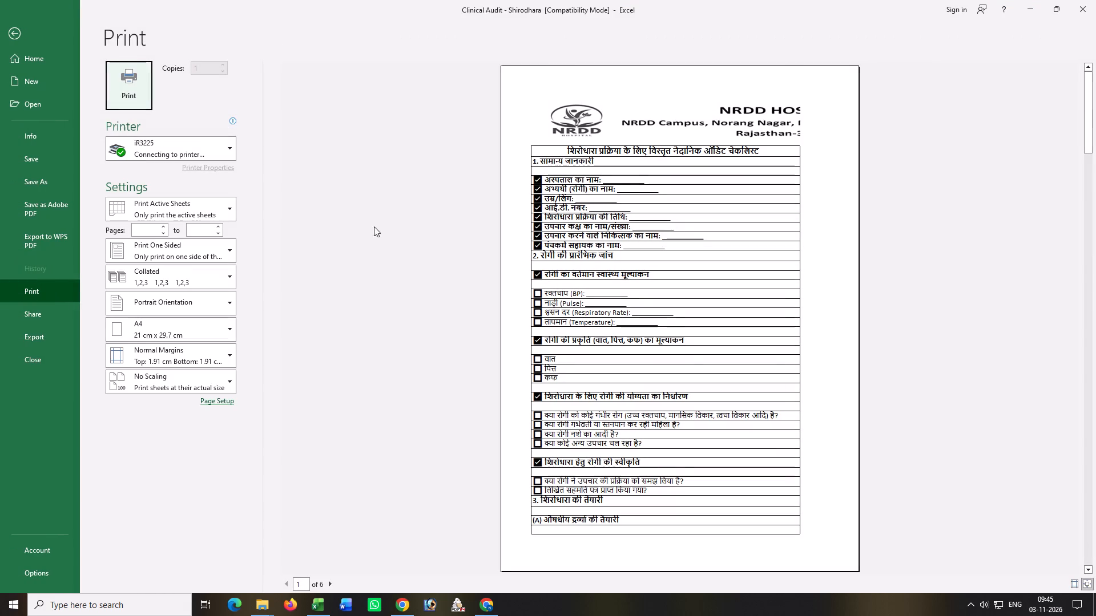
click(9, 35)
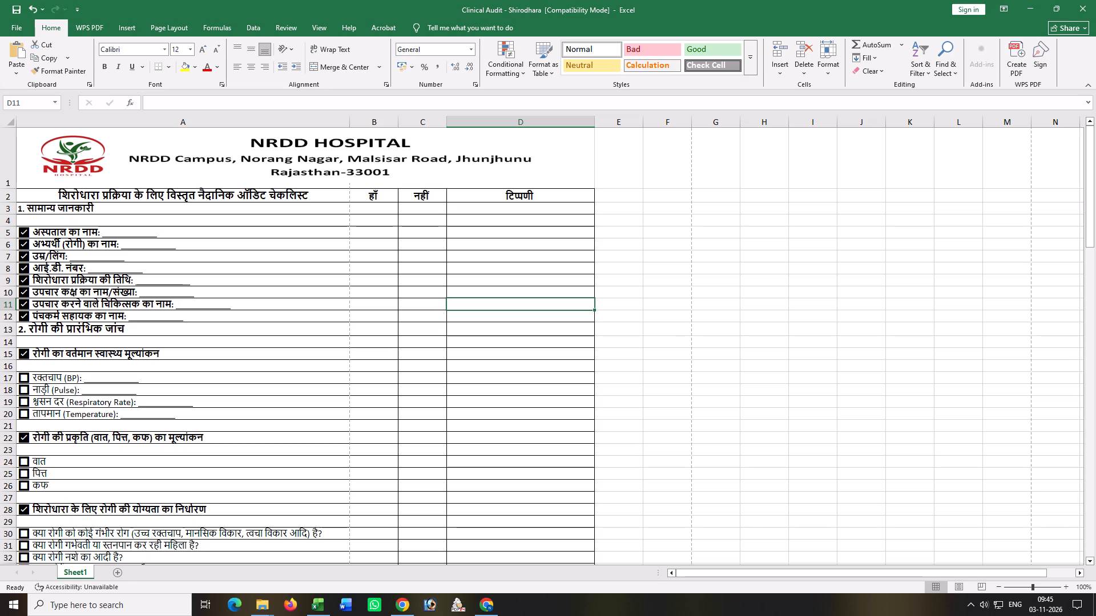
drag(594, 123, 571, 123)
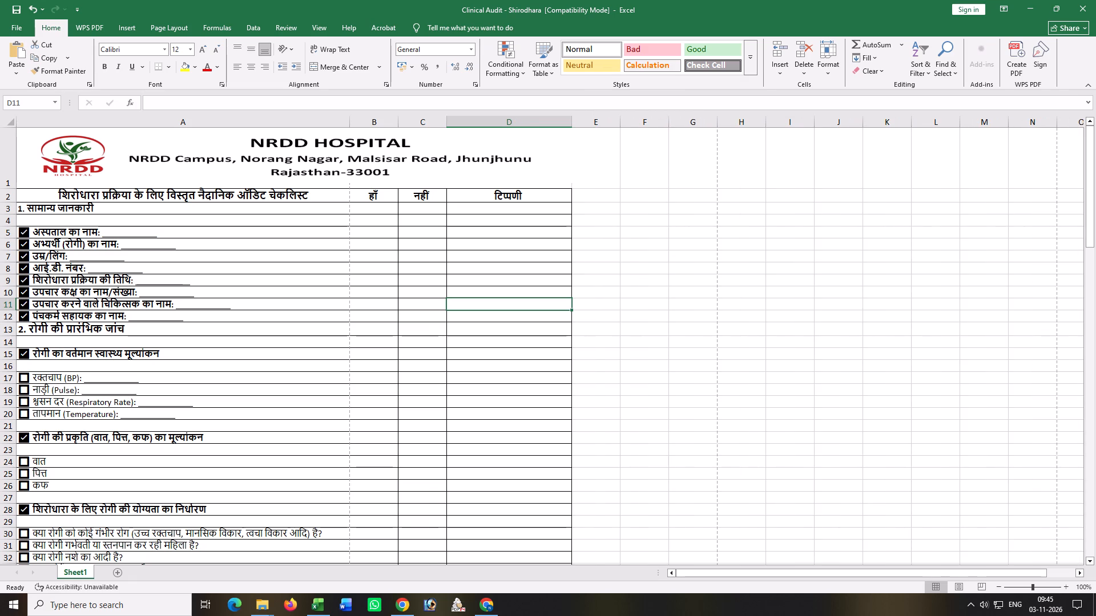
drag(449, 124, 441, 123)
drag(561, 123, 541, 122)
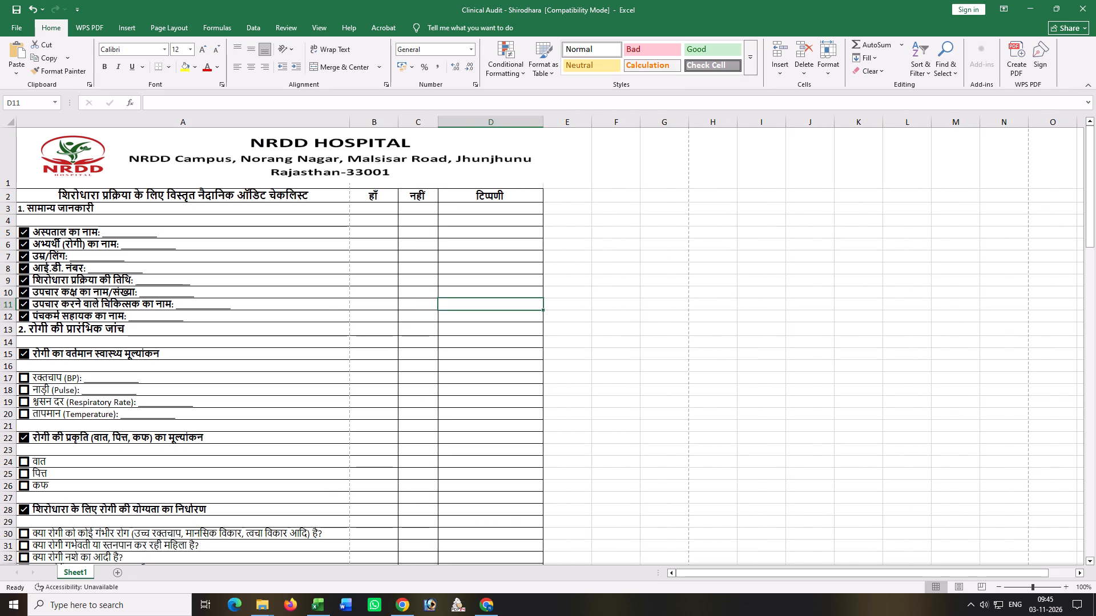
drag(352, 120, 336, 119)
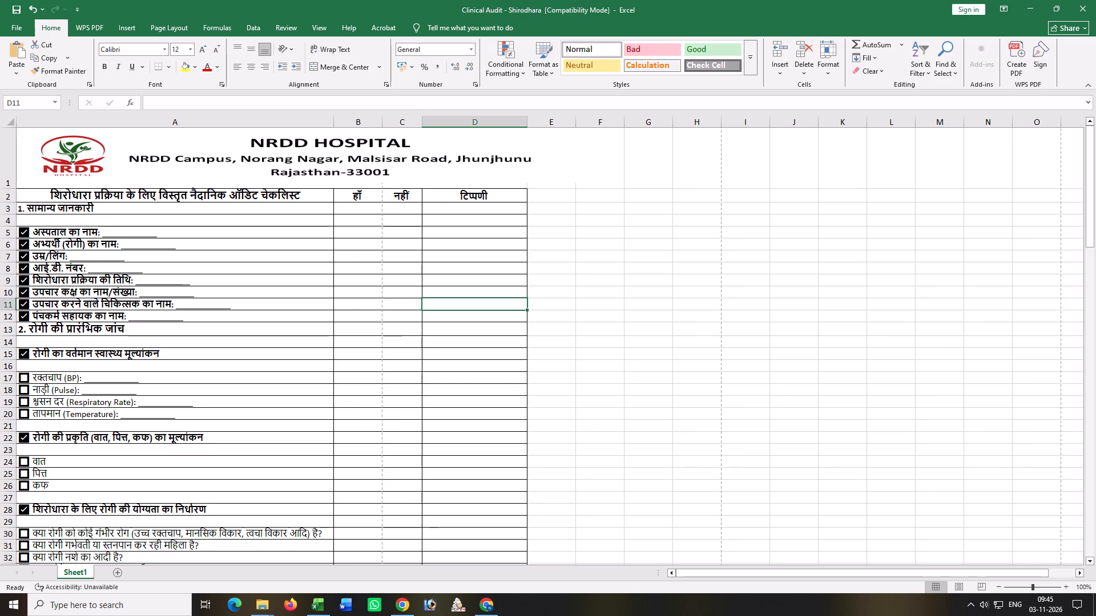
key(ctrl+p)
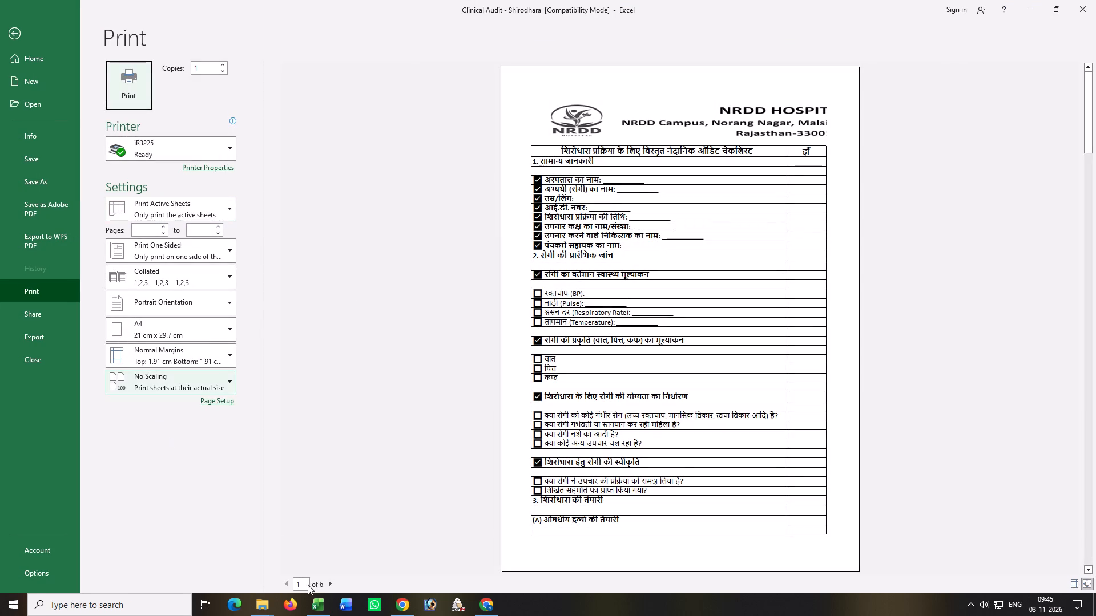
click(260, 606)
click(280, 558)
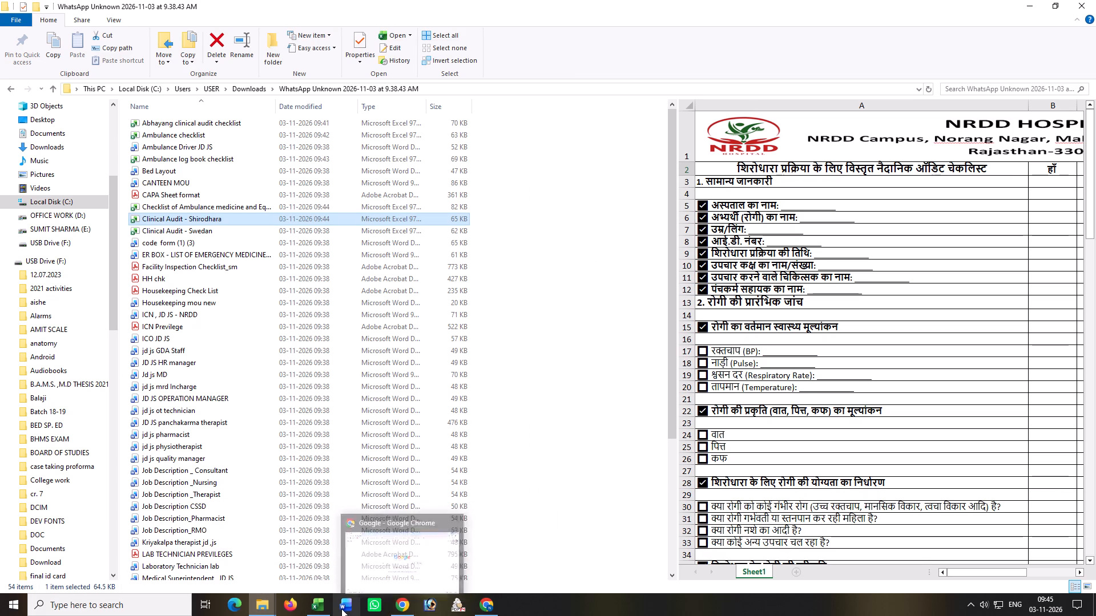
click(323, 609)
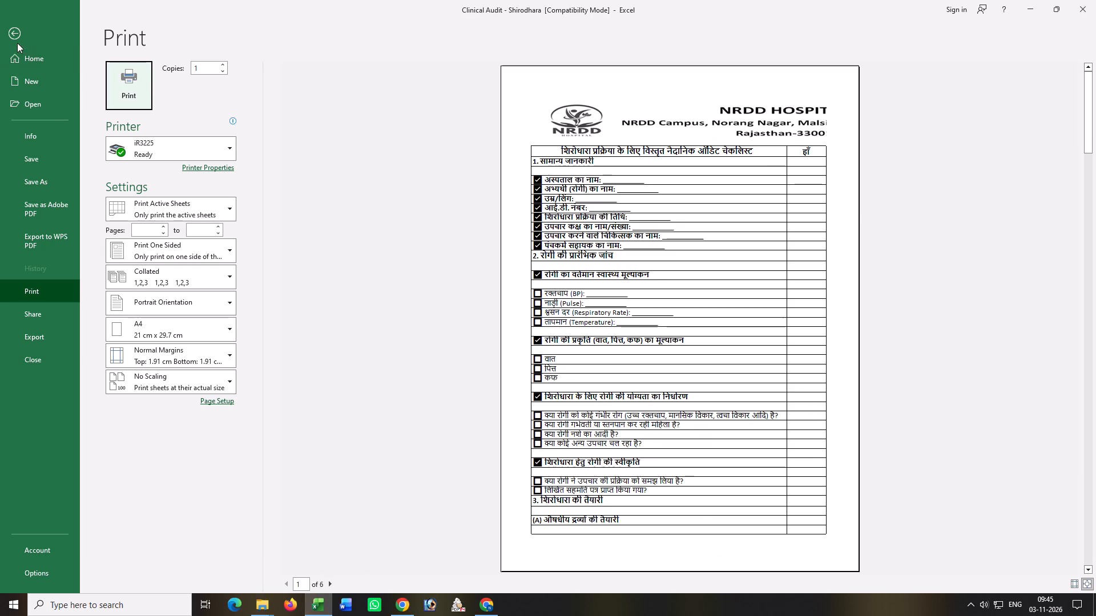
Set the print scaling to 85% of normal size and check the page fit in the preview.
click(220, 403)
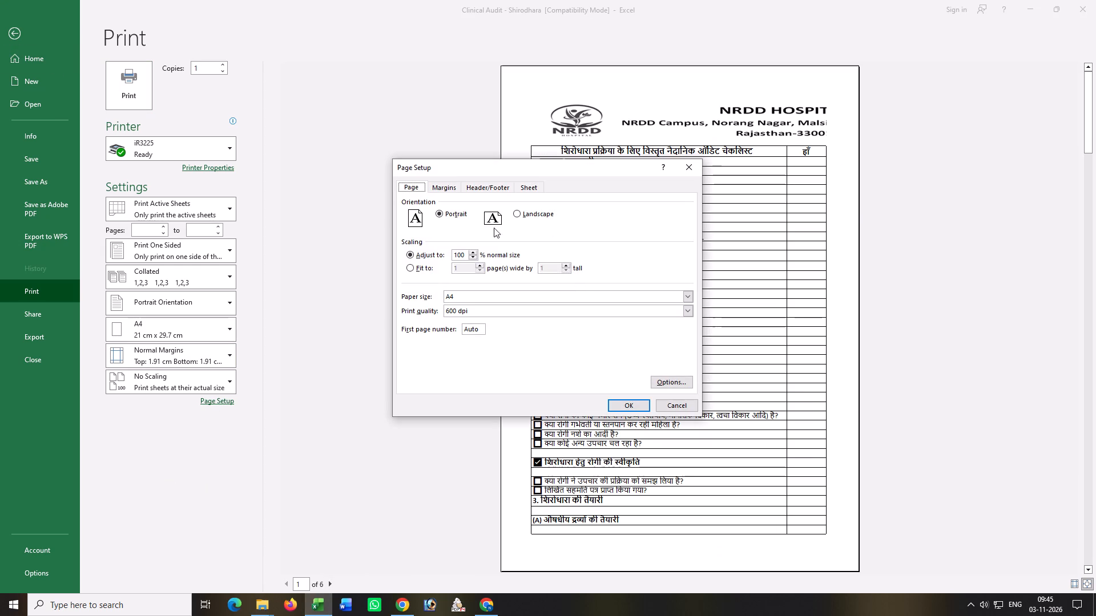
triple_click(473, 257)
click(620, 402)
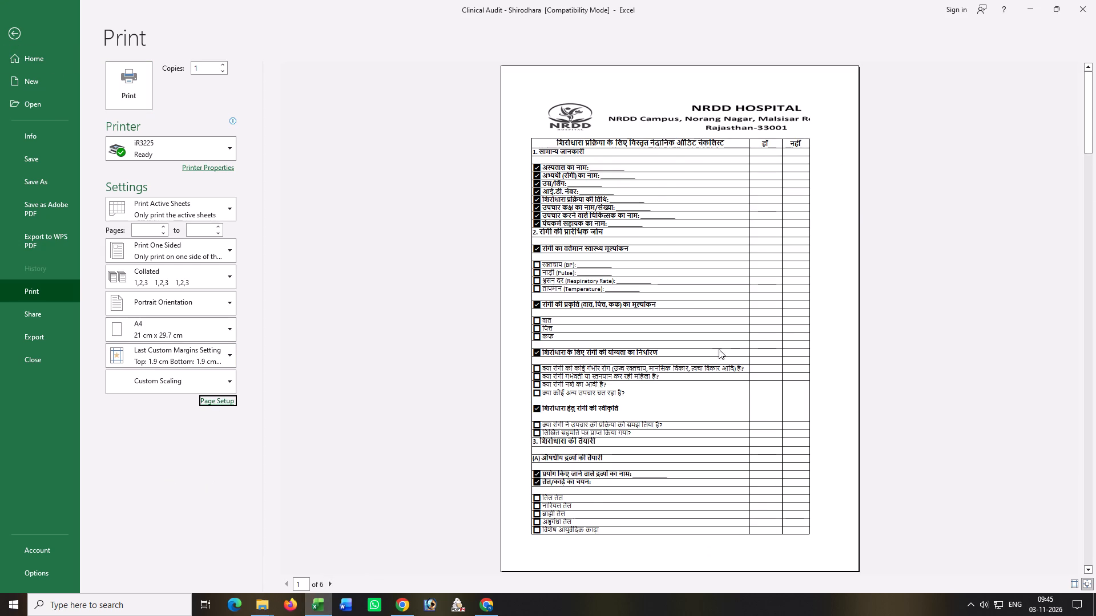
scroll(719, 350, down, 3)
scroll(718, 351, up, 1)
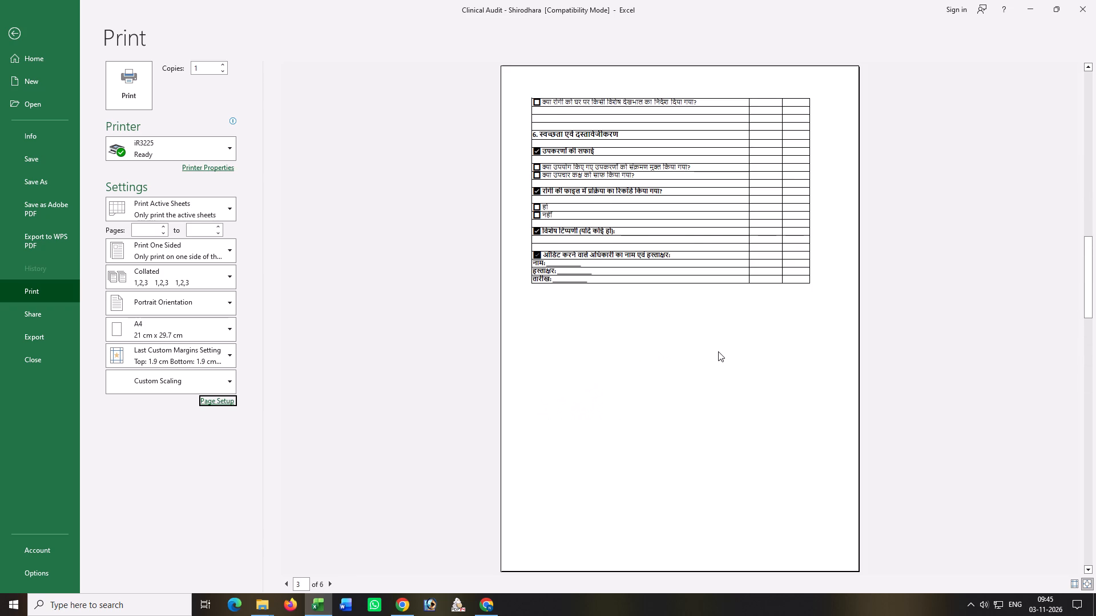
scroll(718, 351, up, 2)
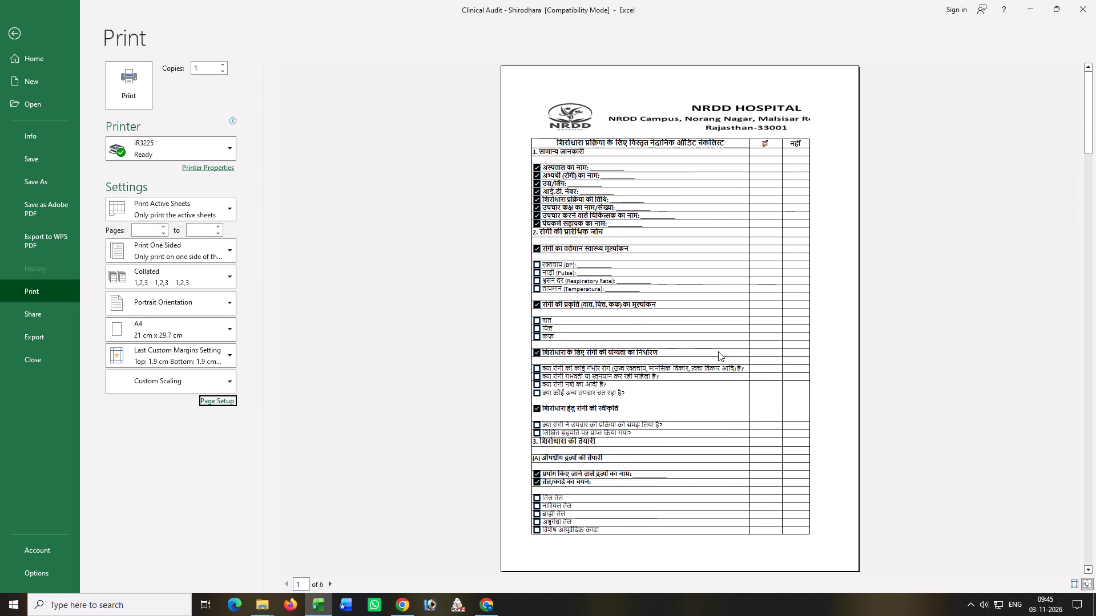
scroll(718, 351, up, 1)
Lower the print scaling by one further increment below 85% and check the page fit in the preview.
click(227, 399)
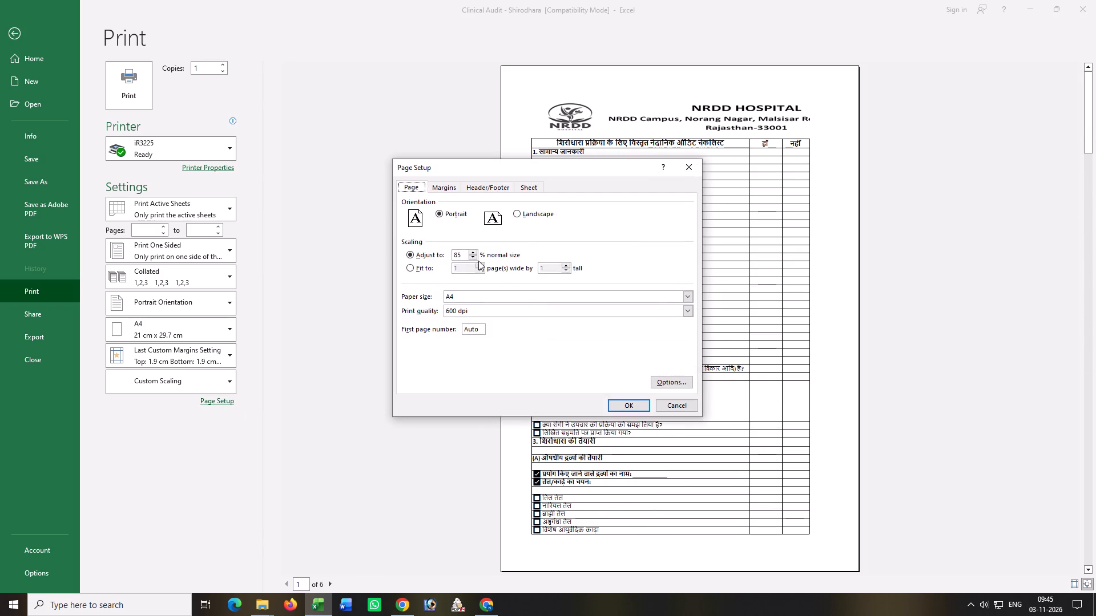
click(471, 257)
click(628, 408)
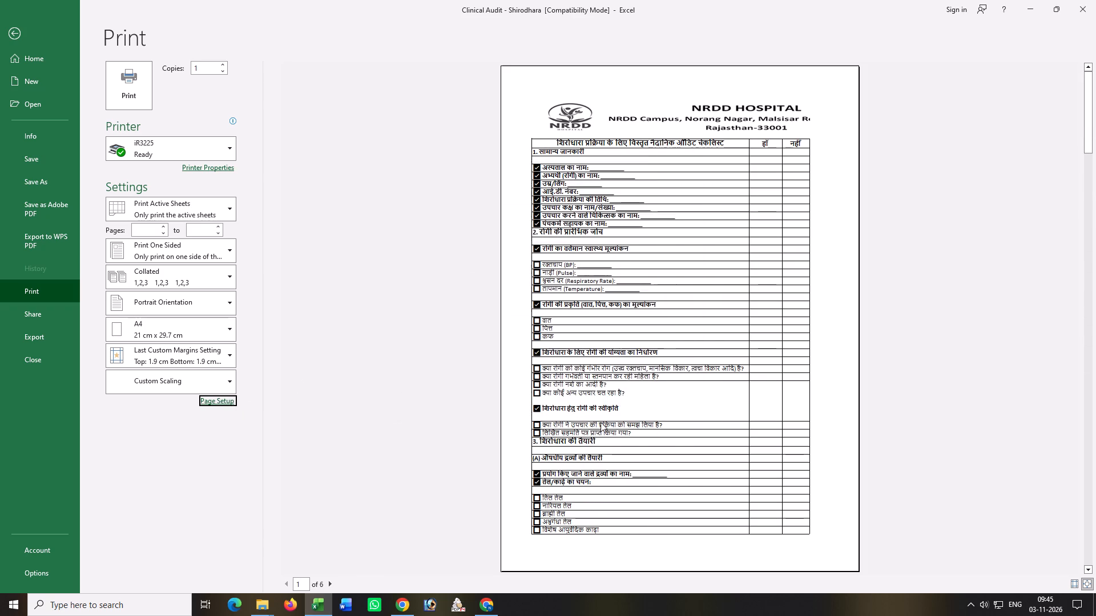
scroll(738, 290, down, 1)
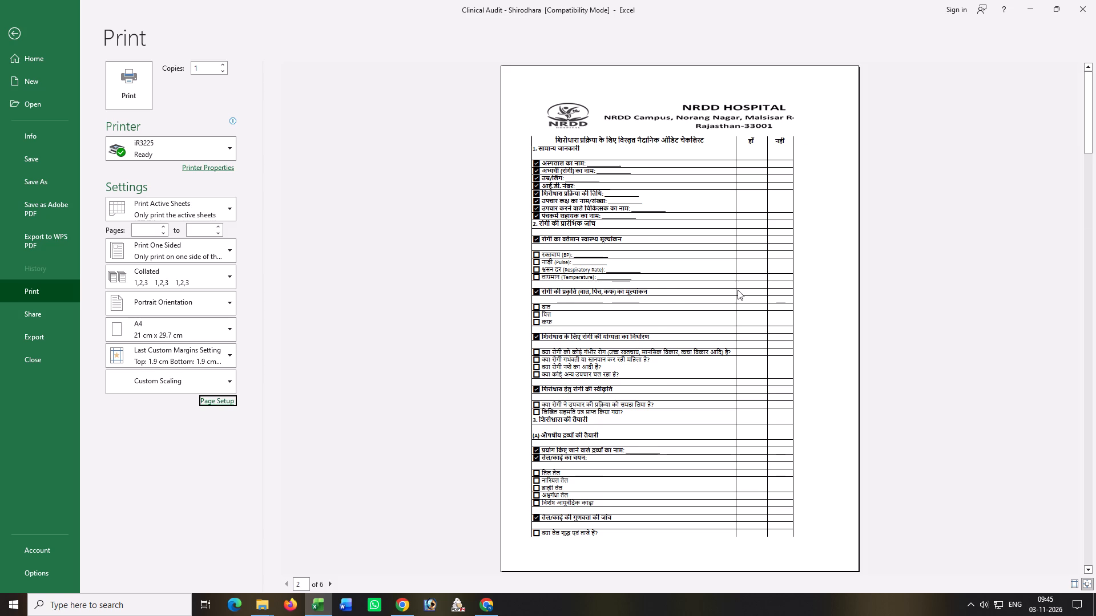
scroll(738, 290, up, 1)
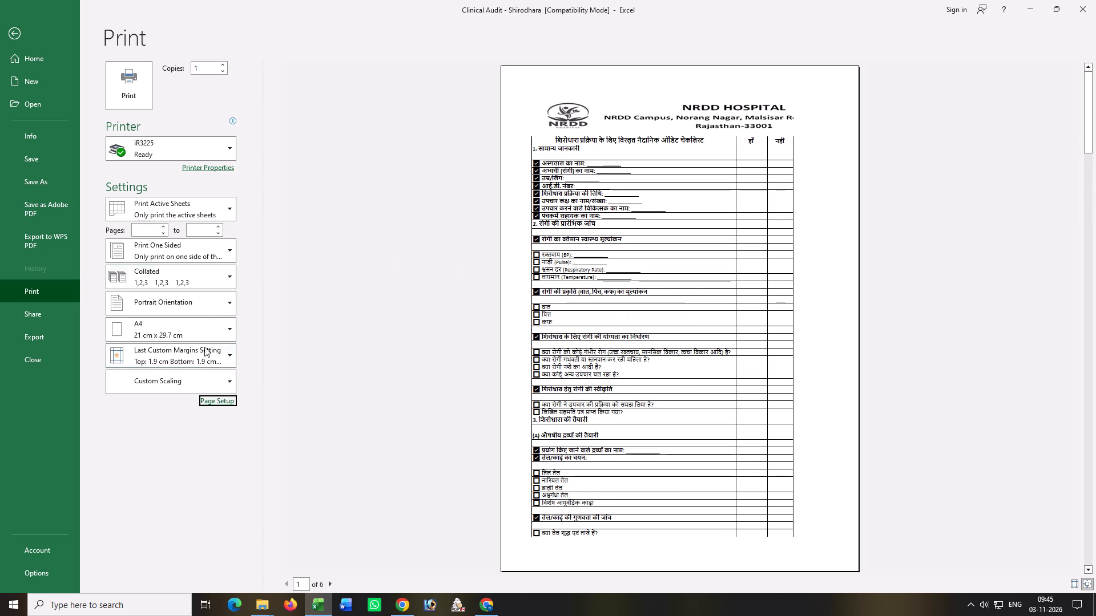
Set the print scaling to 75% of normal size.
click(209, 403)
click(474, 257)
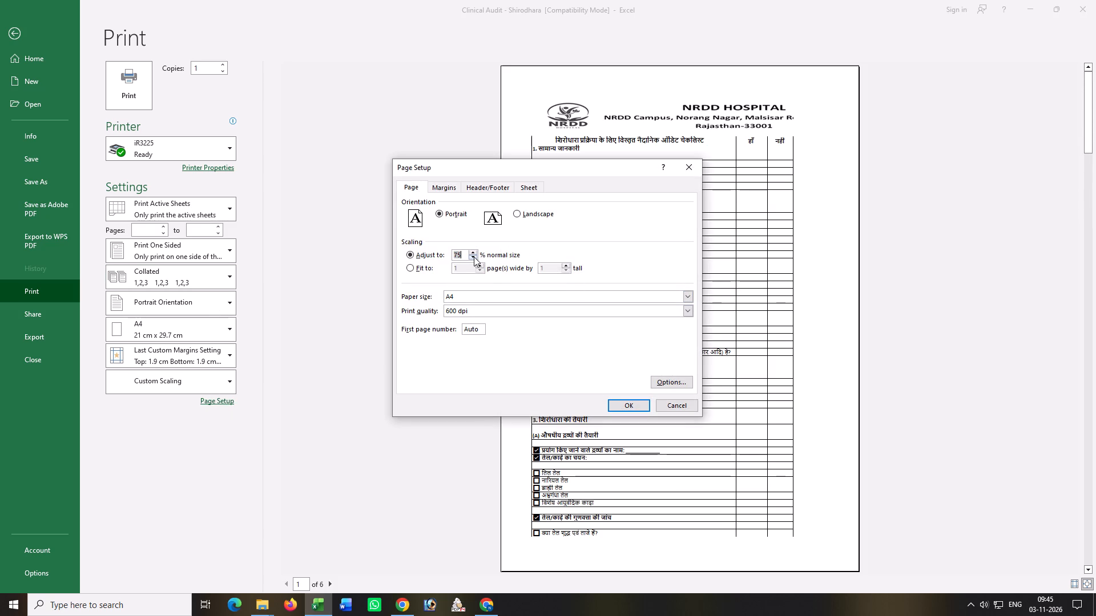
click(635, 406)
scroll(756, 307, up, 2)
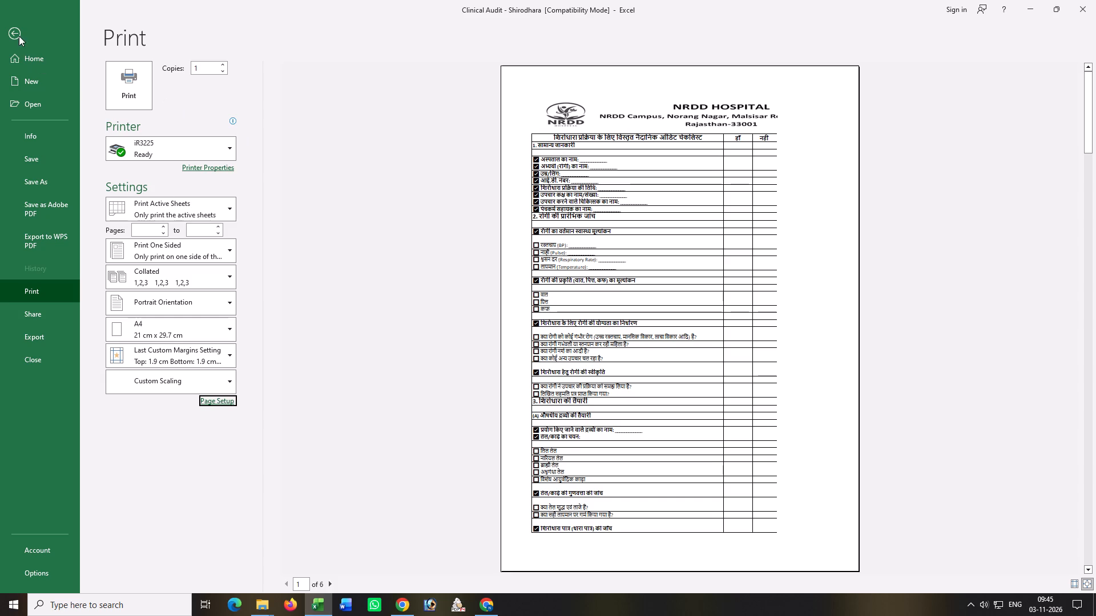
Narrow column D until the table fits the page width, and shrink the letterhead picture to match the table.
click(19, 35)
drag(527, 124, 513, 123)
click(520, 153)
drag(576, 153, 510, 155)
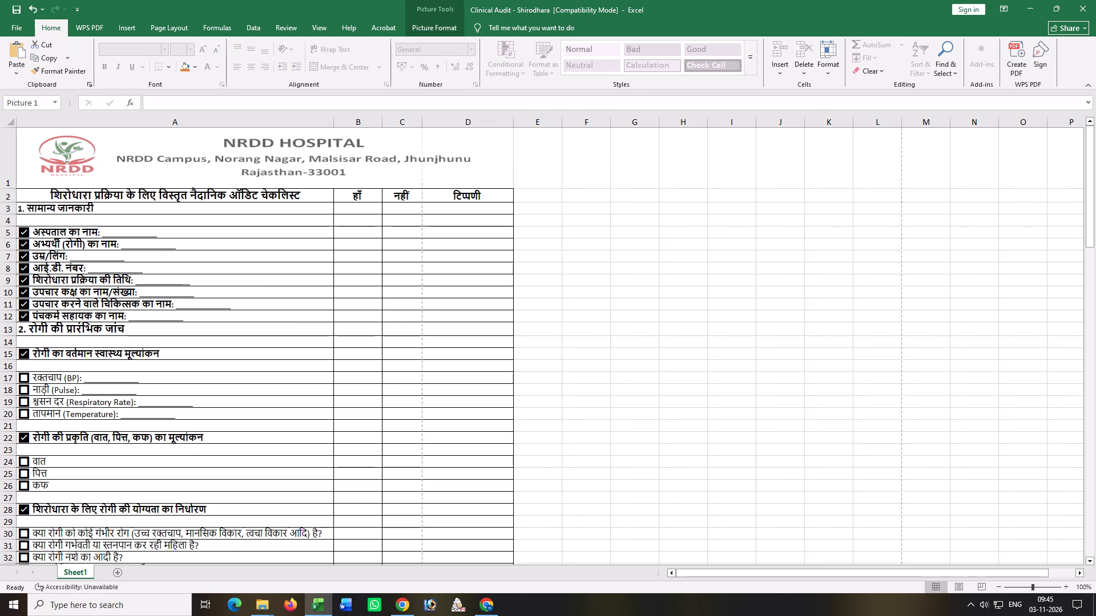
drag(510, 155, 502, 155)
click(502, 156)
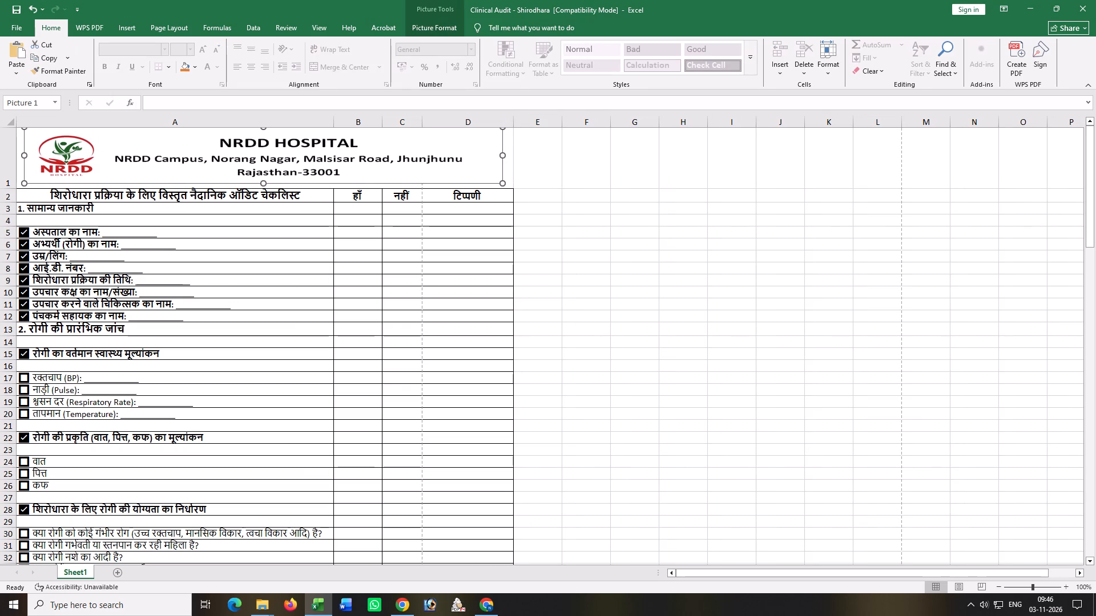
drag(514, 125, 505, 125)
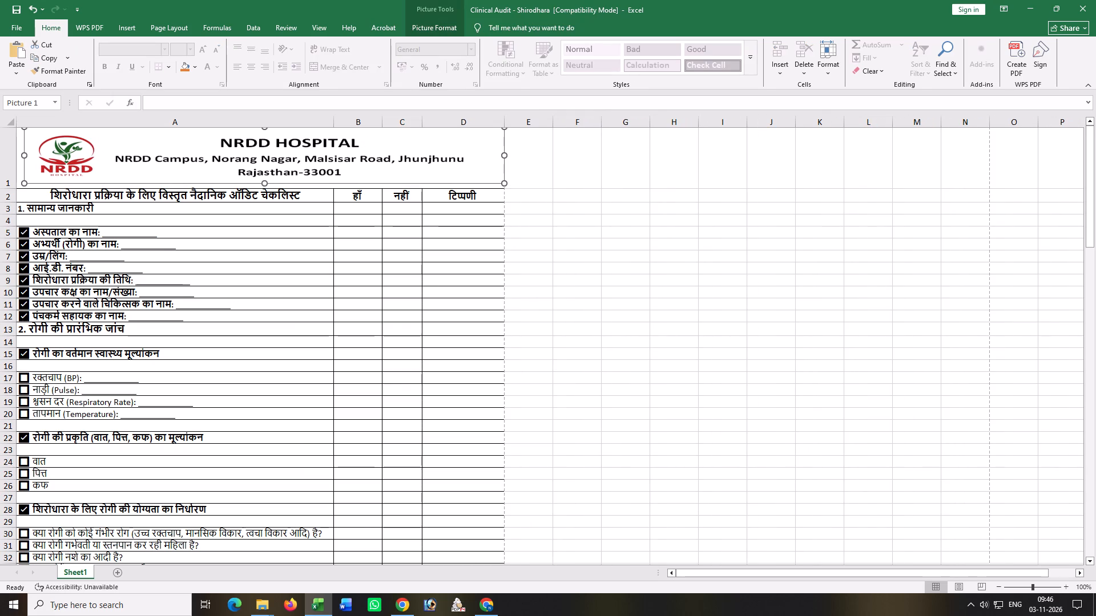
click(452, 256)
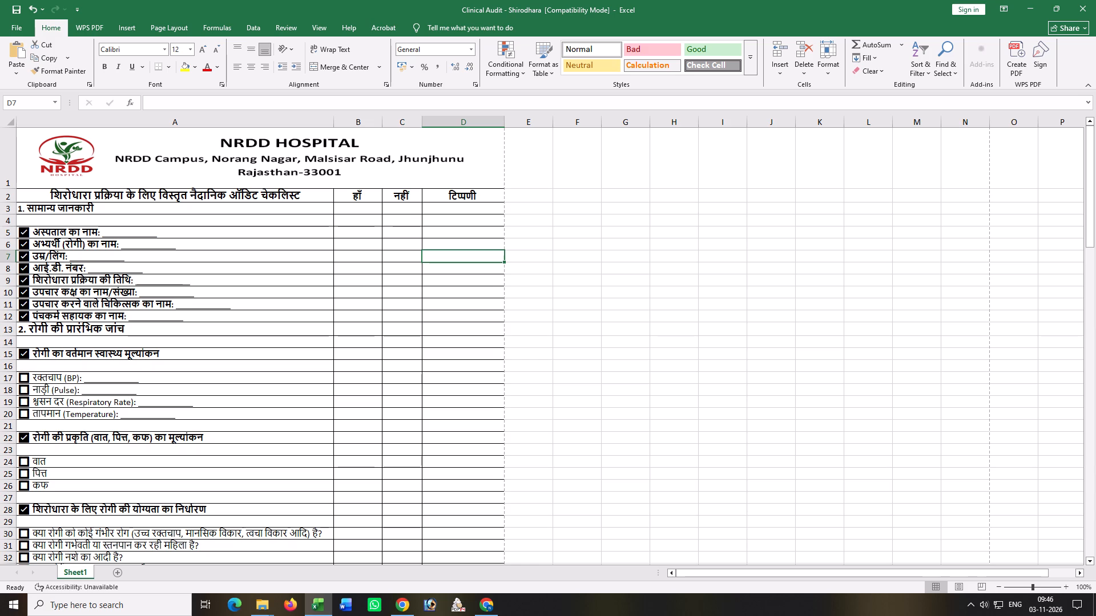
Check in the print preview how the Shirodhara audit checklist splits across its pages.
key(ctrl+p)
scroll(506, 312, down, 2)
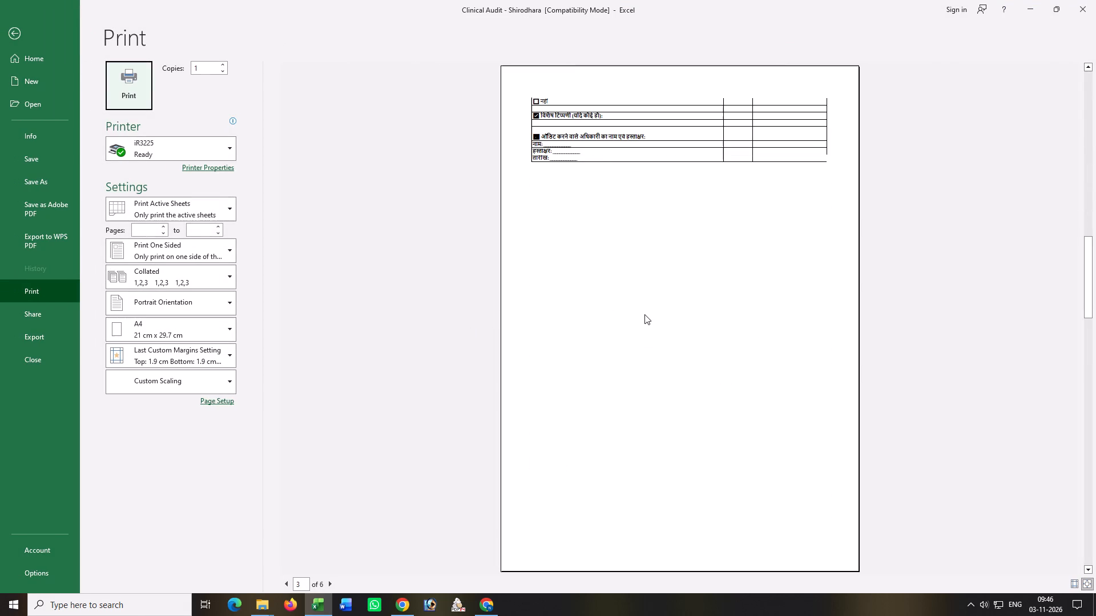
scroll(645, 316, down, 2)
scroll(647, 319, up, 4)
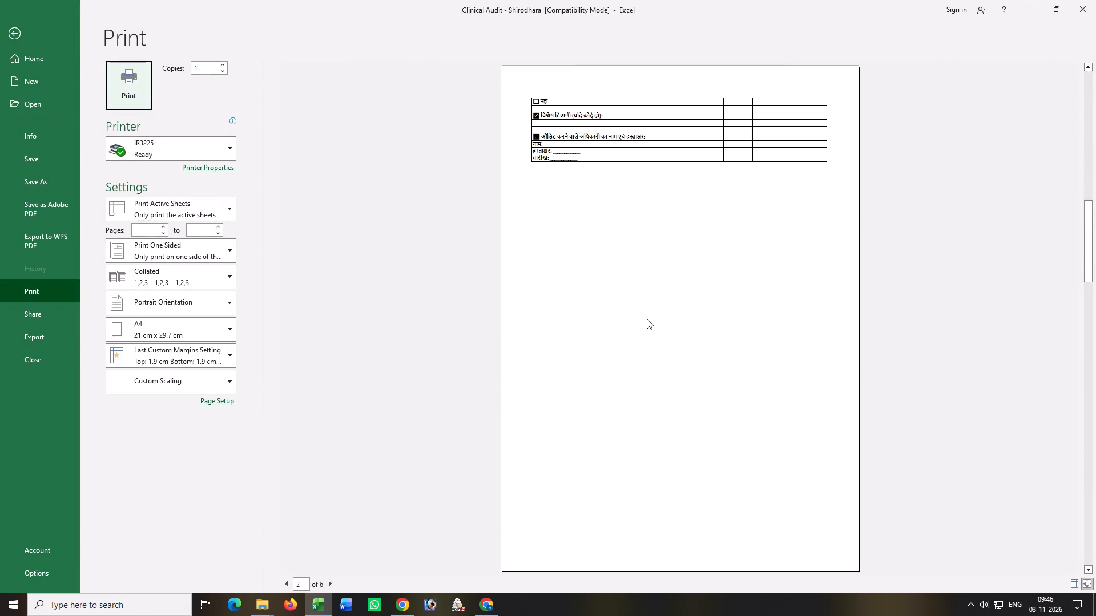
click(22, 34)
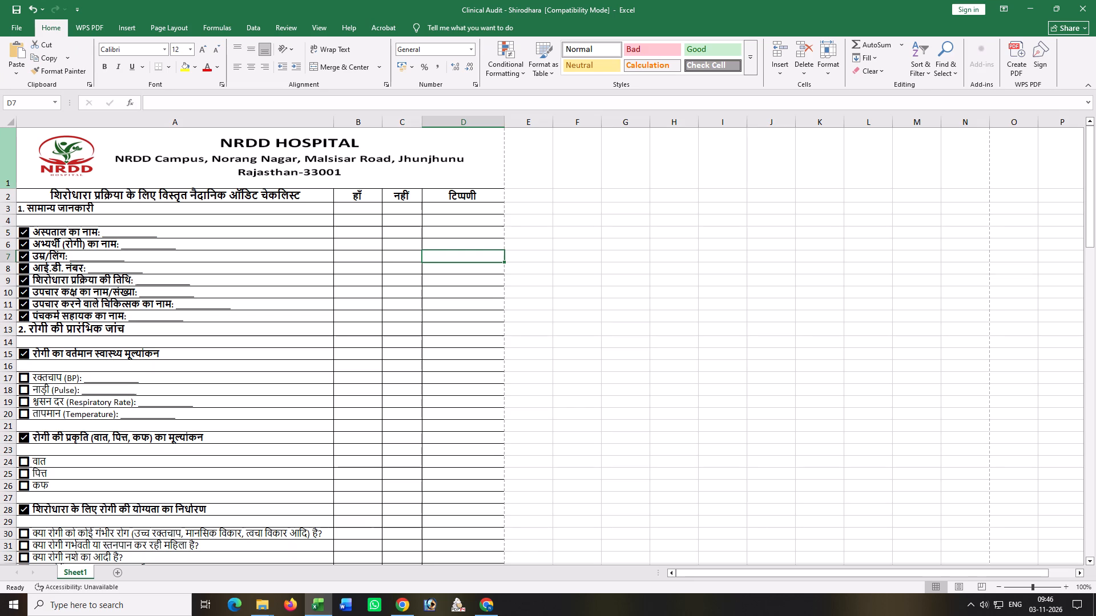
Delete the two surplus blank rows 62 and 63 above the section 4 heading.
scroll(96, 374, down, 2)
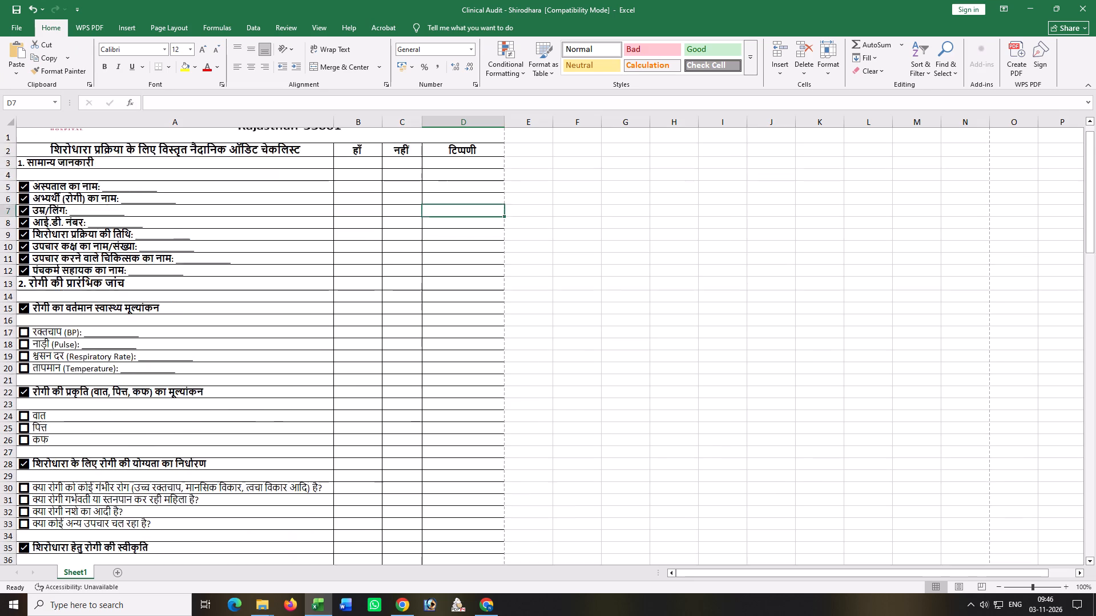
scroll(98, 375, down, 8)
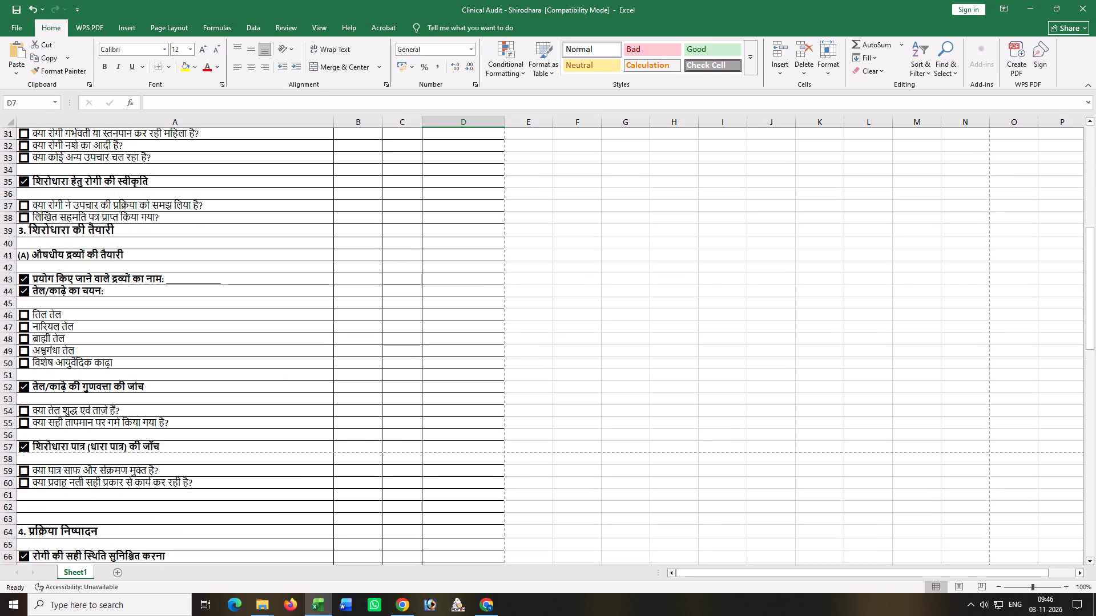
scroll(98, 375, down, 4)
drag(5, 360, 4, 374)
right_click(4, 374)
click(45, 483)
click(231, 444)
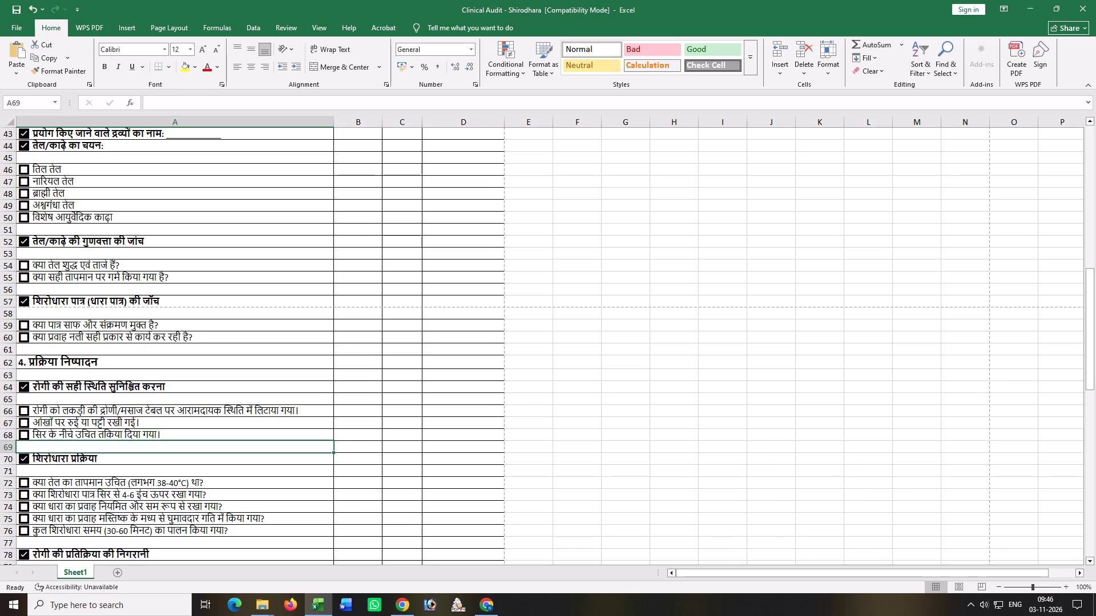
Delete the two surplus blank rows 84 and 85 above the section 5 heading.
scroll(198, 438, down, 7)
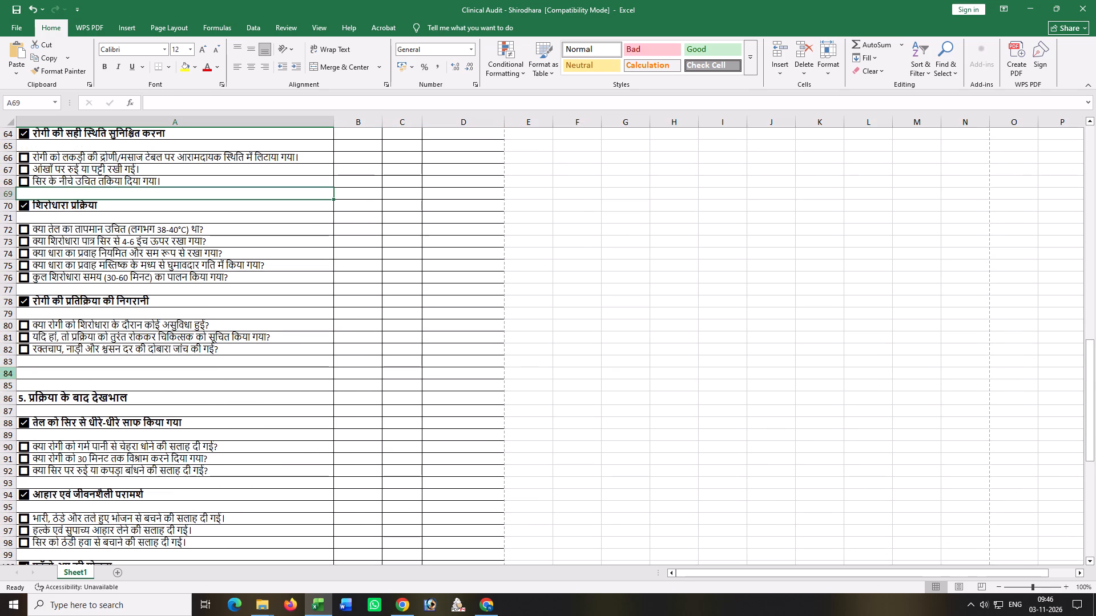
drag(4, 372, 3, 383)
right_click(3, 383)
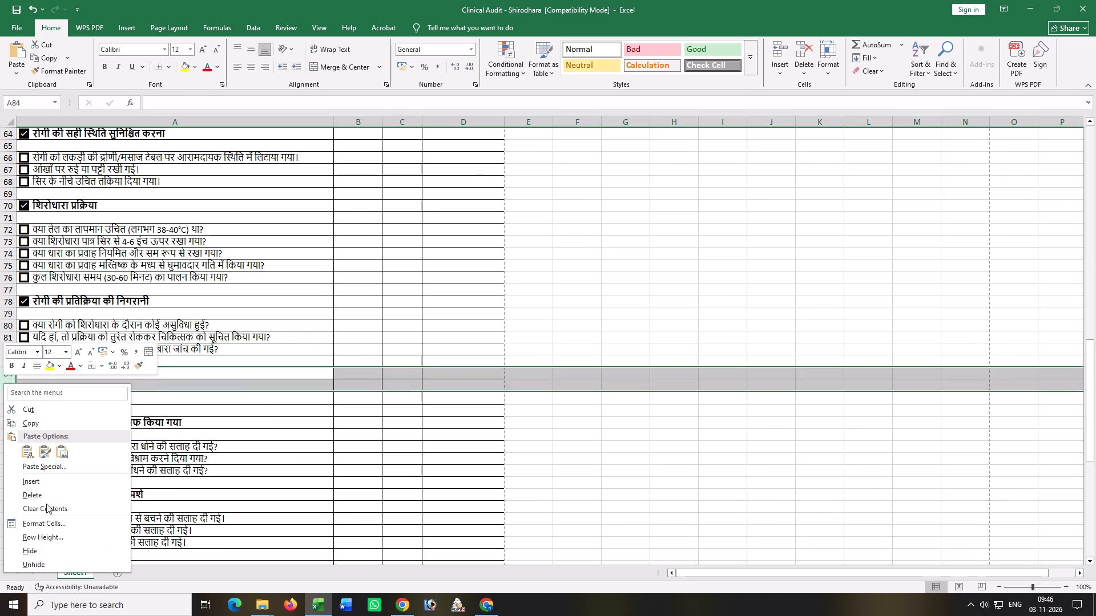
click(35, 496)
click(277, 426)
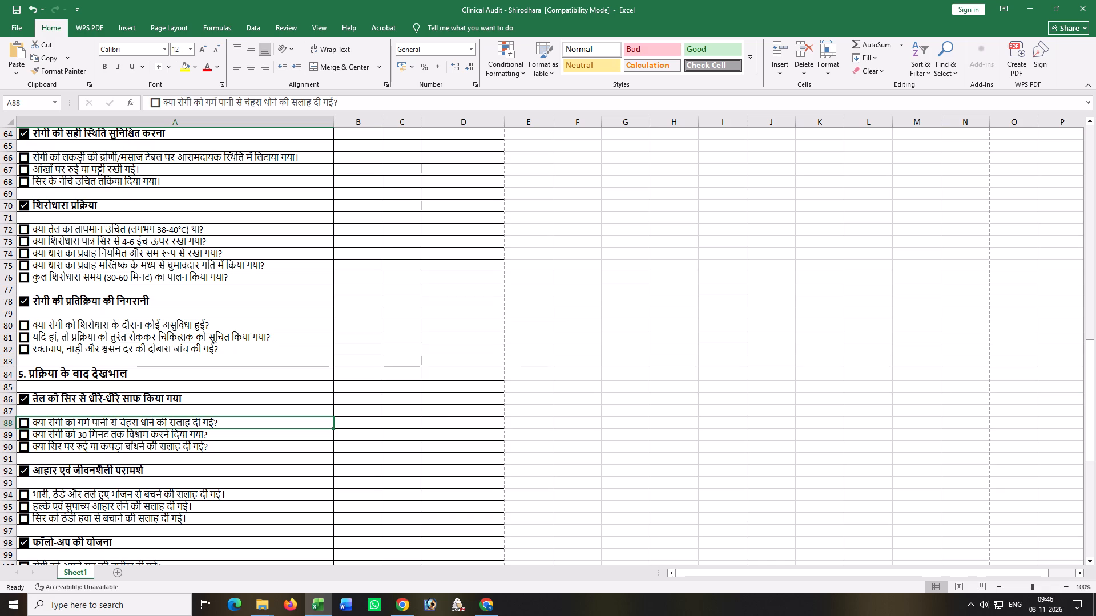
Delete the two surplus blank rows 103 and 104 above the section 6 heading.
scroll(265, 421, down, 11)
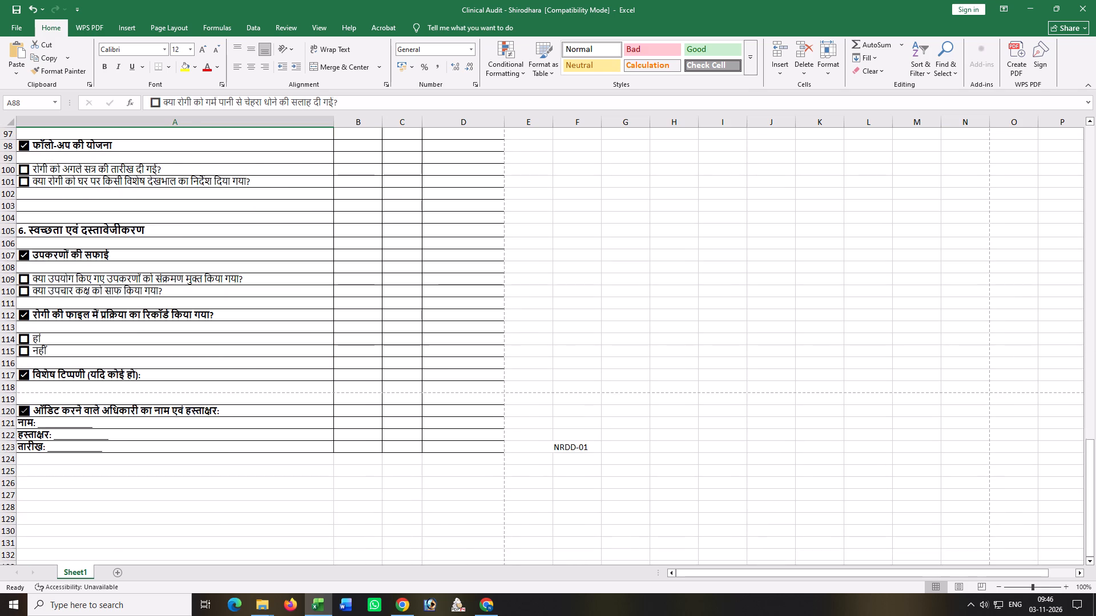
scroll(232, 398, up, 2)
drag(9, 275, 7, 283)
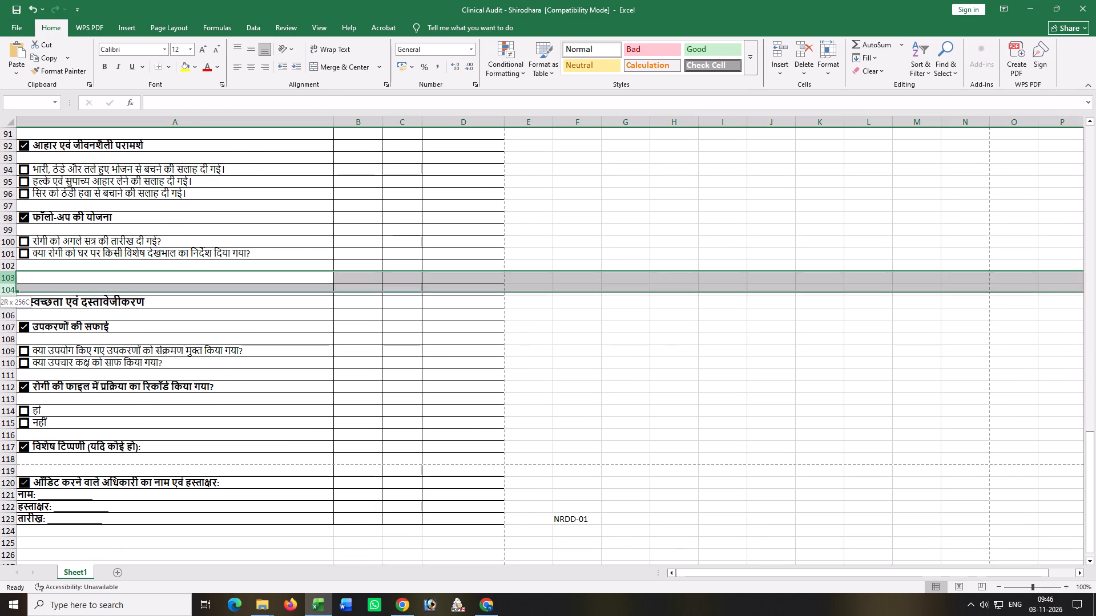
drag(7, 283, 7, 286)
right_click(7, 286)
click(44, 398)
click(324, 369)
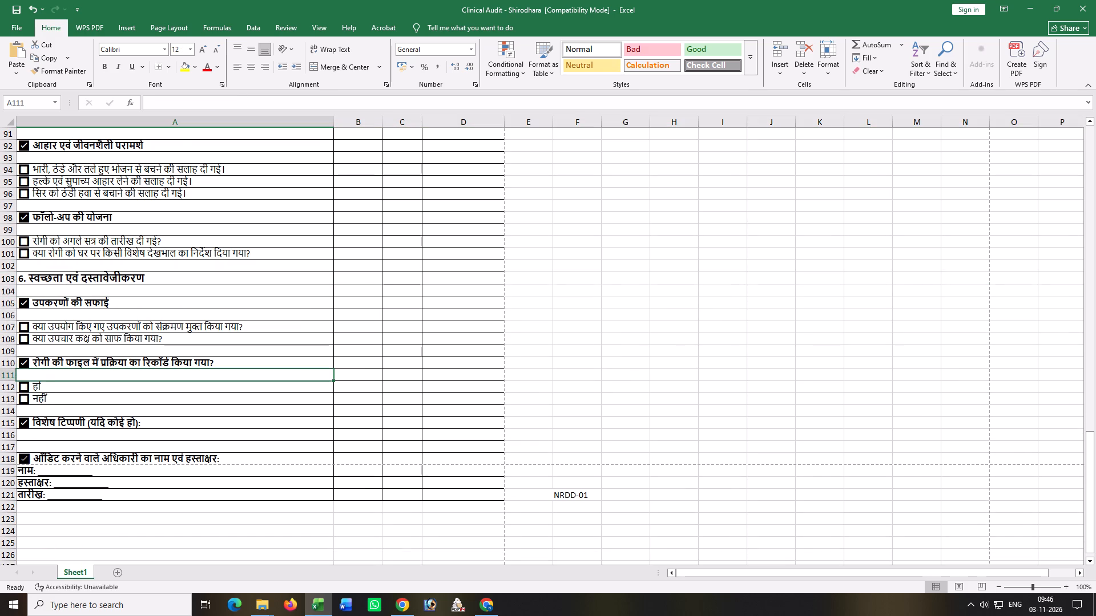
Set the top and bottom page margins to 1.4 cm and check the page fit in the print preview.
scroll(300, 408, up, 7)
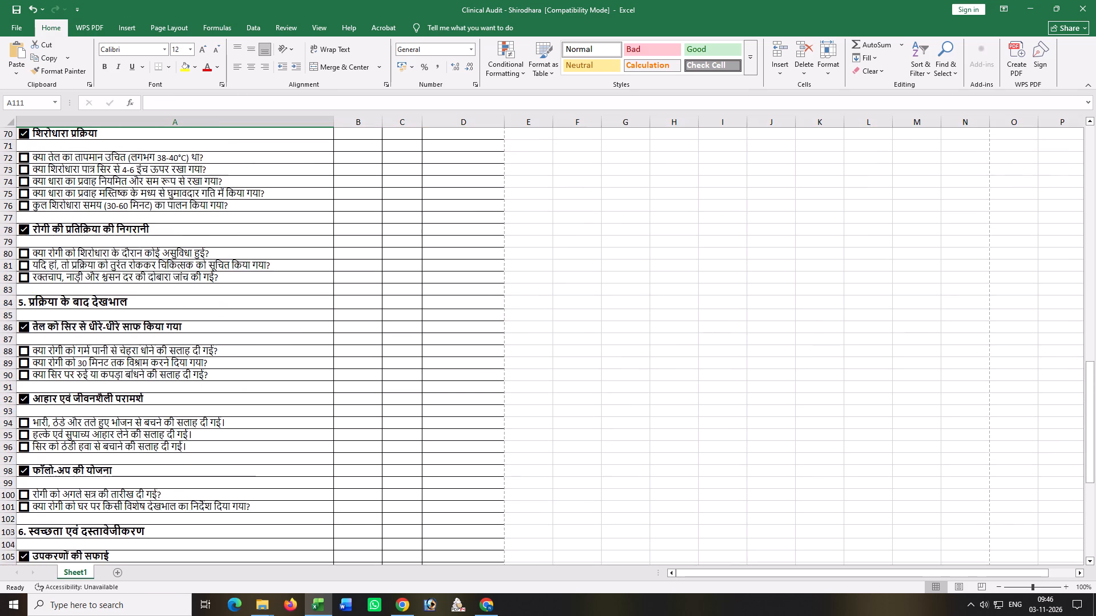
scroll(309, 410, up, 6)
scroll(67, 326, up, 3)
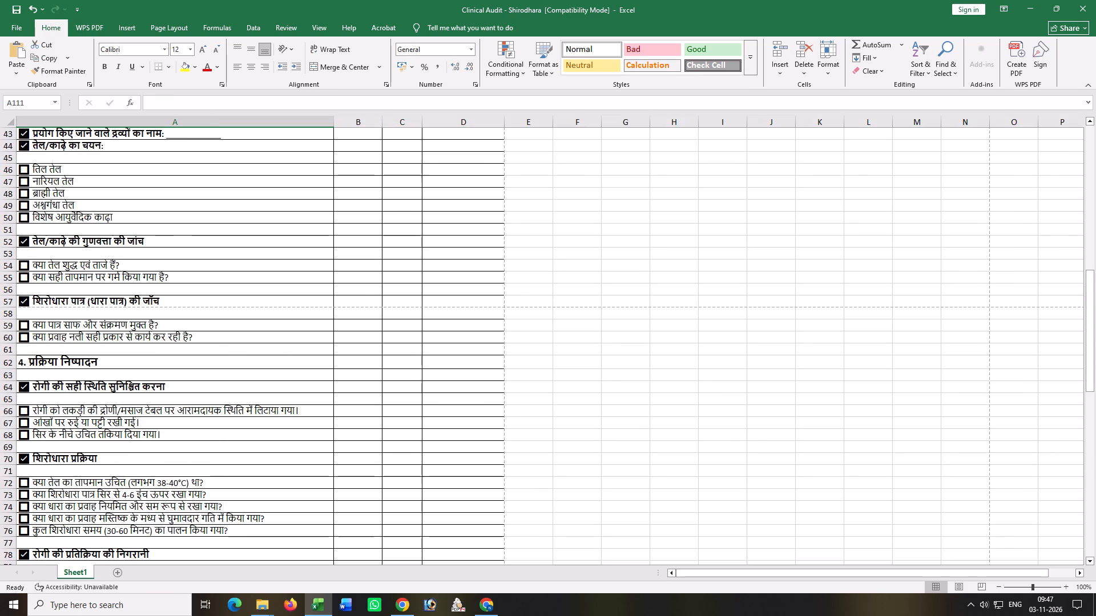
scroll(67, 331, up, 13)
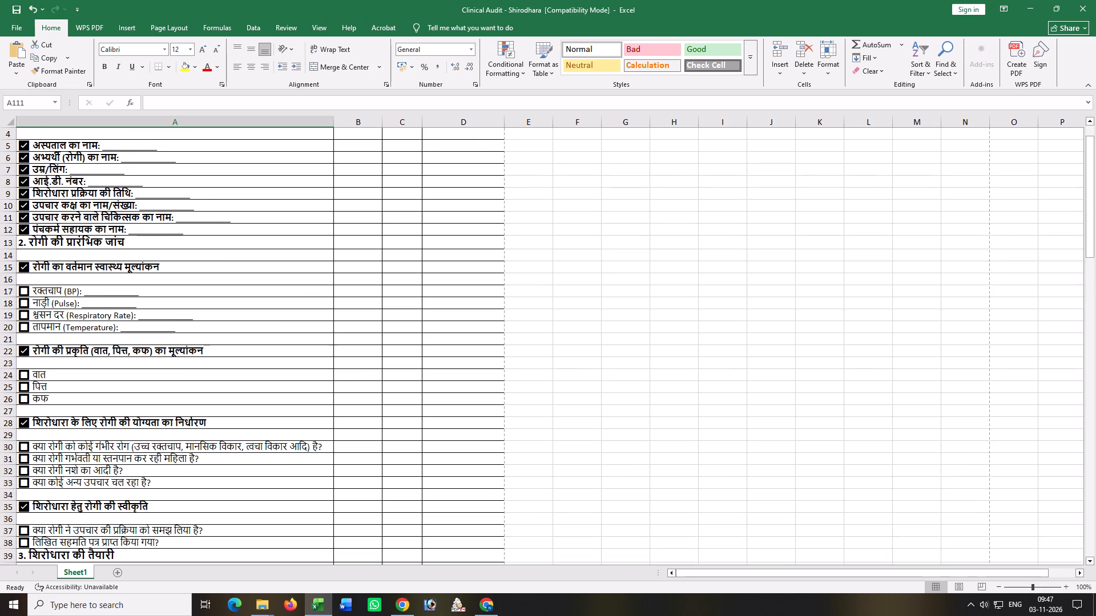
scroll(77, 361, up, 7)
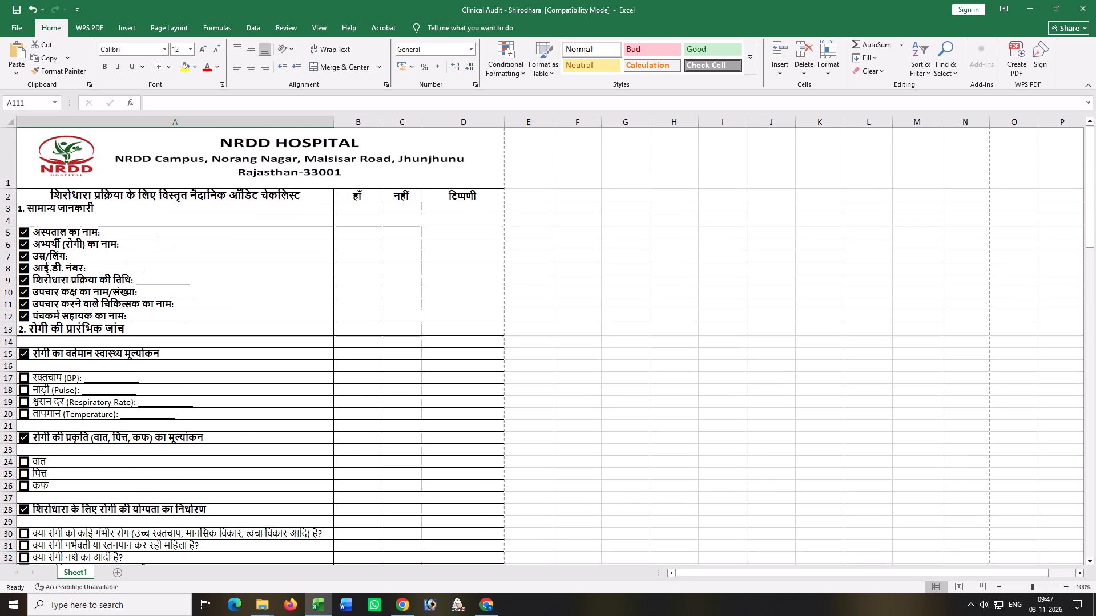
key(ctrl+p)
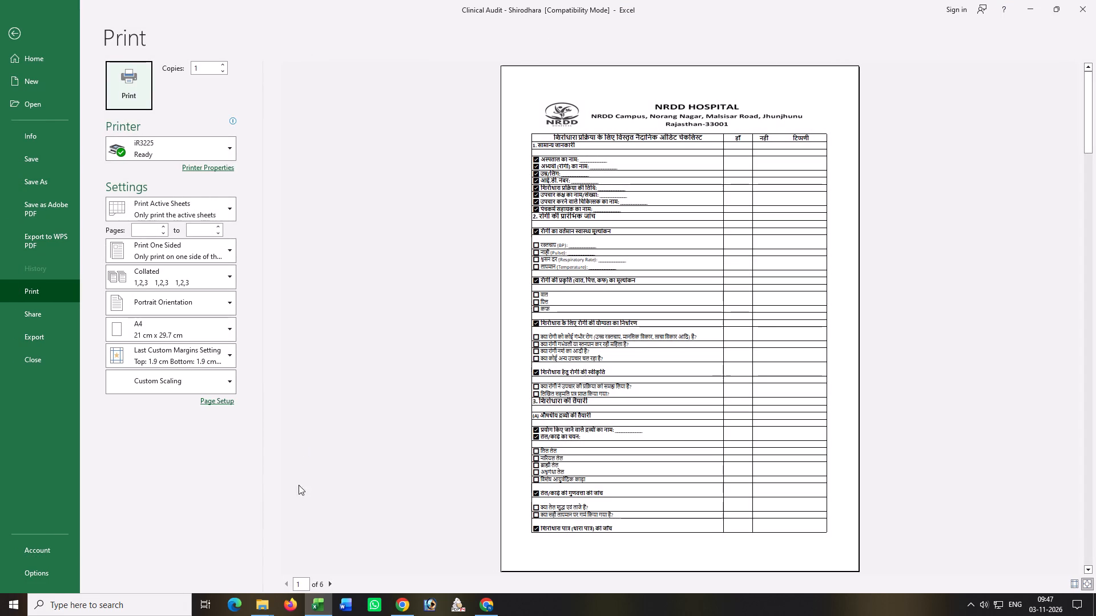
click(209, 401)
click(452, 188)
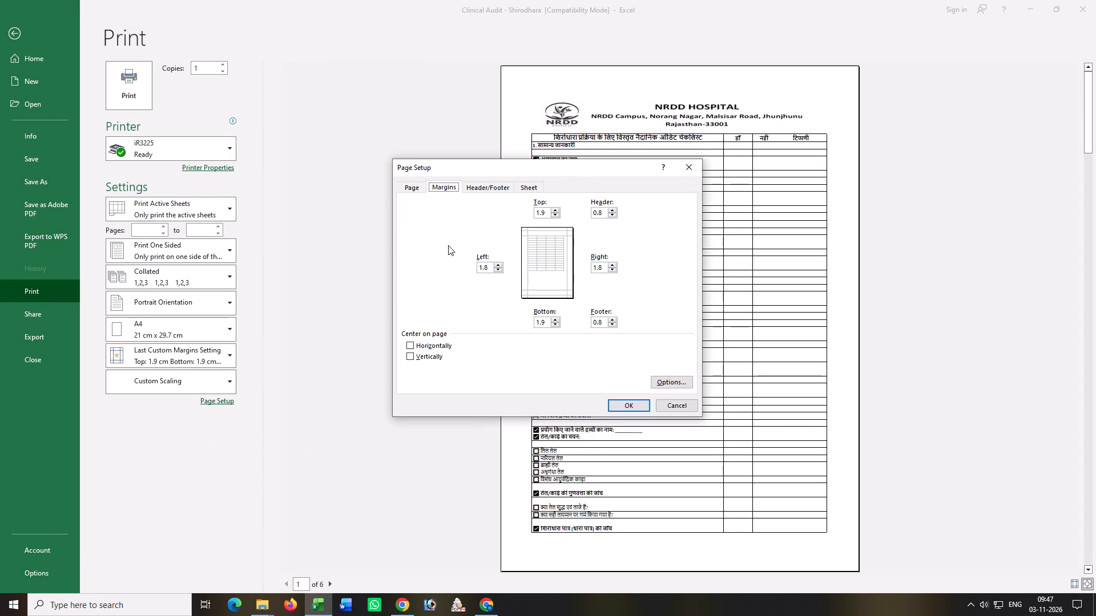
click(555, 327)
click(556, 214)
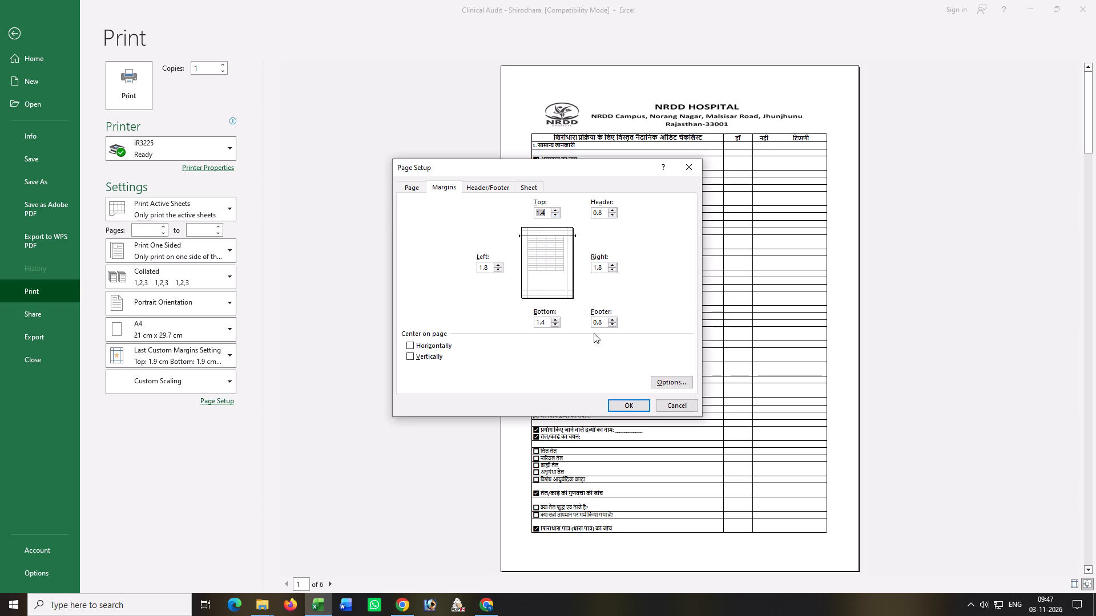
click(630, 402)
scroll(690, 432, down, 3)
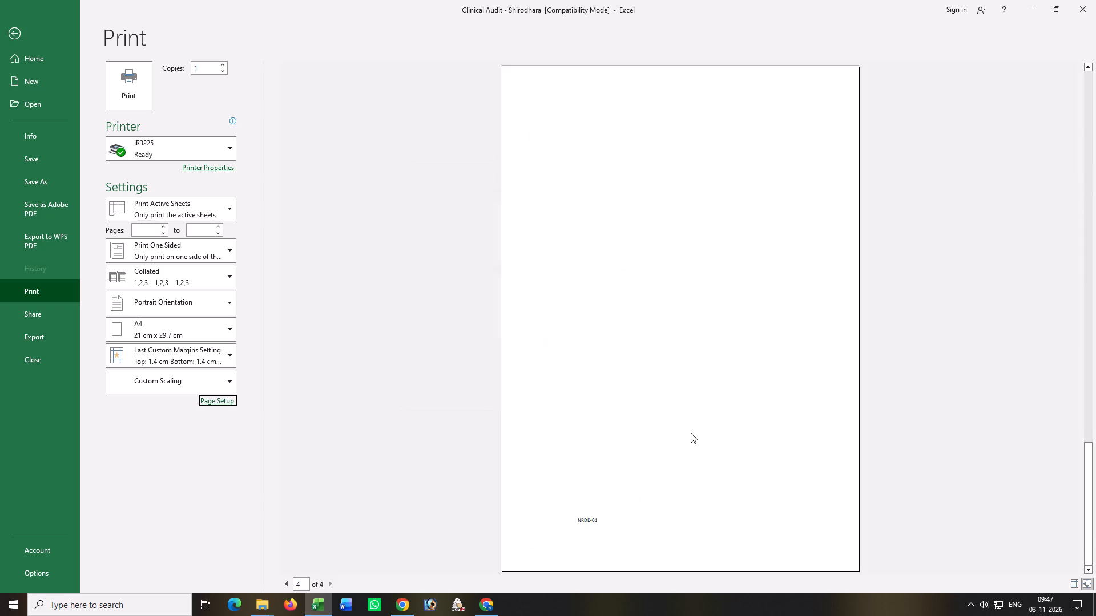
scroll(691, 433, up, 2)
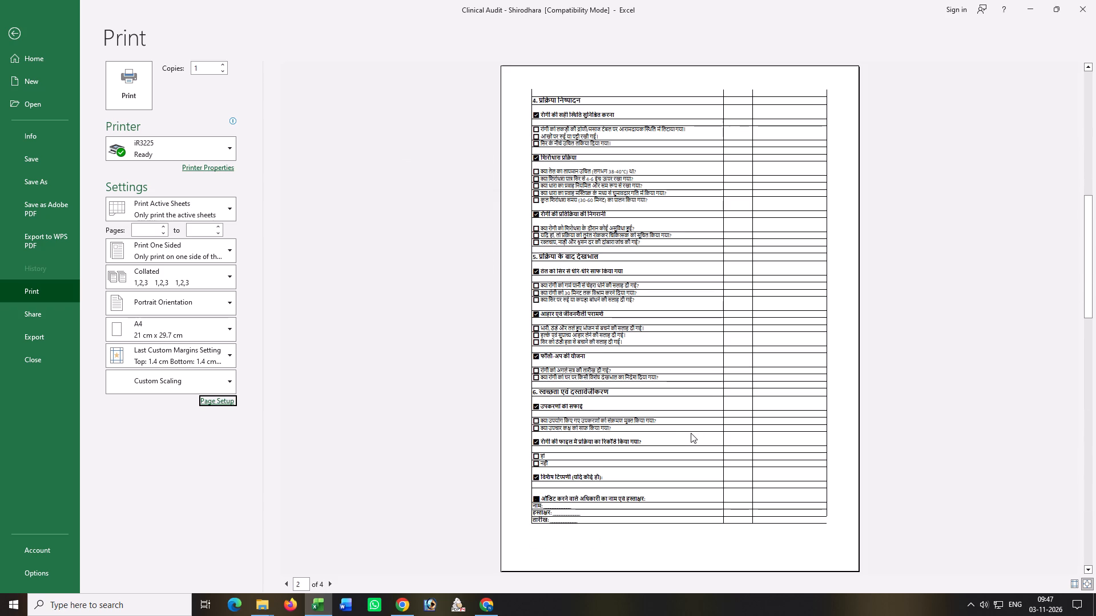
click(16, 37)
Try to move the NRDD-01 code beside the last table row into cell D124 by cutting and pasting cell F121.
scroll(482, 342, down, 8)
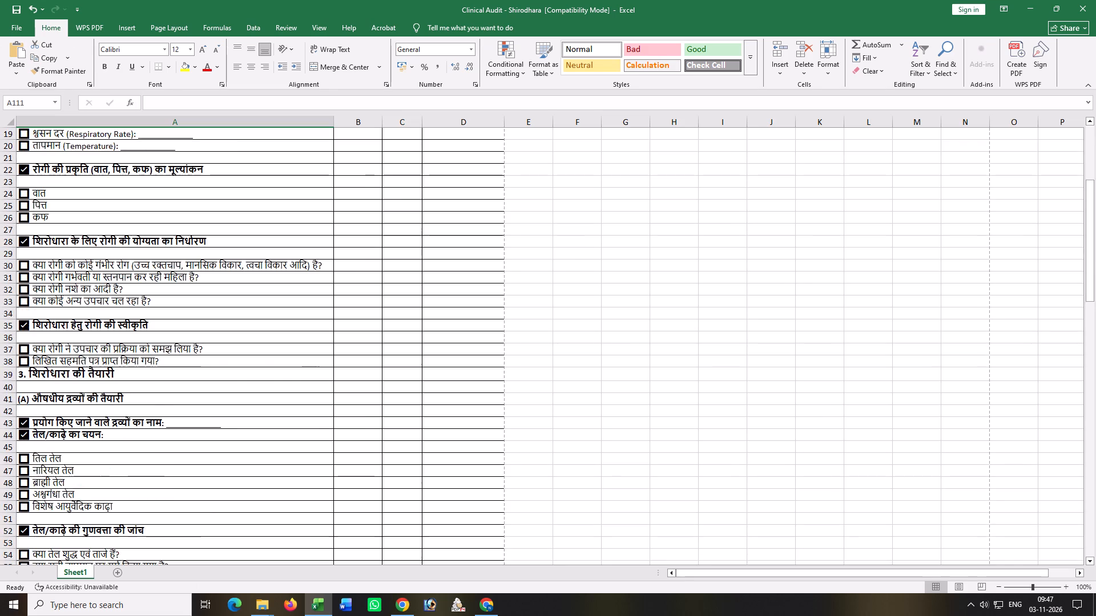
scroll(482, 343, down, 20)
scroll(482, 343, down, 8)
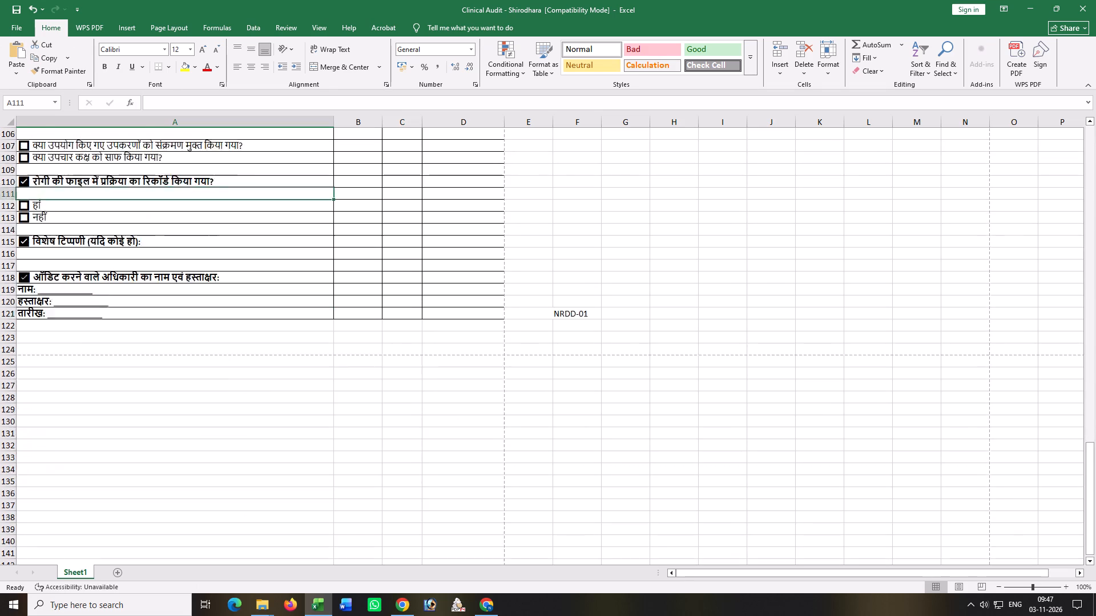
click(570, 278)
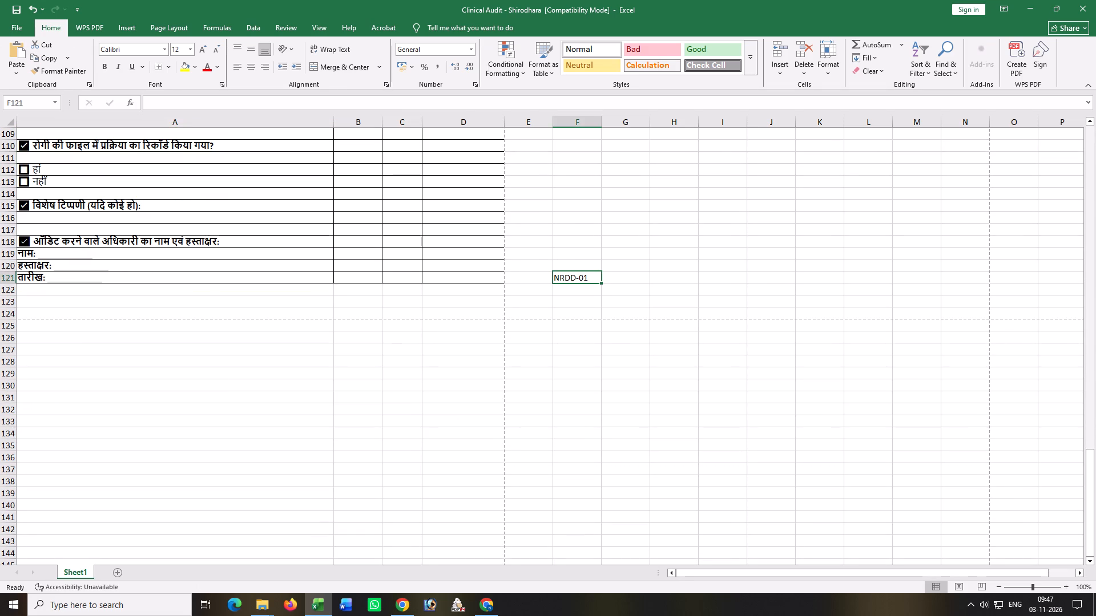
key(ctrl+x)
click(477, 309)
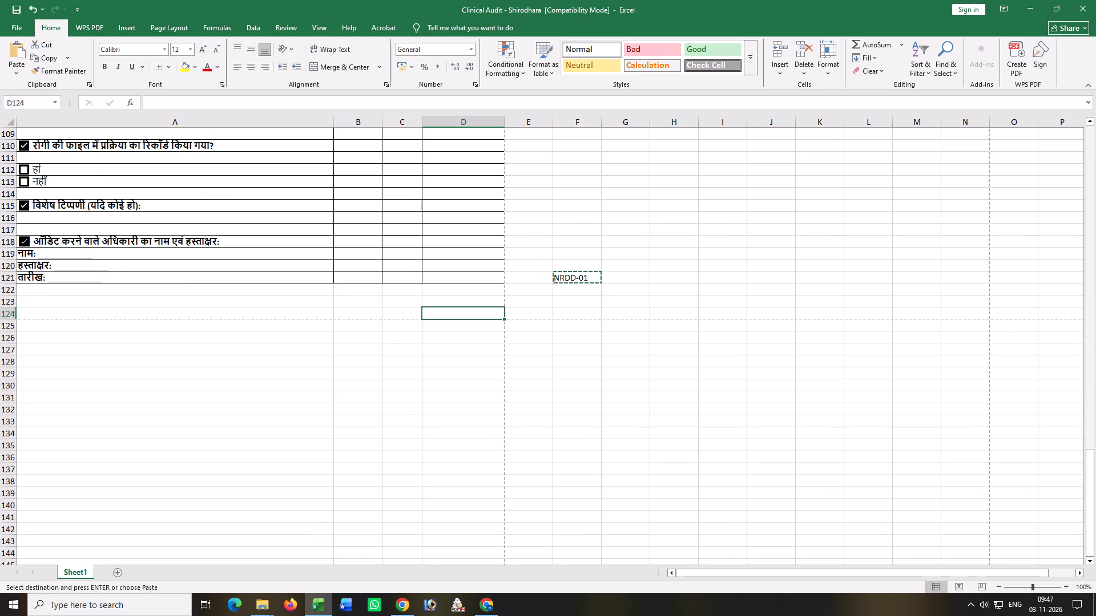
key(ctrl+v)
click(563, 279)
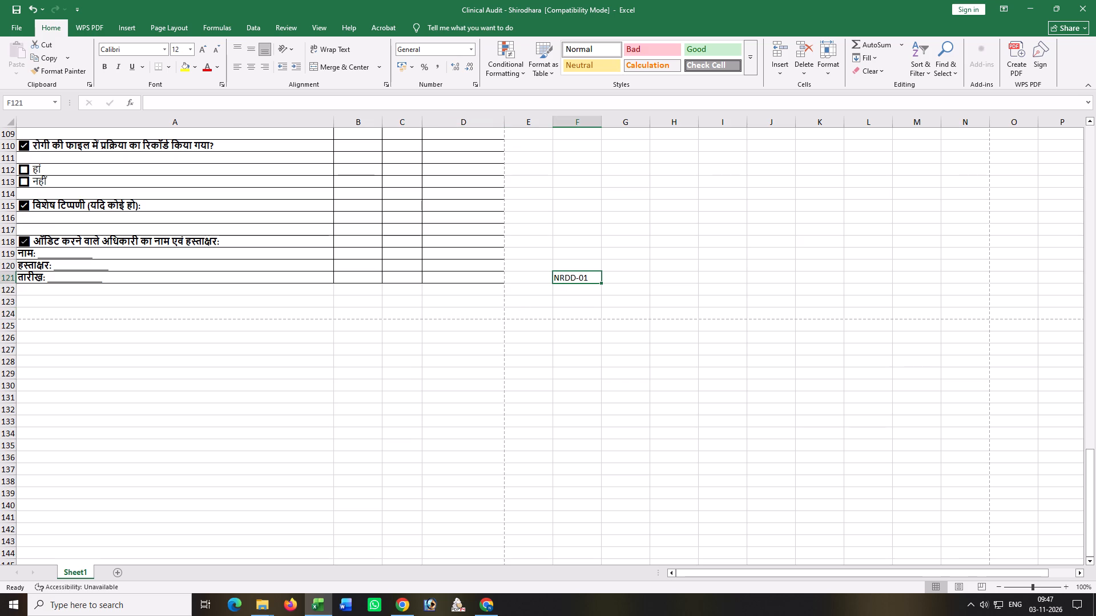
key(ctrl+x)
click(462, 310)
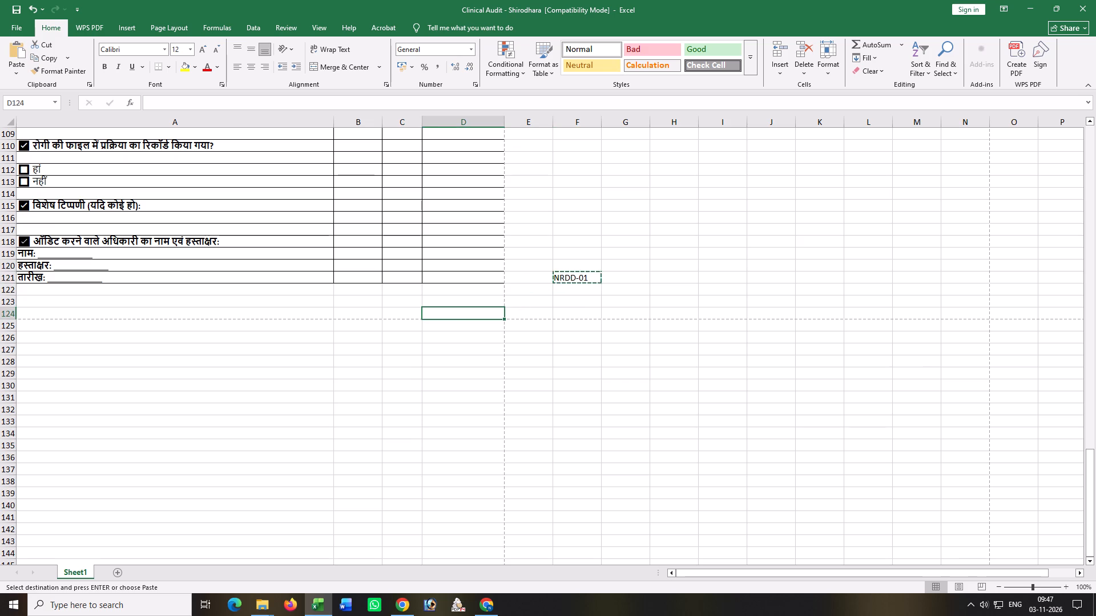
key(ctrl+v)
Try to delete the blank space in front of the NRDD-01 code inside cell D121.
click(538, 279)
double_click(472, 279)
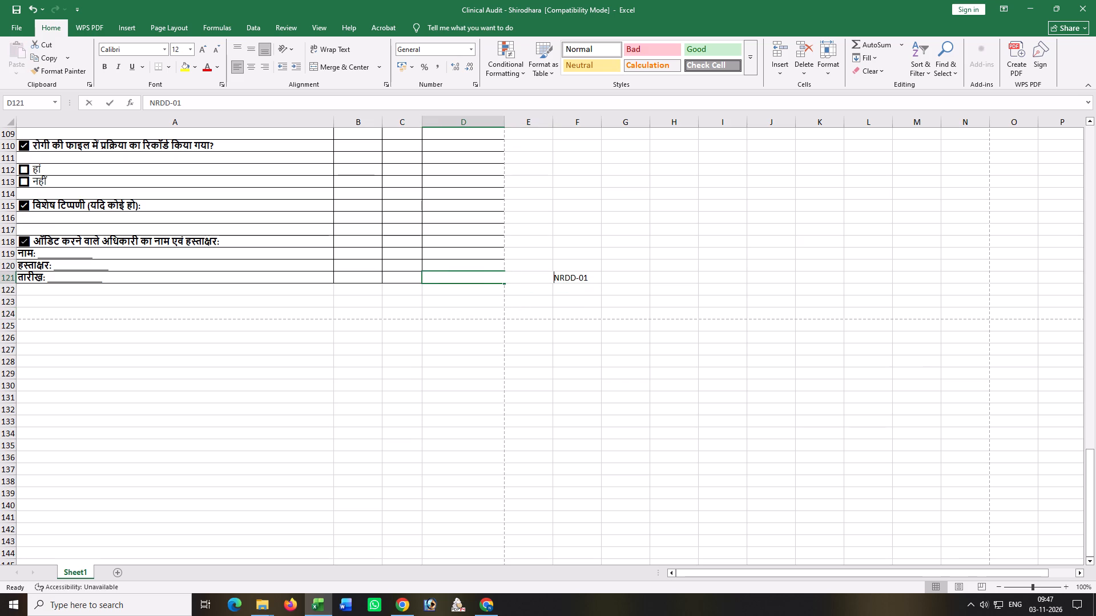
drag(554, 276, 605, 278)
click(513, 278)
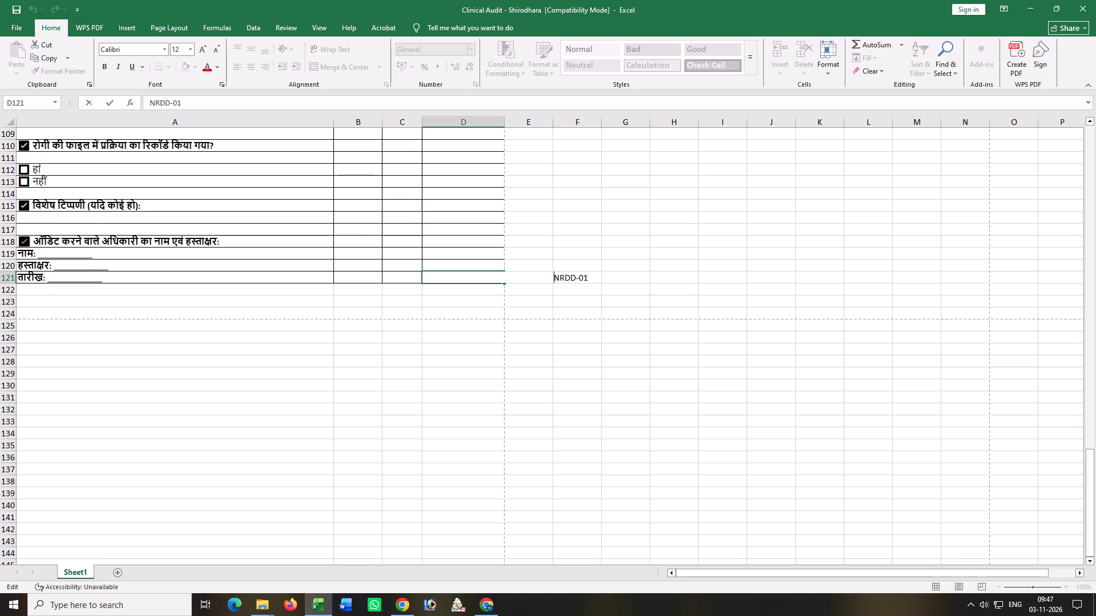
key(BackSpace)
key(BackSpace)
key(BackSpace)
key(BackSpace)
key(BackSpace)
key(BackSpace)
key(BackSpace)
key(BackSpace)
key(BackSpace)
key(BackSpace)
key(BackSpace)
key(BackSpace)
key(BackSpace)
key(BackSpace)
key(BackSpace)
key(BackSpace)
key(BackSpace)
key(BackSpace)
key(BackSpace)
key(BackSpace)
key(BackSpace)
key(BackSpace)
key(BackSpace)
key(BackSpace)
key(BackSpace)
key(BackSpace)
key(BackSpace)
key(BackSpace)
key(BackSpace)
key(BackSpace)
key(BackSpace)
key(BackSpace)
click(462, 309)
Move the NRDD-01 text out of cell D121 into cell D123 by cutting and pasting it.
click(490, 274)
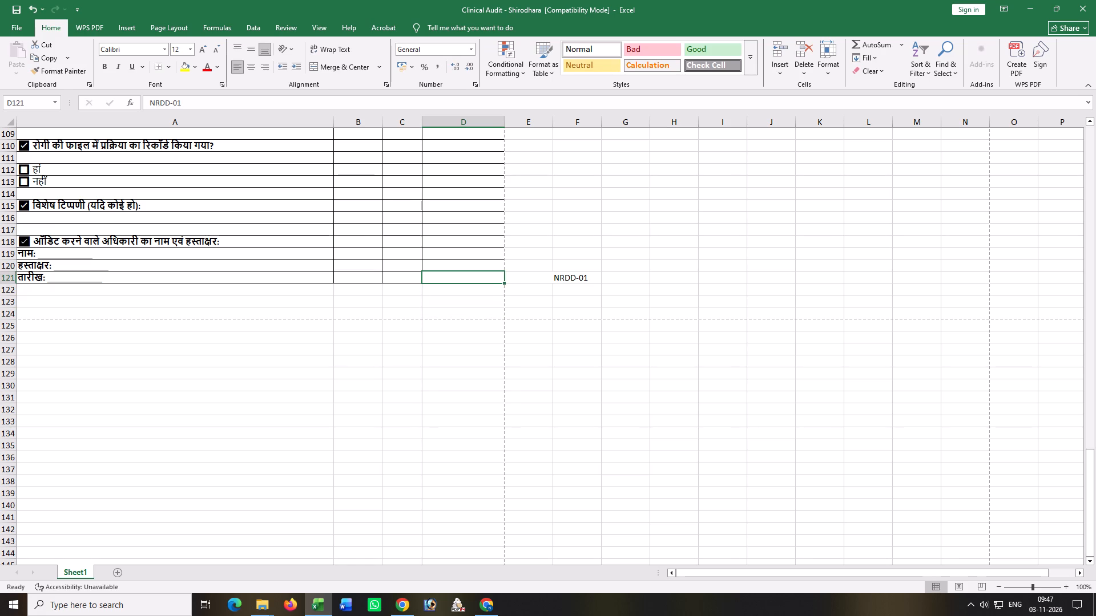
double_click(547, 277)
double_click(488, 278)
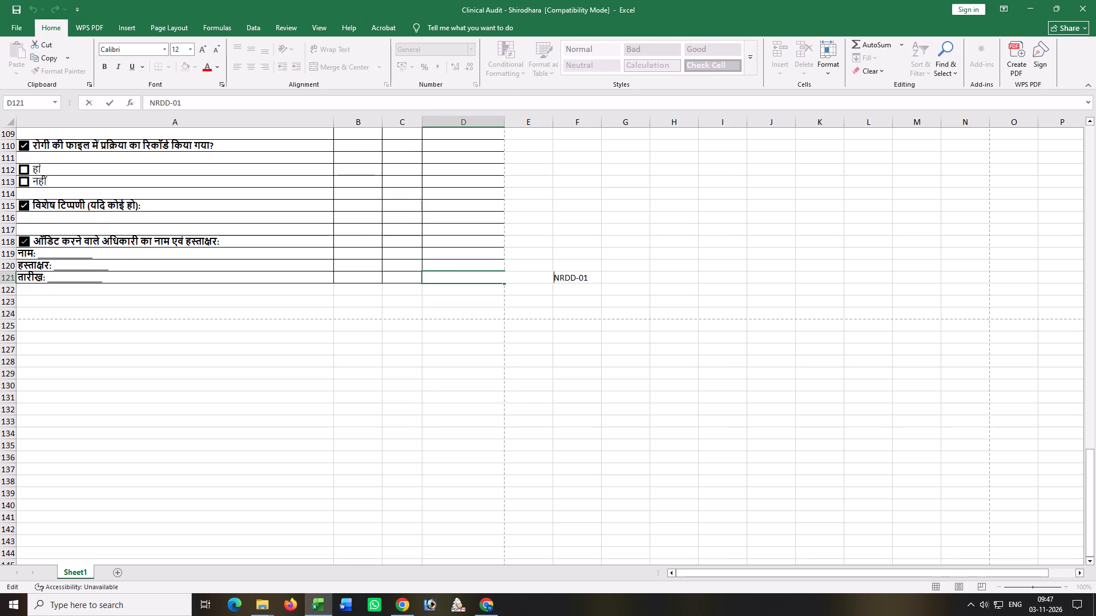
drag(476, 277, 430, 277)
click(433, 313)
double_click(453, 277)
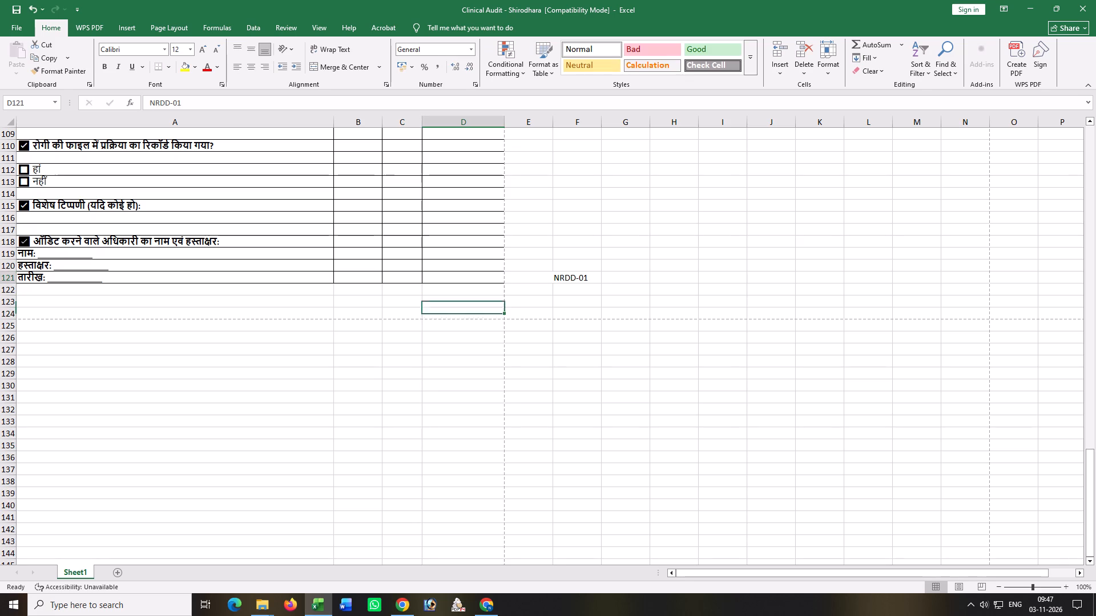
drag(449, 277, 590, 280)
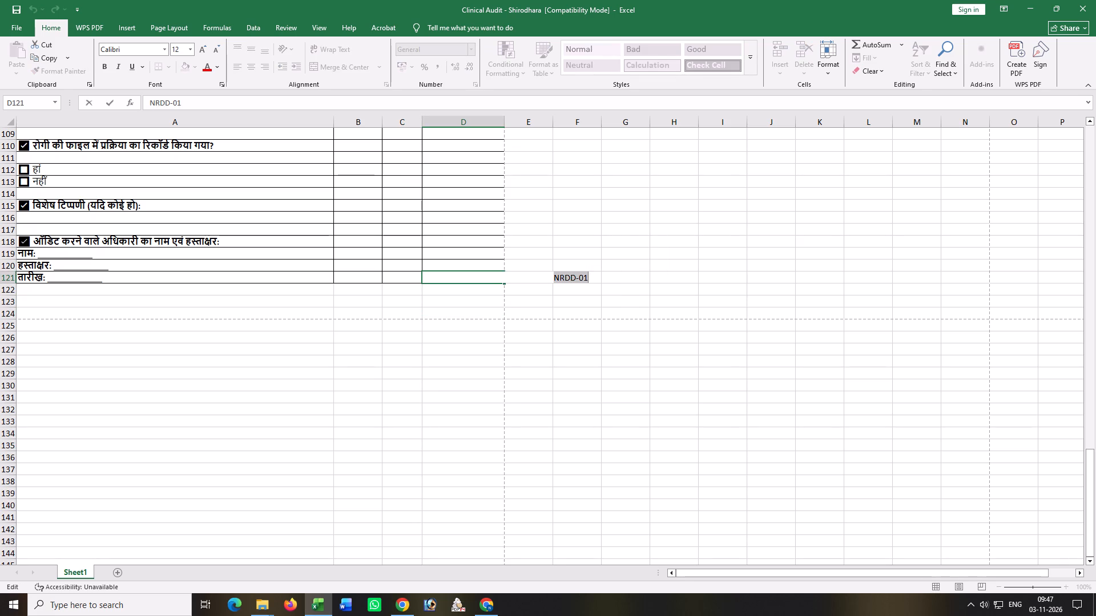
key(ctrl+x)
click(456, 299)
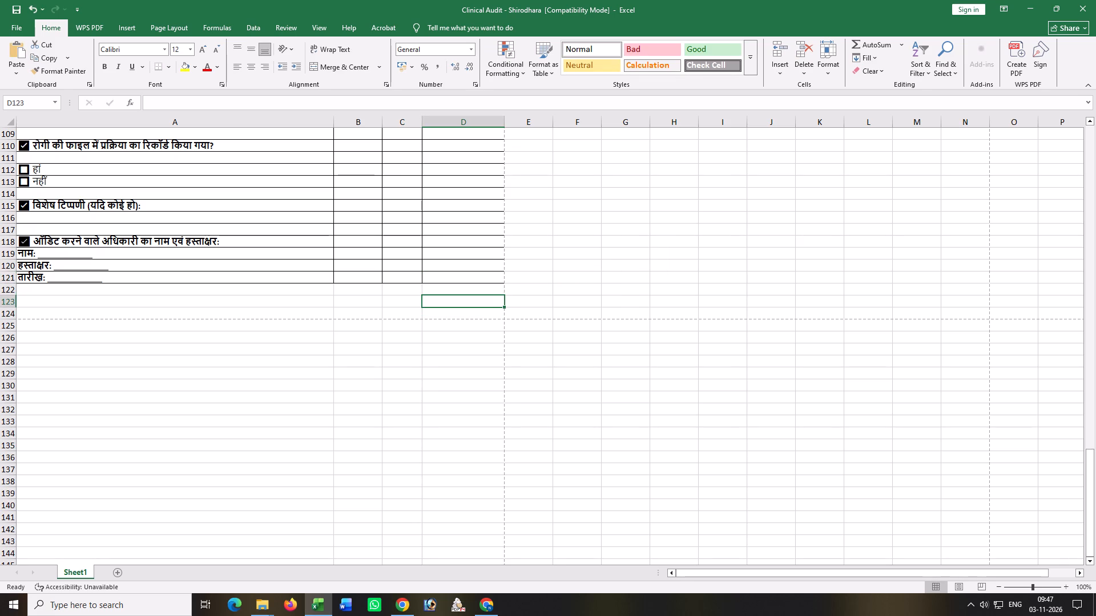
key(ctrl+v)
click(434, 349)
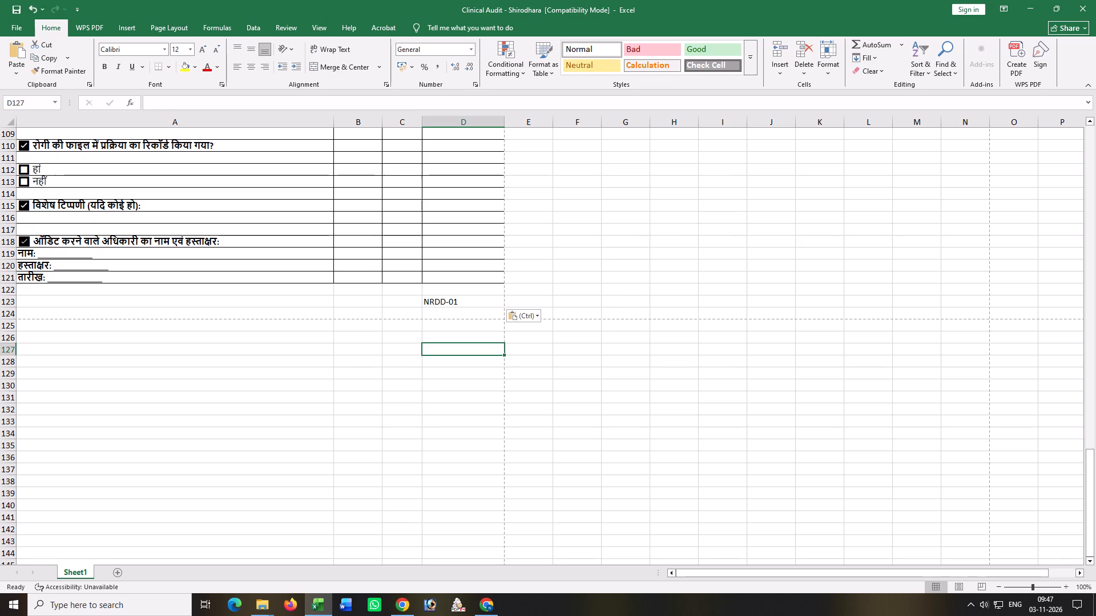
Check the second page in the print preview and print the Shirodhara checklist on the iR3225 printer.
key(ctrl+p)
scroll(731, 352, down, 2)
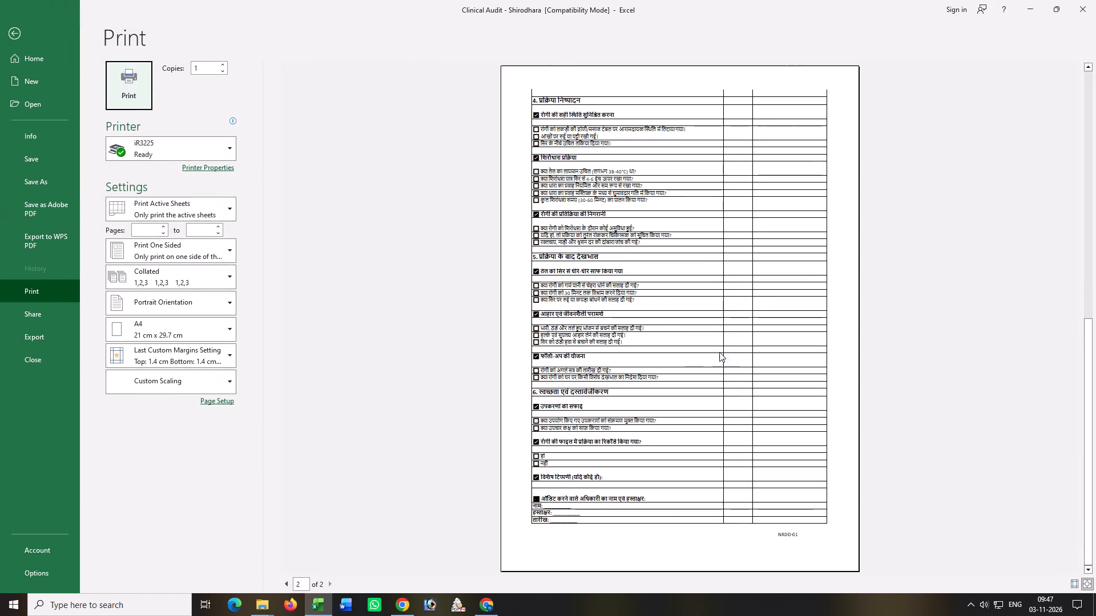
click(131, 92)
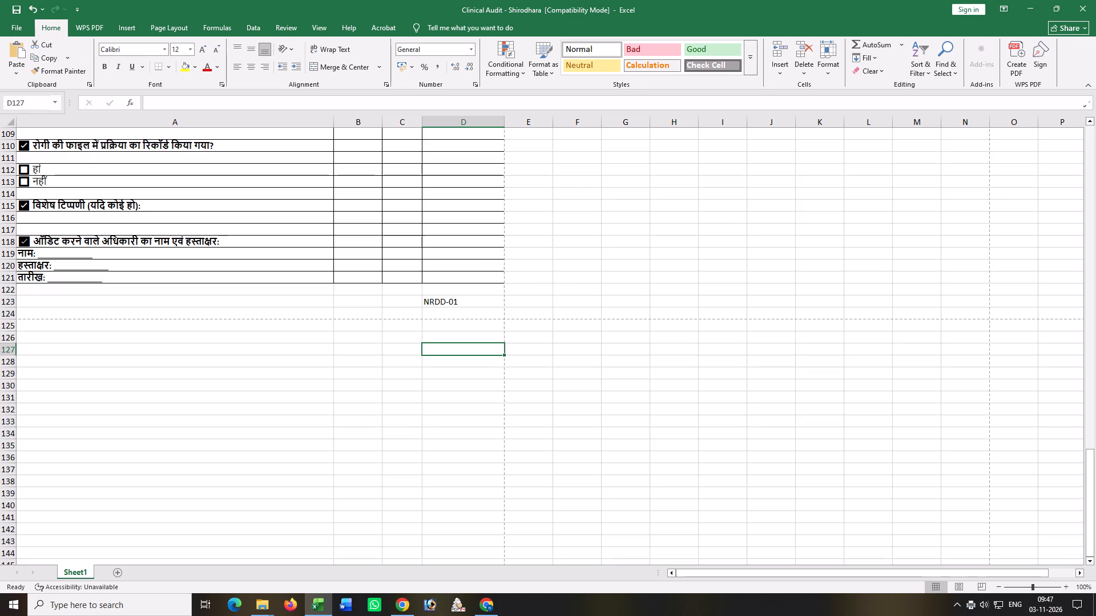
Close the Shirodhara workbook, saving its changes in the current file format.
click(1086, 5)
click(518, 316)
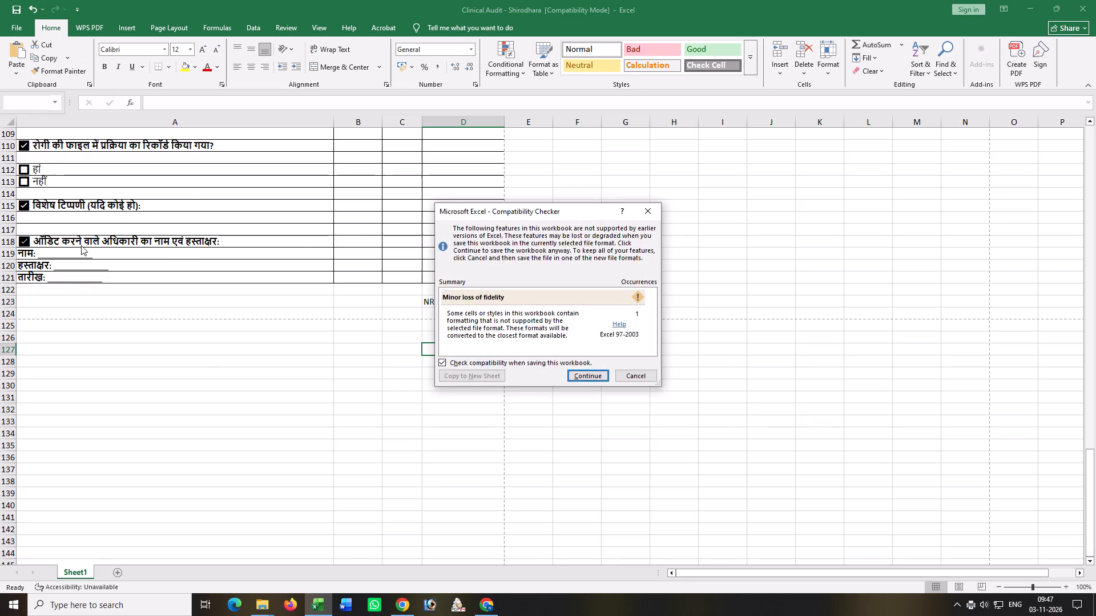
click(597, 379)
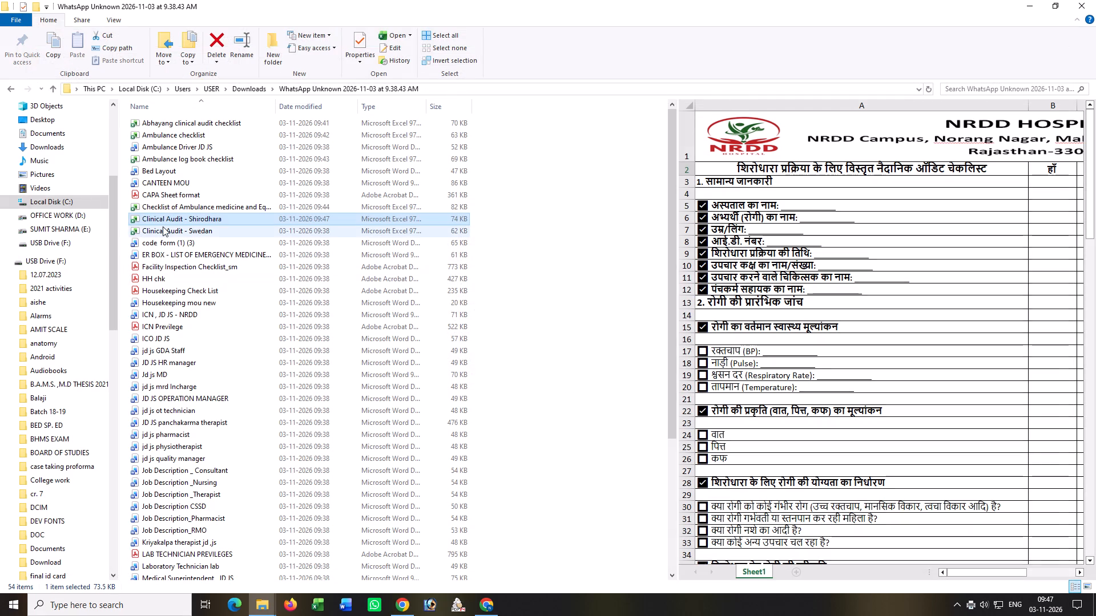
Open the Clinical Audit - Swedan workbook from the folder and enable editing.
double_click(163, 226)
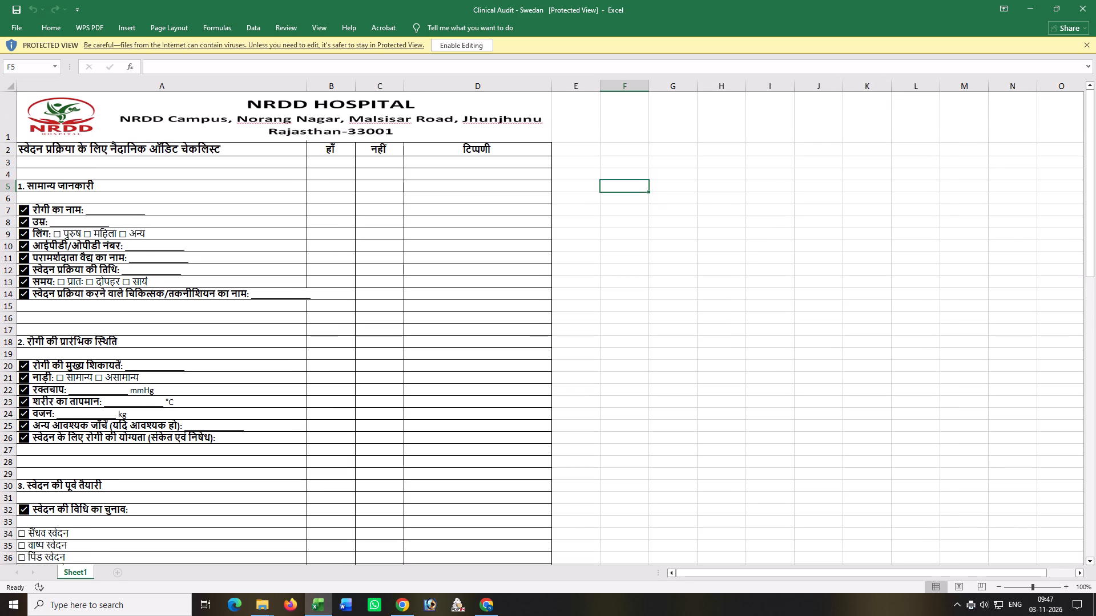
click(460, 47)
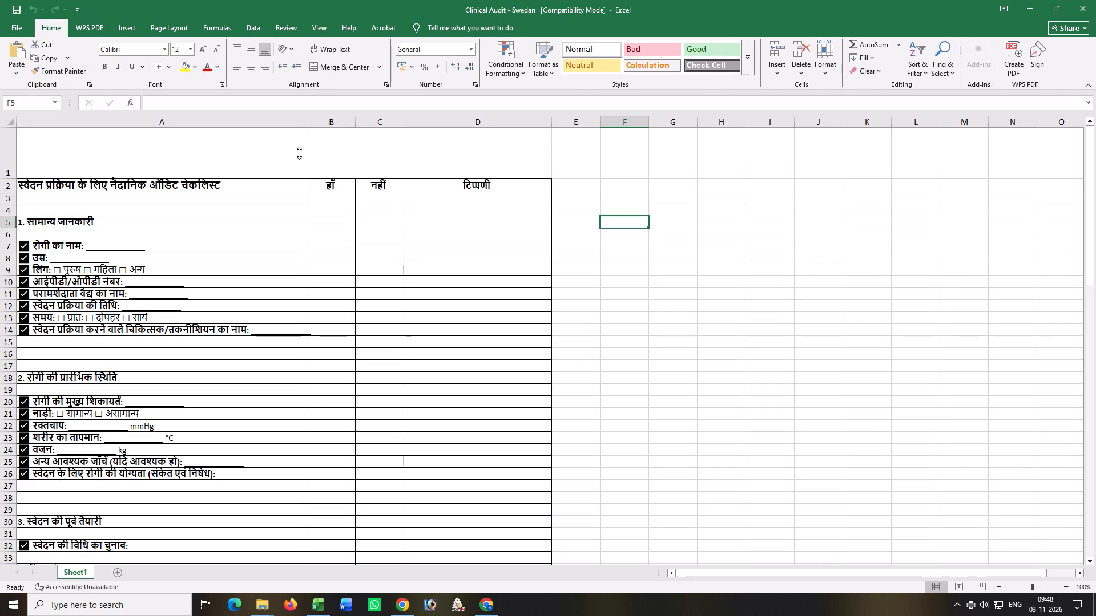
Replace the letterhead picture at cell A1 with the header picture copied from the Word document Ambulance Driver JD JS.
click(339, 151)
key(Delete)
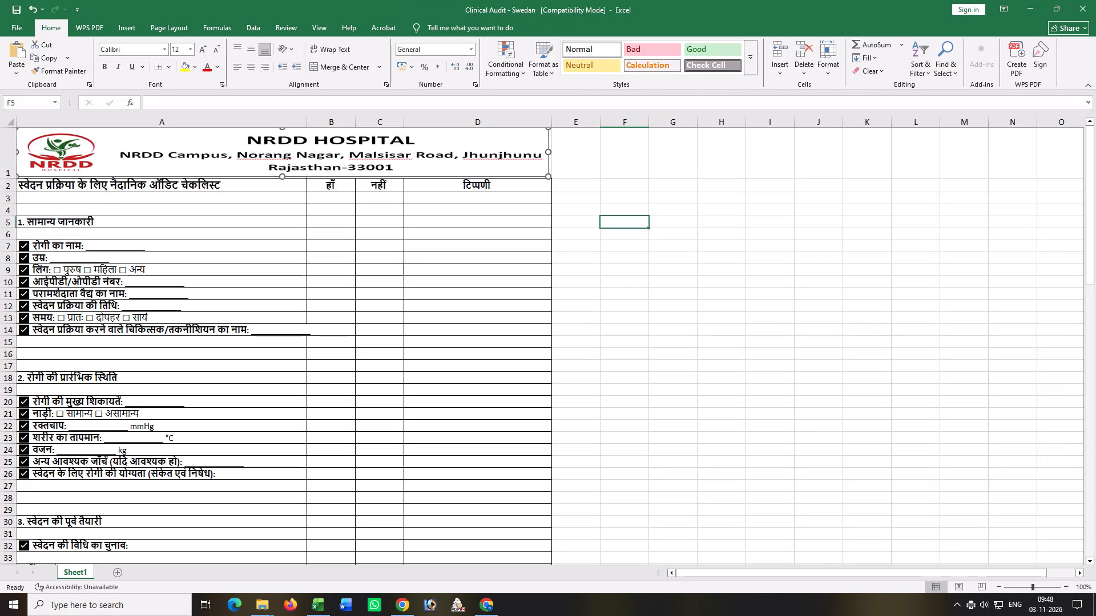
click(349, 608)
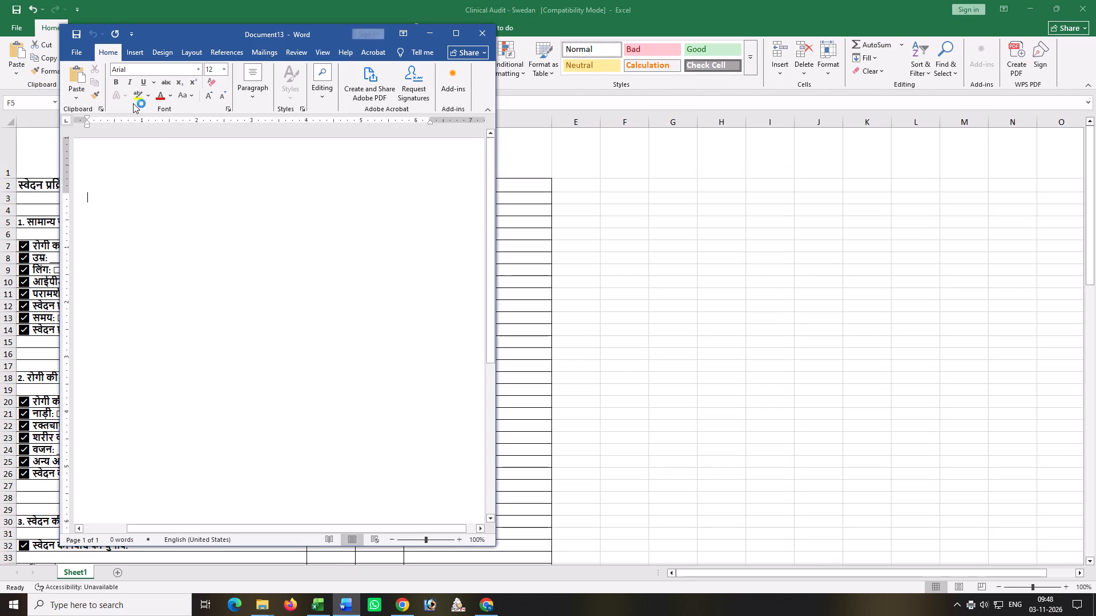
click(77, 55)
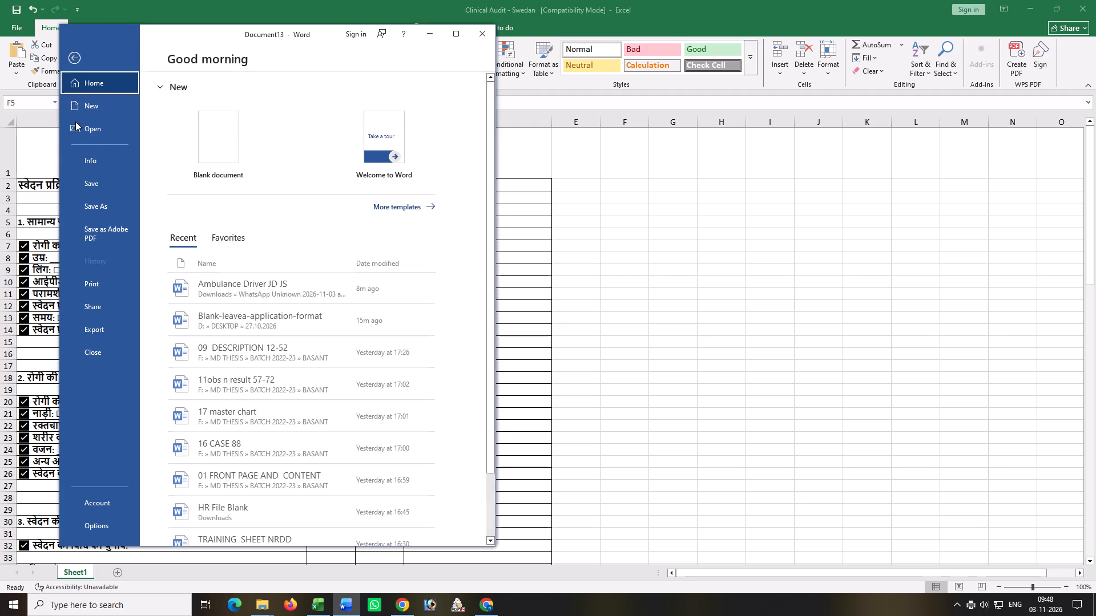
click(256, 294)
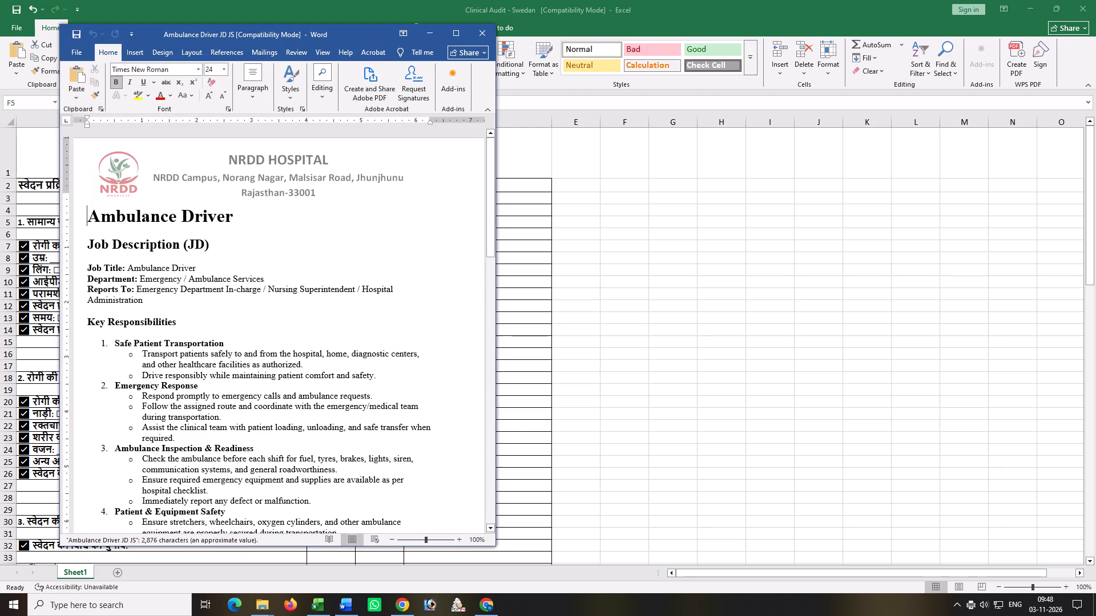
double_click(273, 184)
click(260, 173)
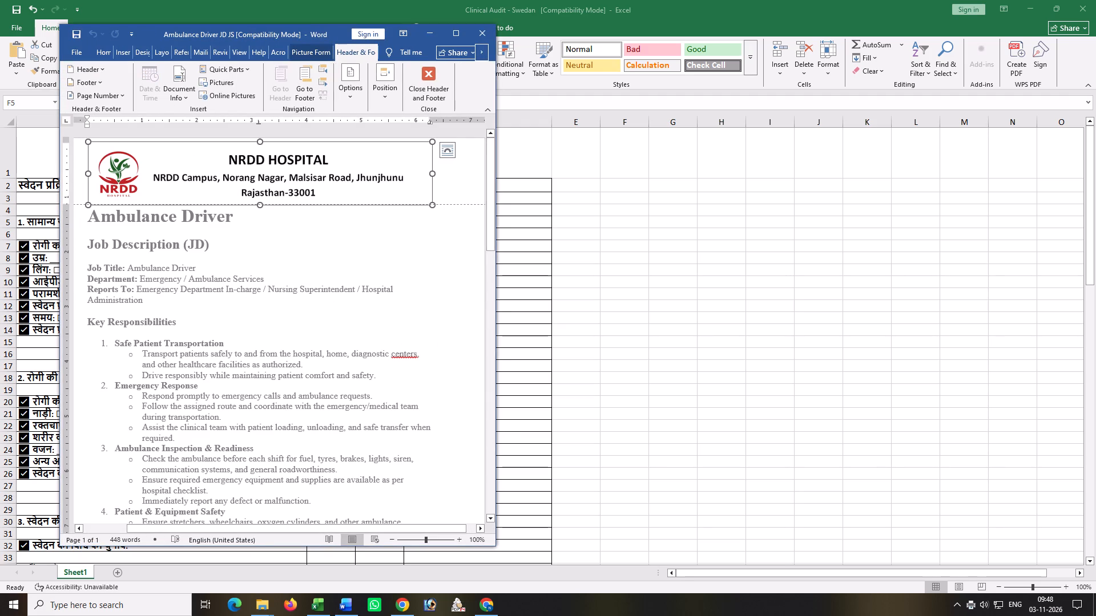
key(ctrl+c)
click(620, 345)
click(147, 147)
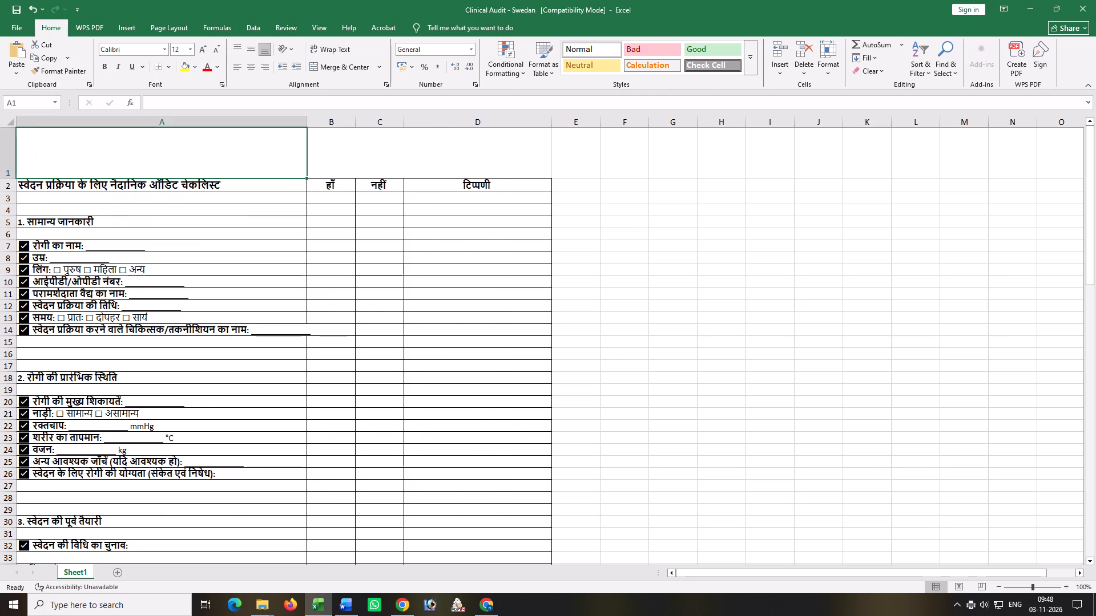
key(ctrl+v)
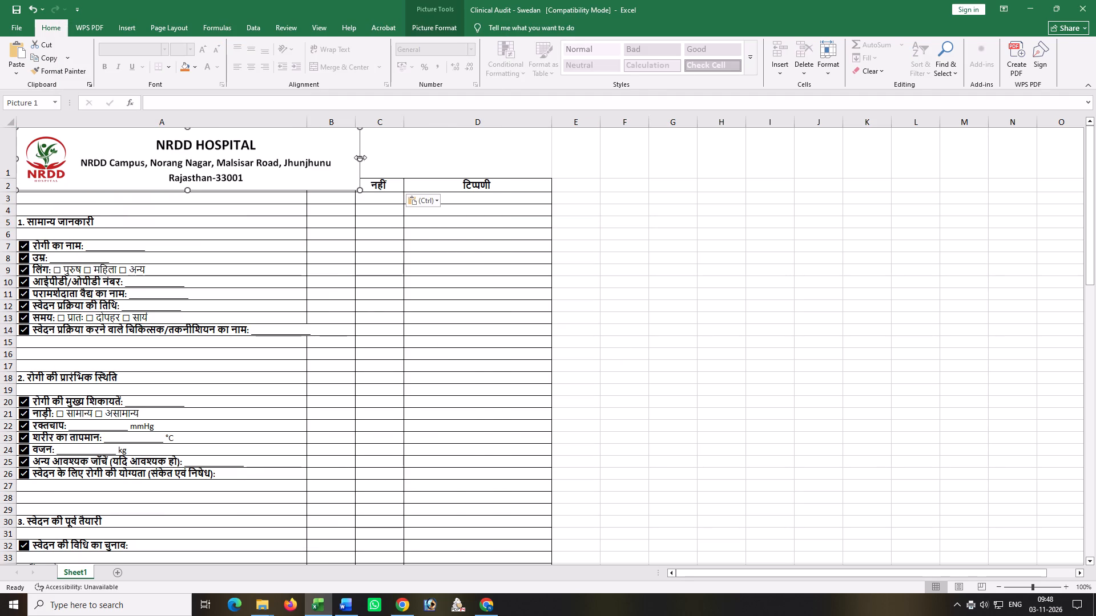
Narrow column D and resize the letterhead to fit within row 1 and span columns A to D.
drag(360, 157, 479, 152)
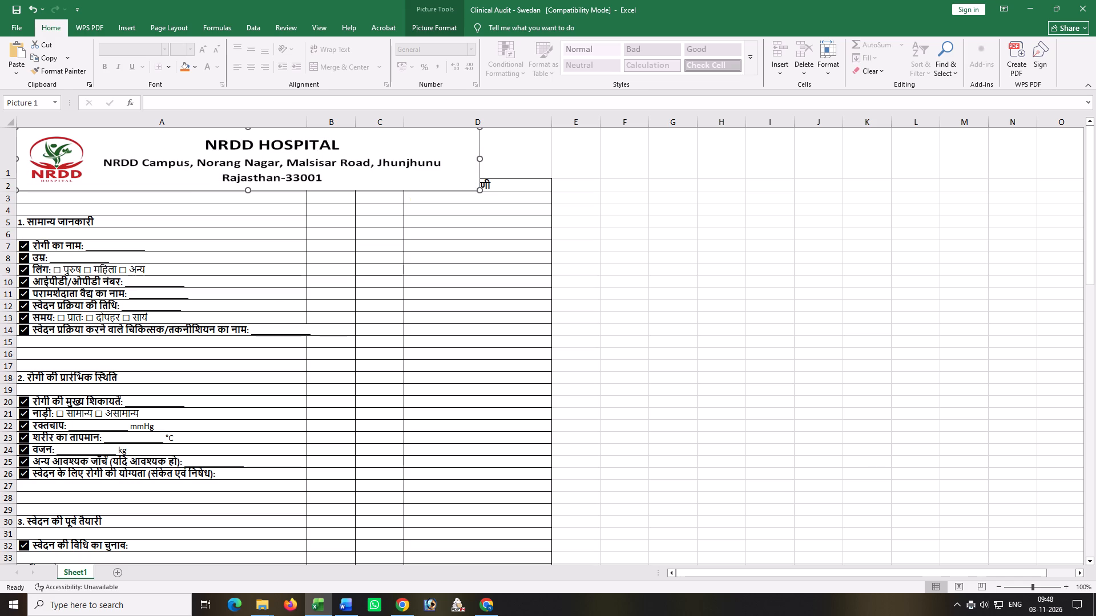
drag(245, 190, 248, 174)
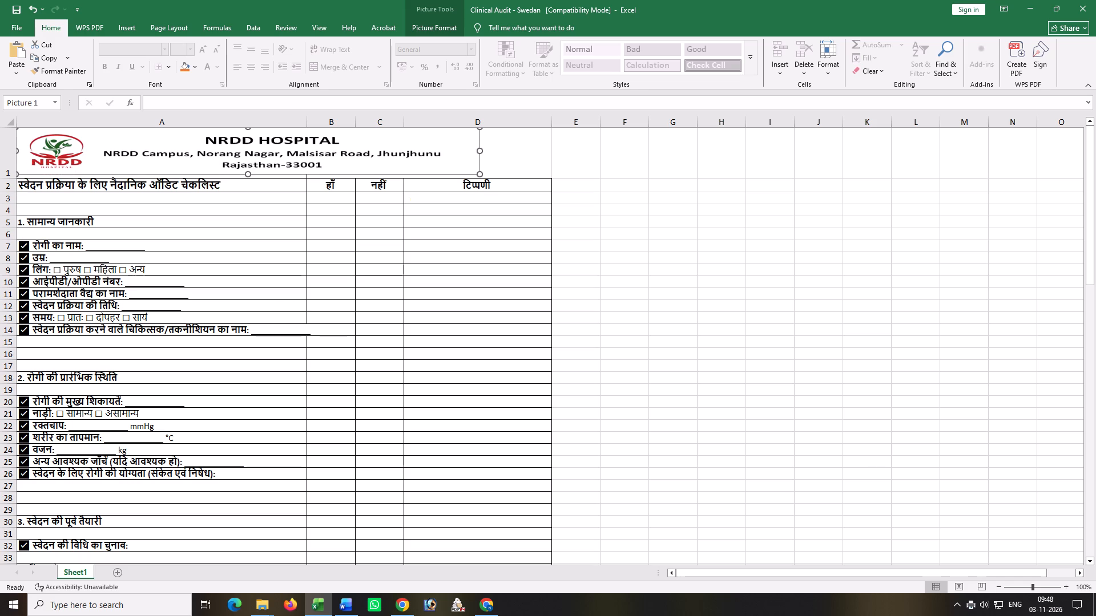
click(442, 223)
drag(553, 123, 472, 131)
click(438, 146)
drag(477, 151, 456, 151)
Set the print scaling to 80% of normal size, check the pages in the preview and print the sheet.
key(ctrl+p)
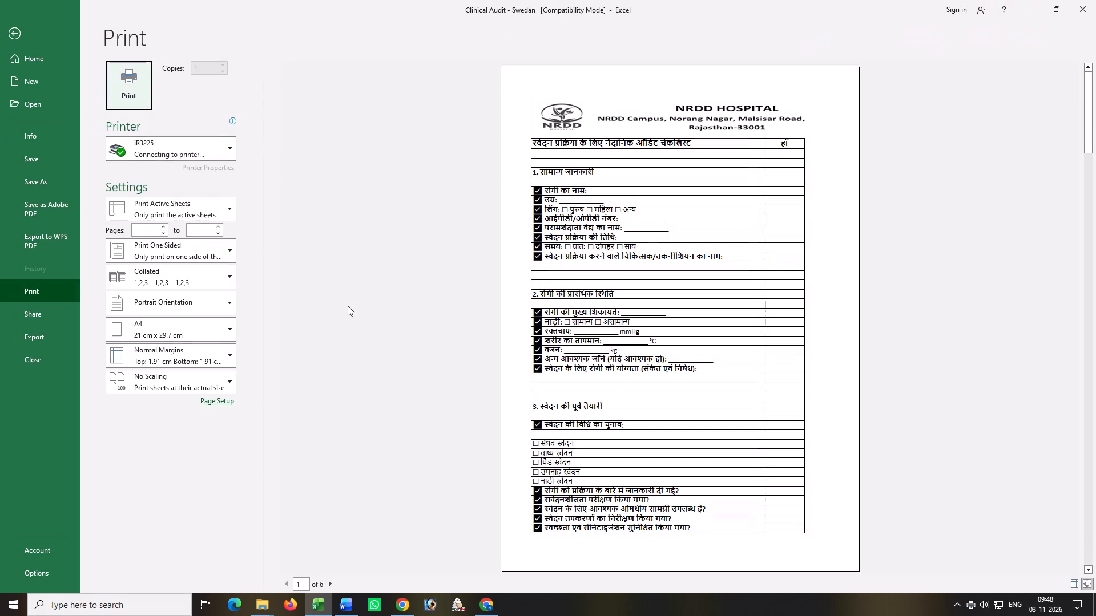
click(212, 403)
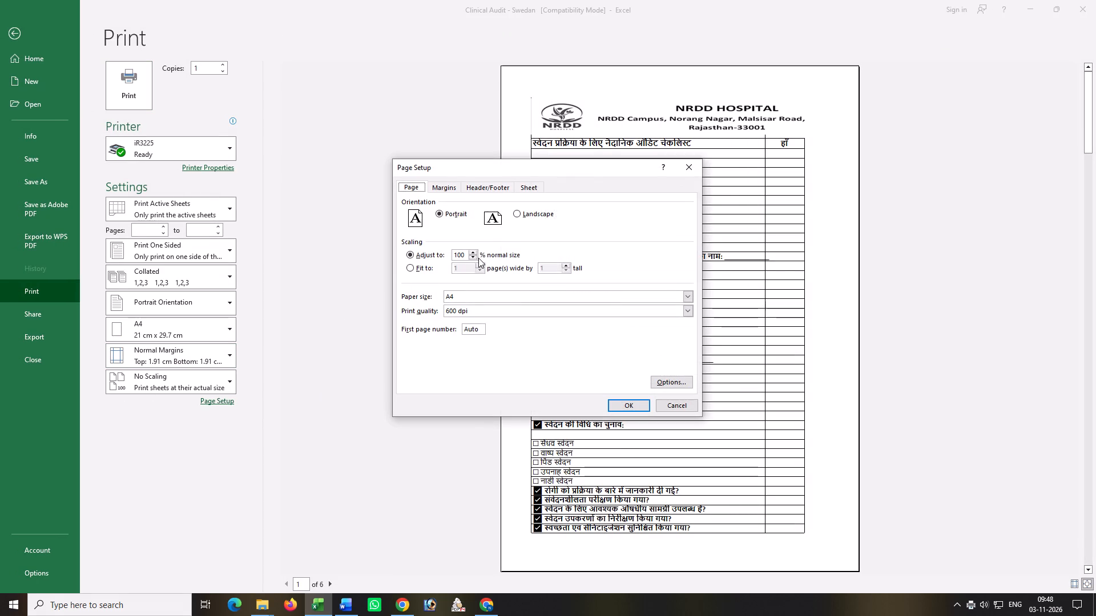
triple_click(473, 257)
click(473, 257)
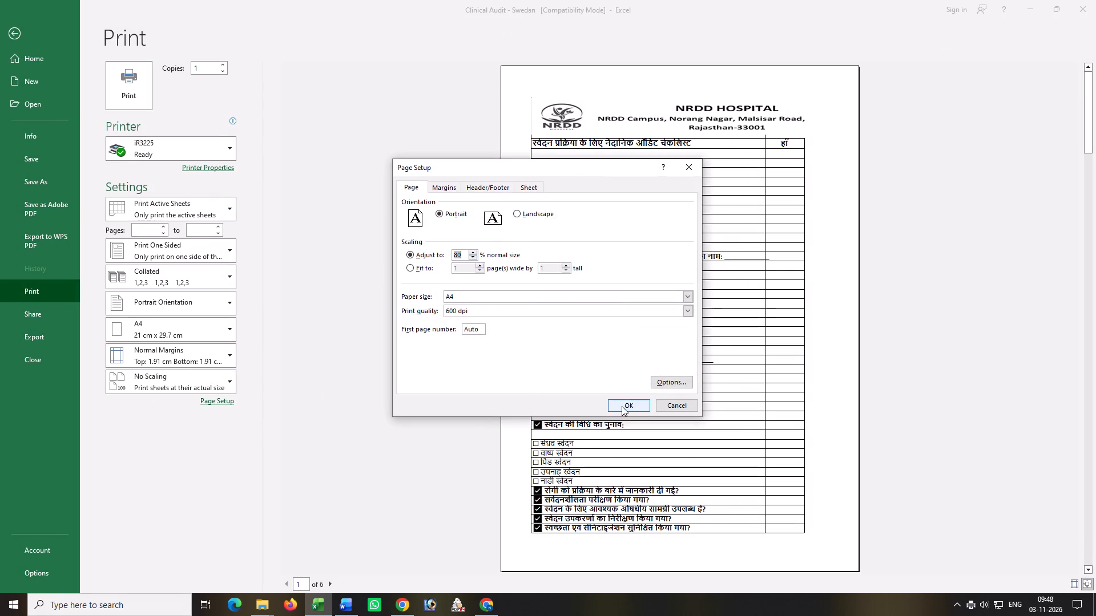
click(630, 406)
scroll(748, 394, down, 2)
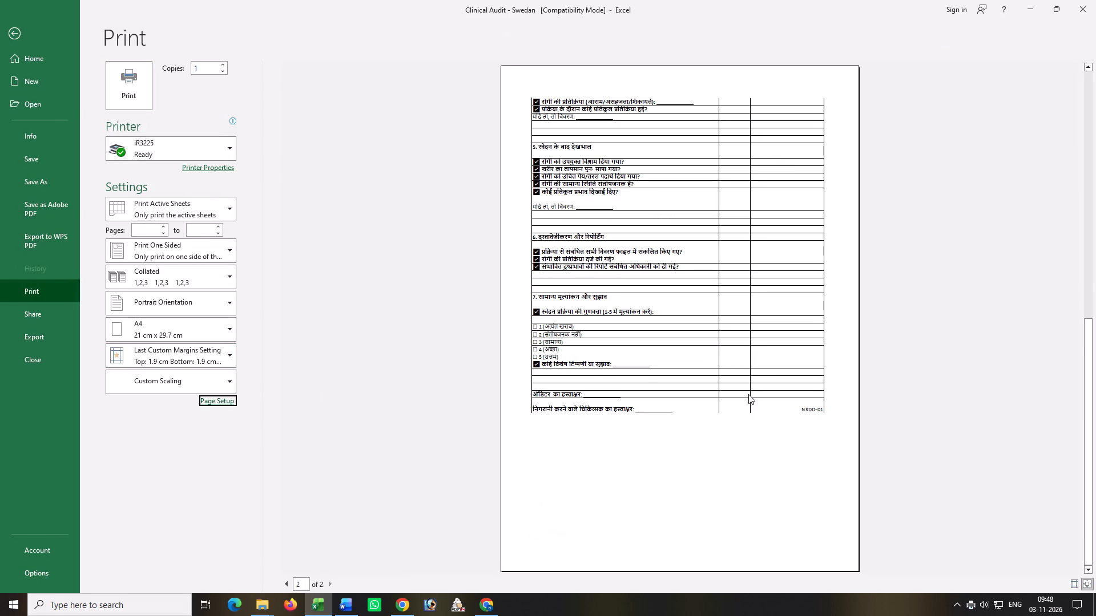
click(125, 88)
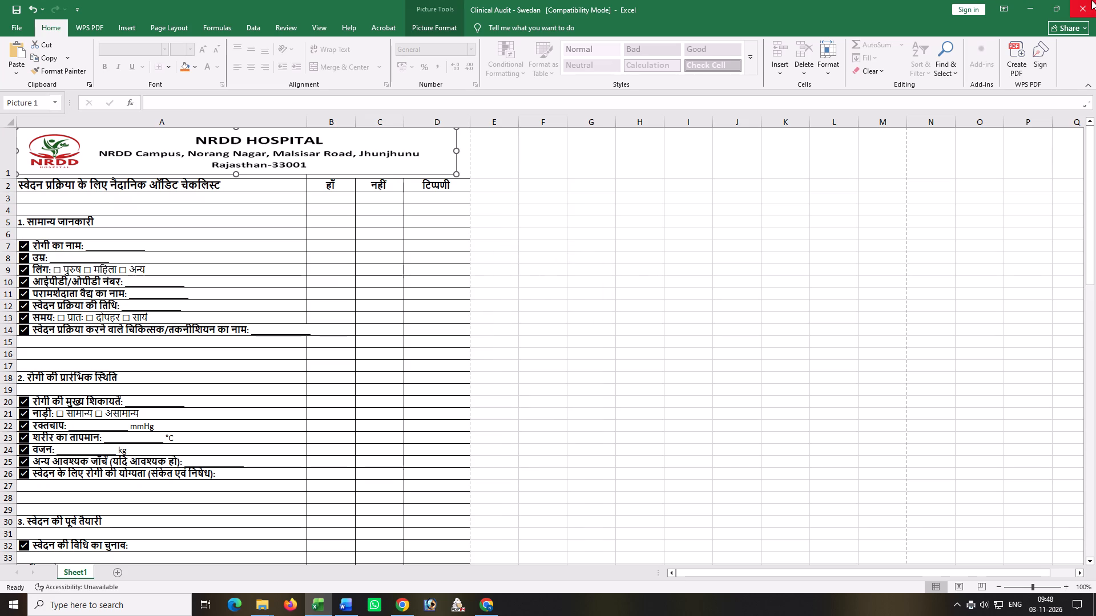
Close the Clinical Audit - Swedan workbook, saving its changes.
click(1091, 0)
click(519, 319)
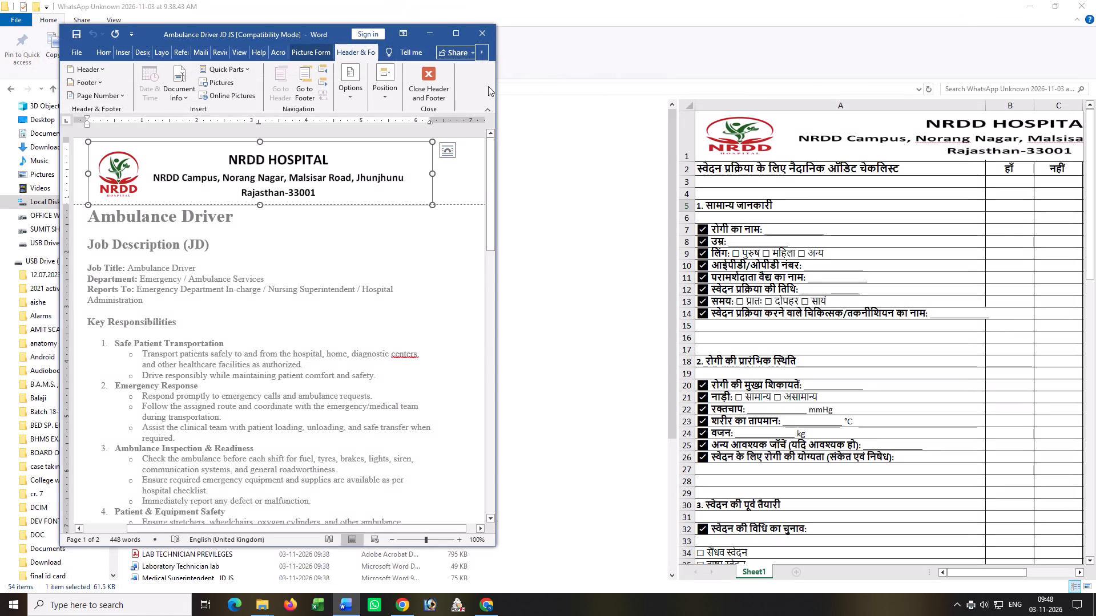
Open the code form (1) (3) document from the folder, enable editing and look through its pages in a maximized window.
click(431, 36)
click(167, 247)
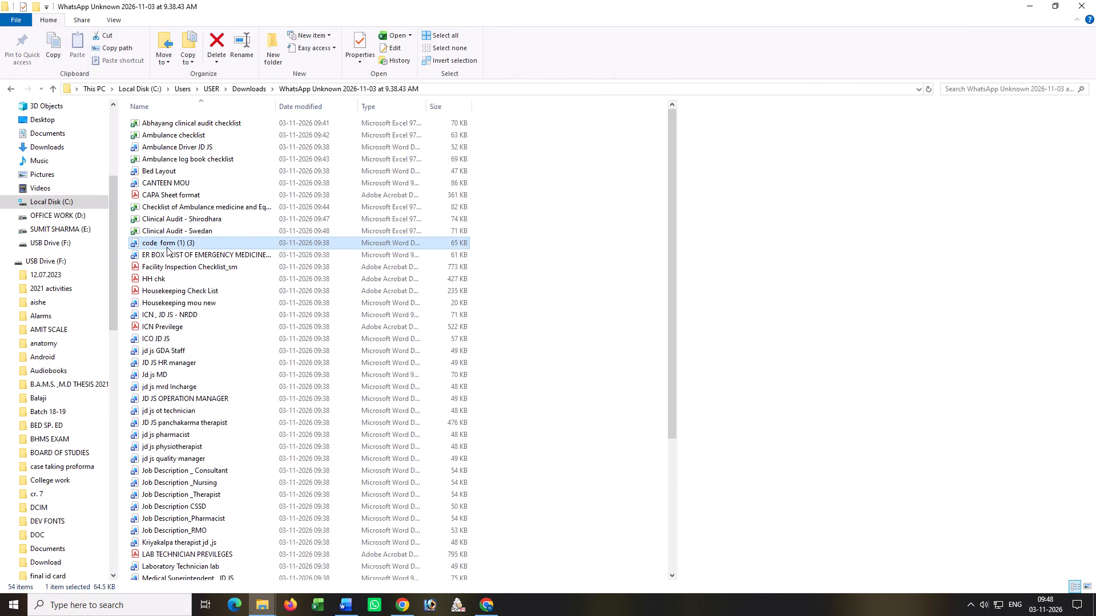
double_click(163, 246)
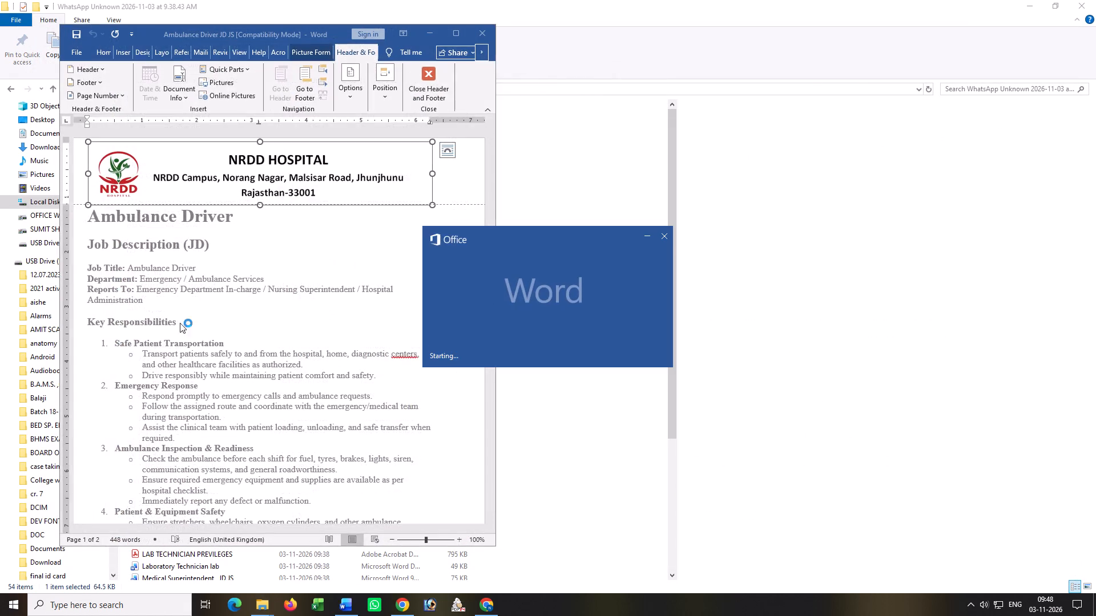
click(298, 330)
scroll(315, 366, down, 6)
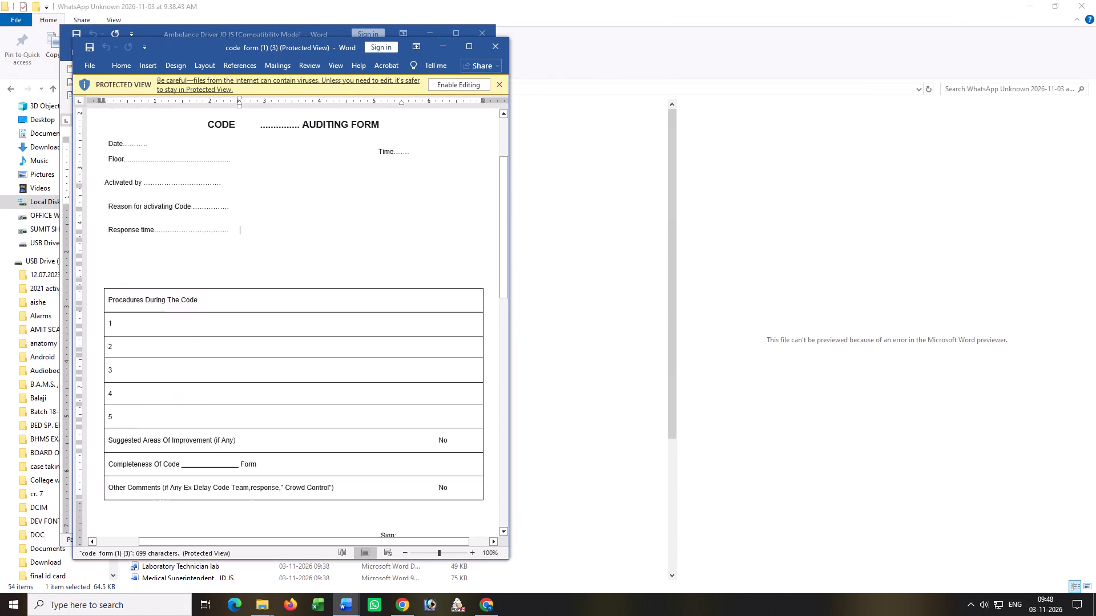
scroll(315, 368, down, 6)
scroll(336, 408, up, 15)
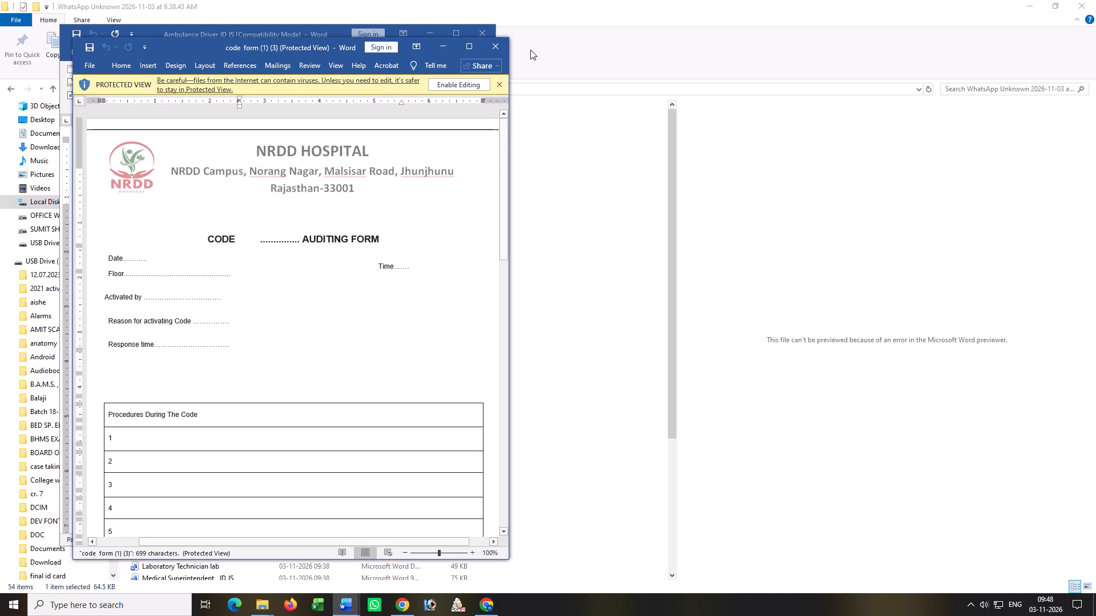
click(454, 83)
scroll(345, 337, down, 13)
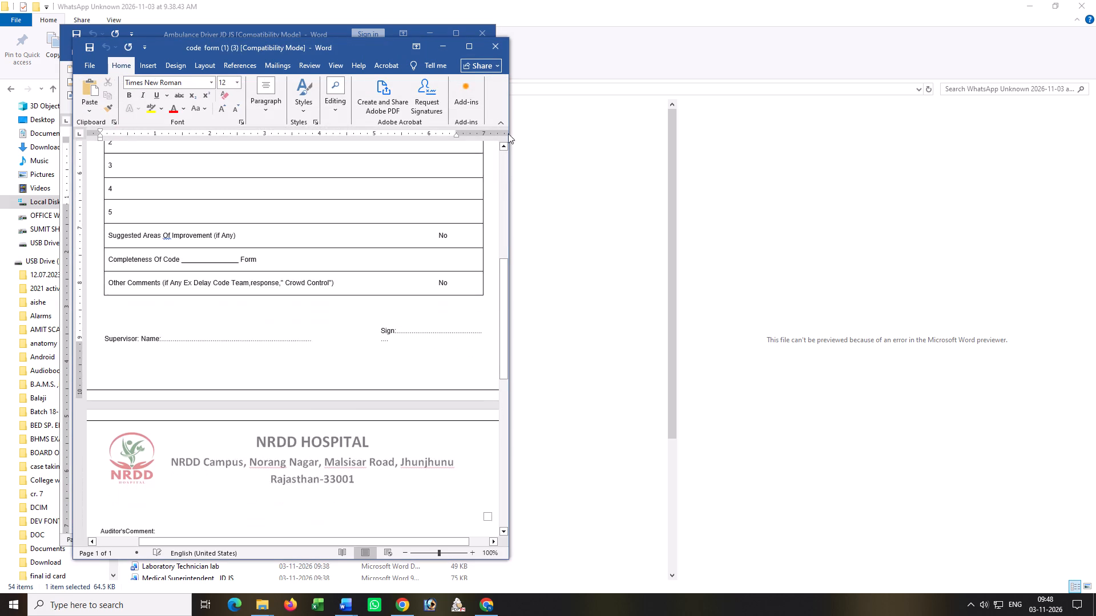
click(467, 50)
scroll(643, 326, down, 14)
scroll(581, 331, up, 7)
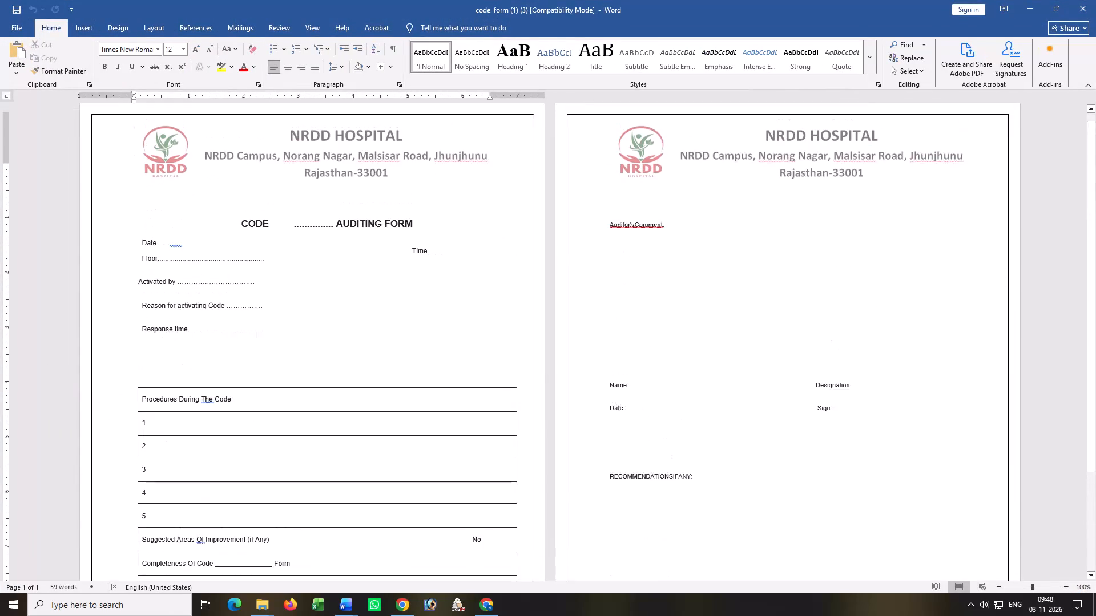
scroll(574, 331, up, 4)
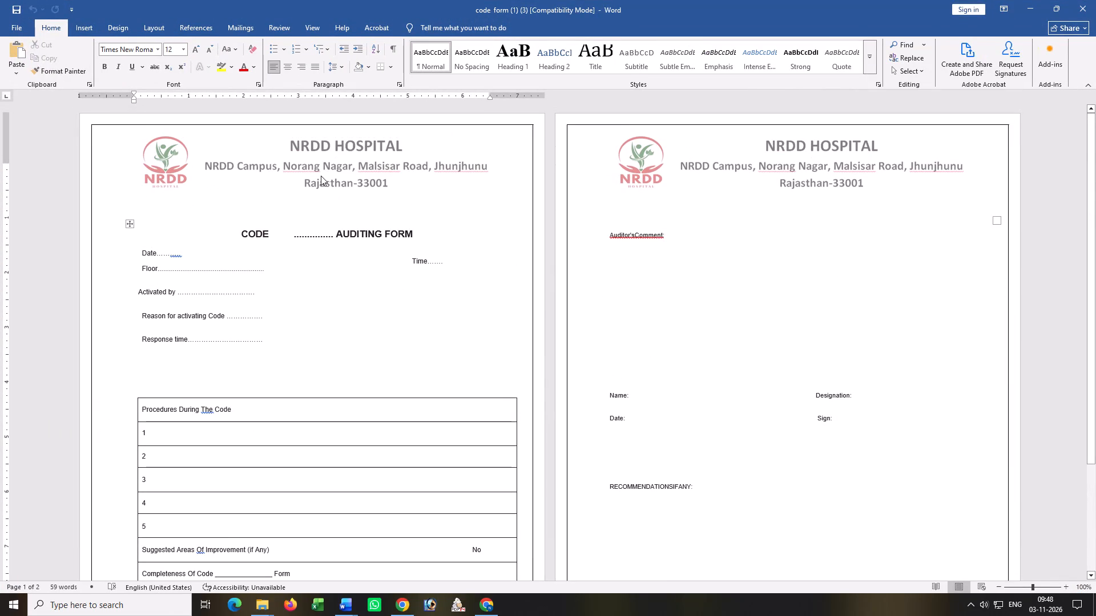
Delete the NRDD Hospital letterhead picture from the code form's page header.
double_click(321, 175)
click(324, 165)
key(Delete)
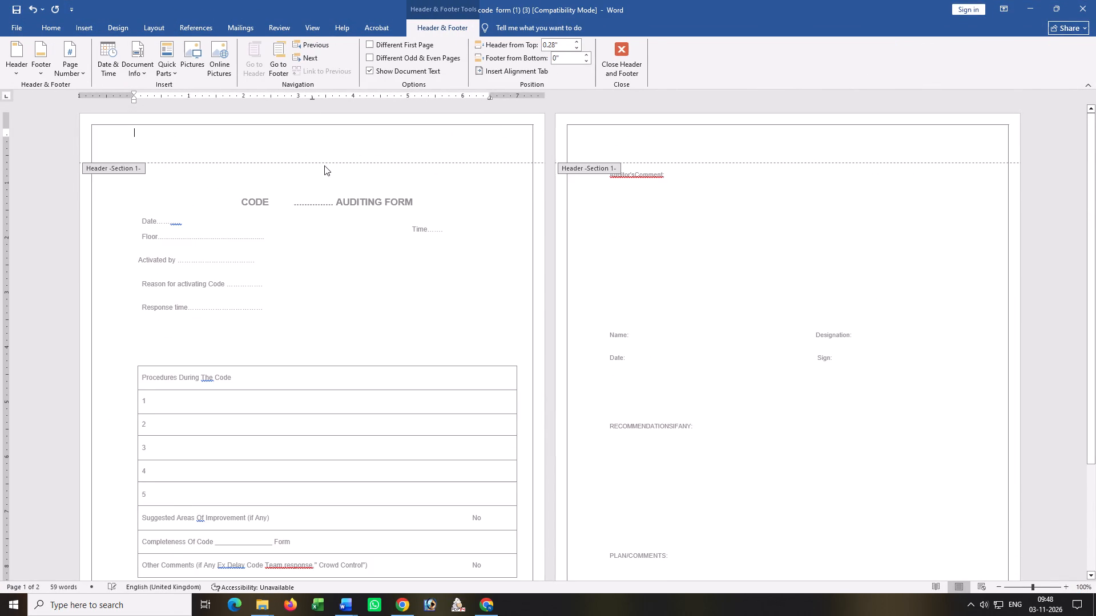
Paste the copied NRDD Hospital letterhead into the code form's page header and return to the body text.
key(ctrl+v)
double_click(413, 273)
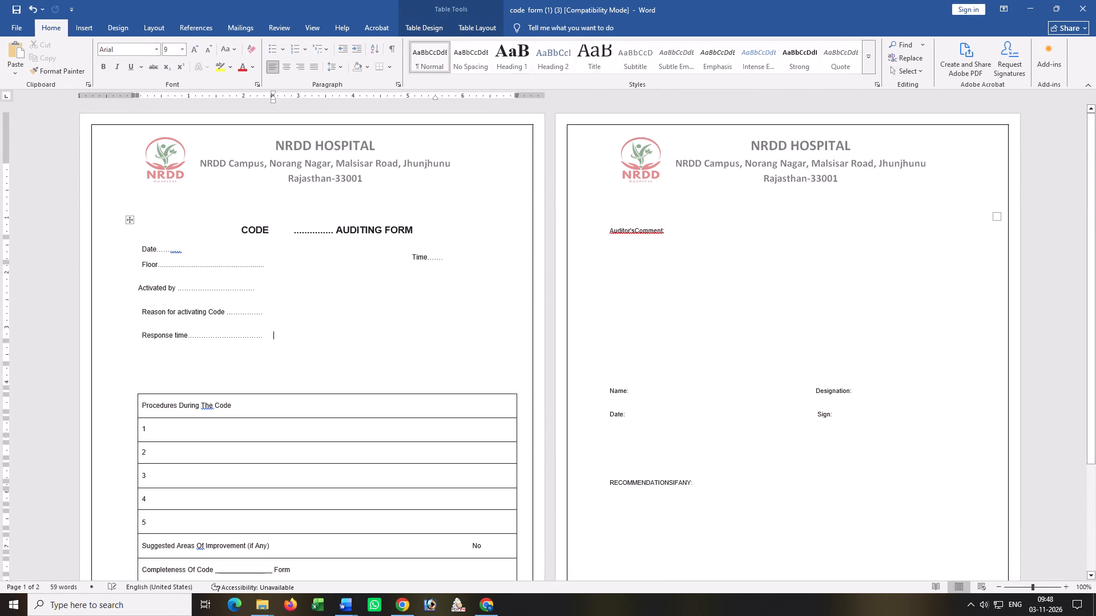
Save the code form, print all its pages and close the document, putting the Ambulance Driver JD JS window out of the way.
key(ctrl+s)
key(ctrl+p)
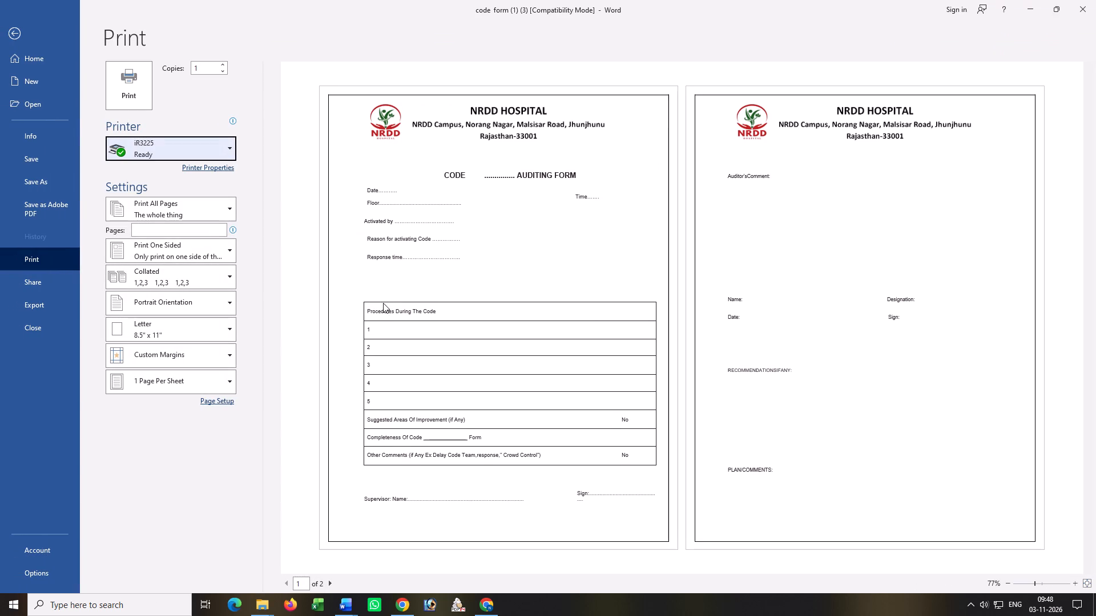
click(132, 94)
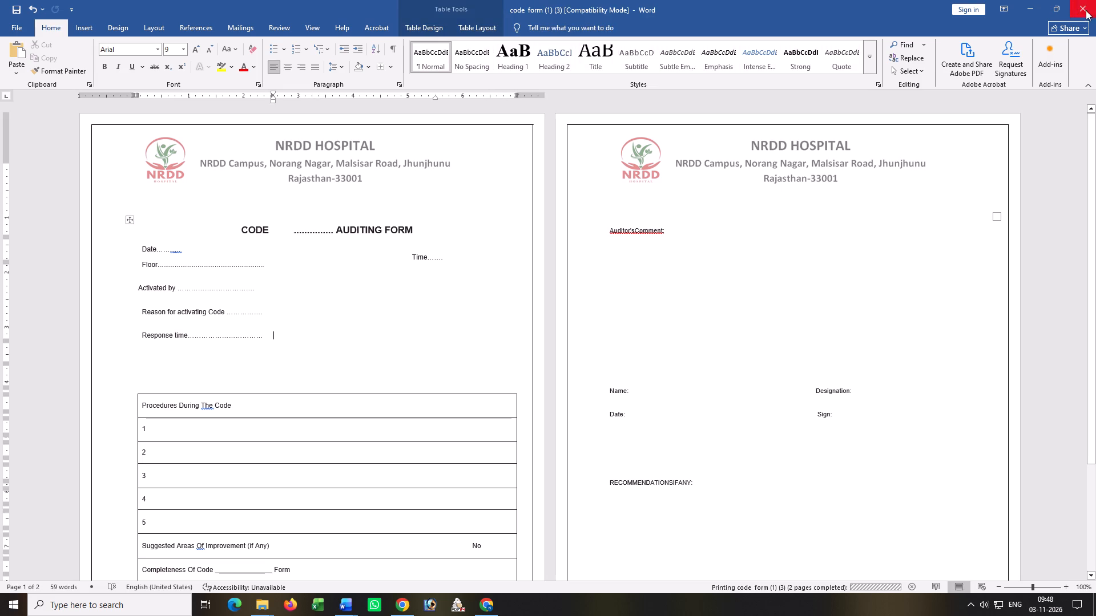
click(1086, 6)
click(426, 34)
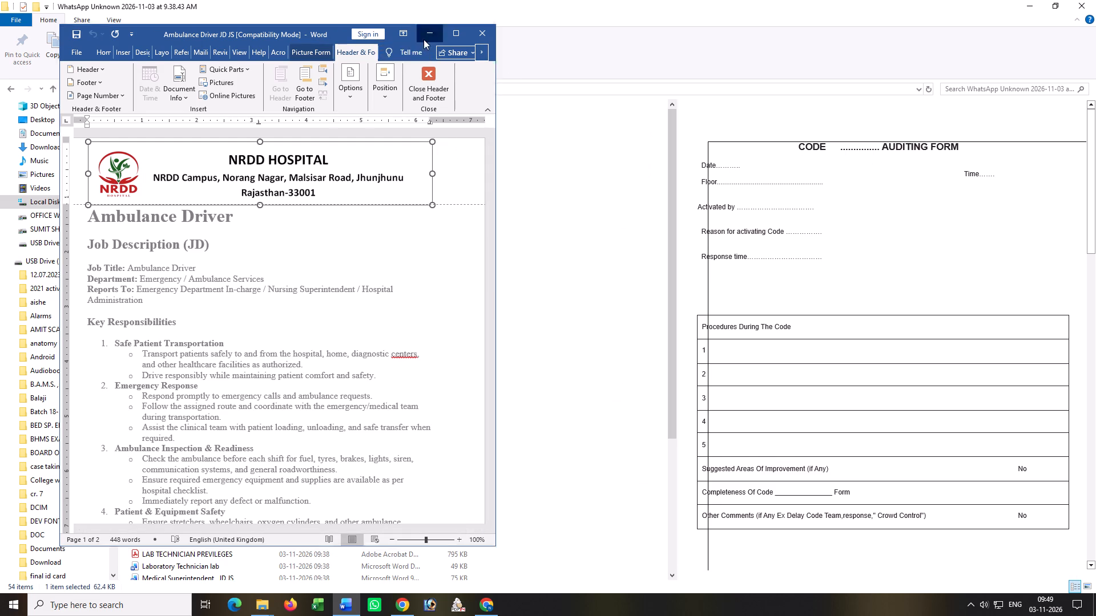
Open the ER BOX - LIST OF EMERGENCY MEDICINES document from the folder, look through its table and enable editing.
click(169, 256)
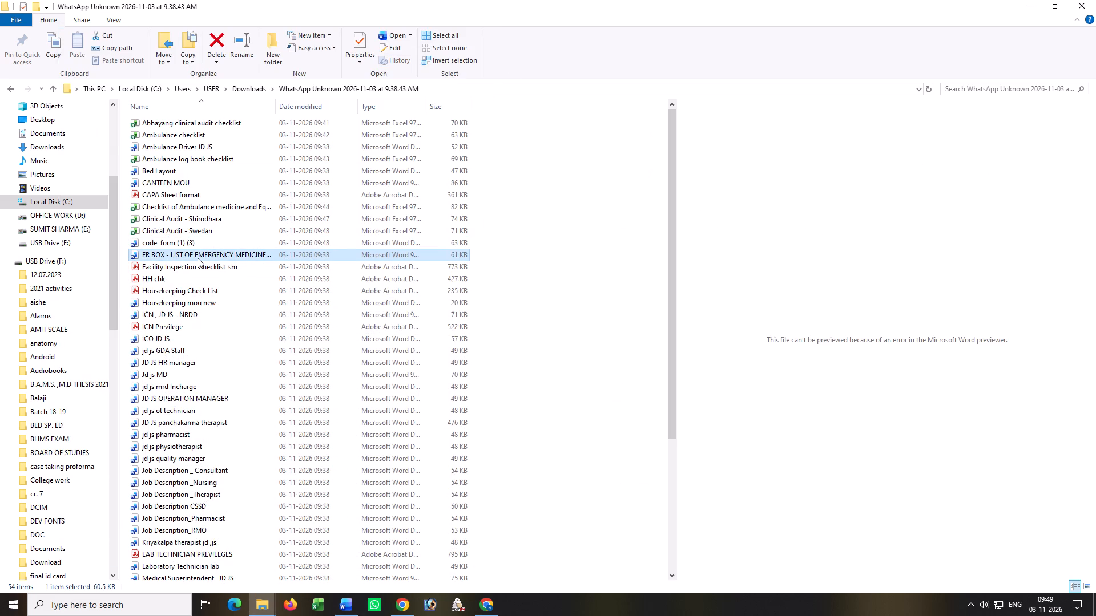
double_click(198, 258)
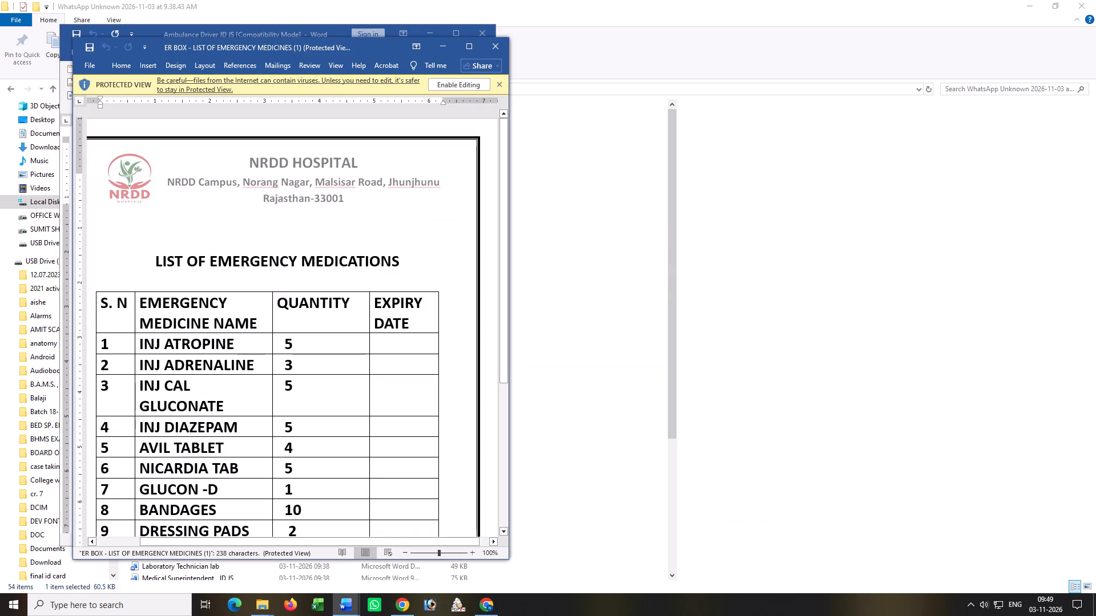
click(402, 226)
scroll(316, 374, down, 4)
scroll(315, 380, up, 3)
drag(156, 319, 171, 411)
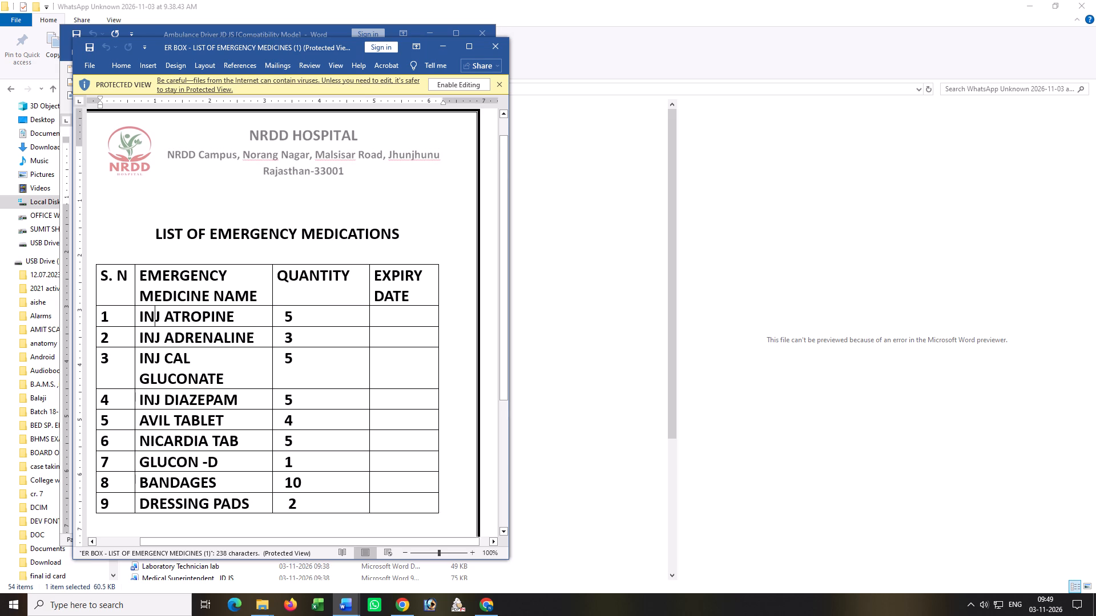
drag(171, 411, 180, 442)
click(462, 84)
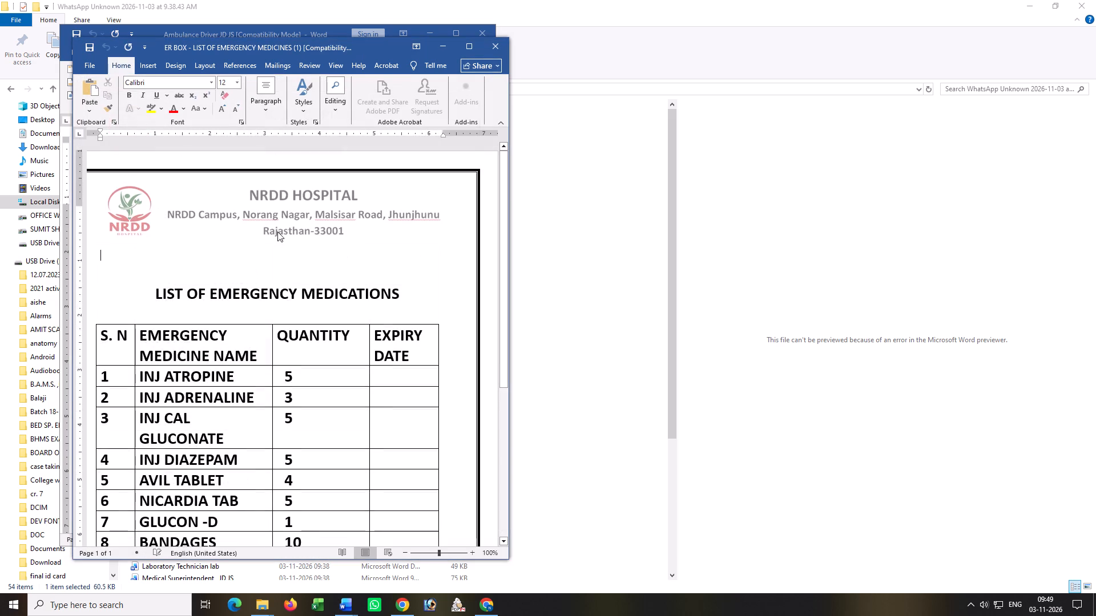
Replace the letterhead picture in the emergency medicines list's page header with the copied NRDD Hospital letterhead.
double_click(280, 225)
click(291, 220)
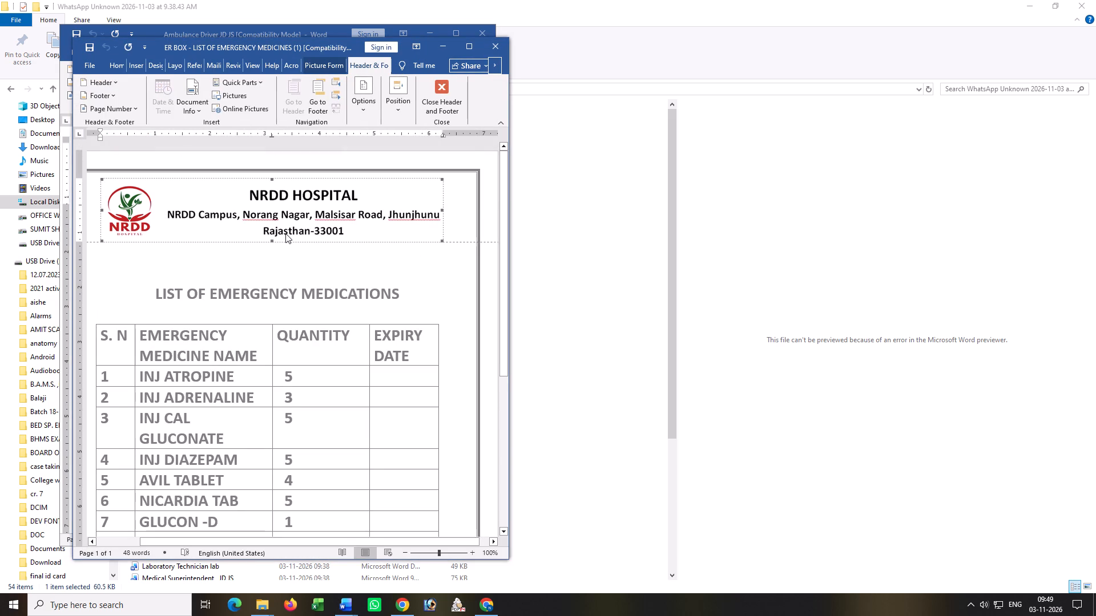
key(Delete)
key(ctrl+v)
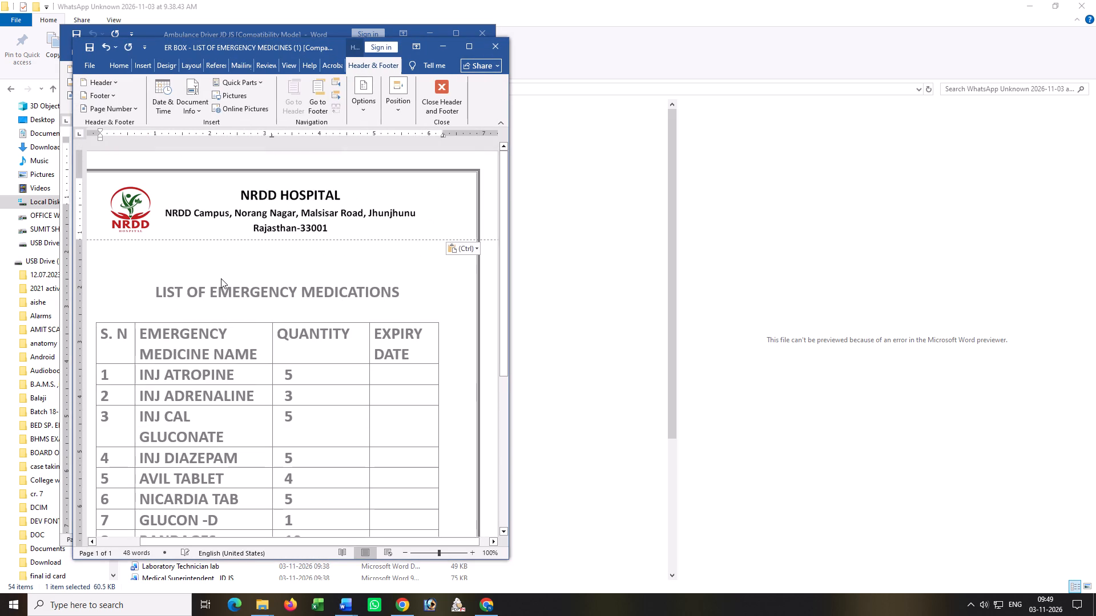
double_click(221, 278)
Check the emergency medicines list's layout in a maximized window and print it.
click(468, 48)
scroll(575, 351, down, 2)
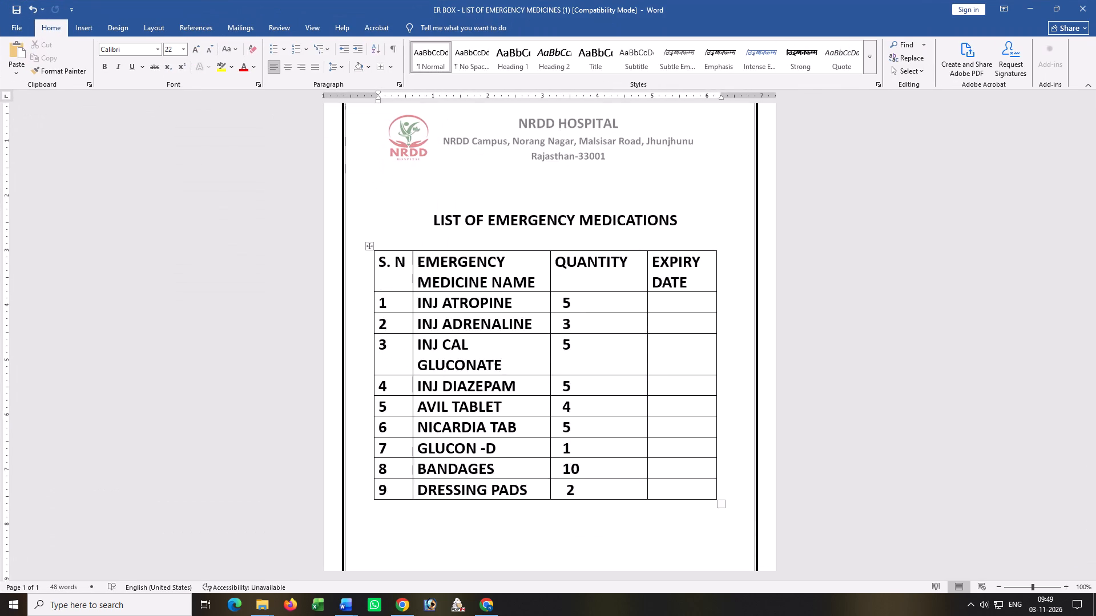
scroll(579, 357, down, 5)
scroll(587, 371, up, 8)
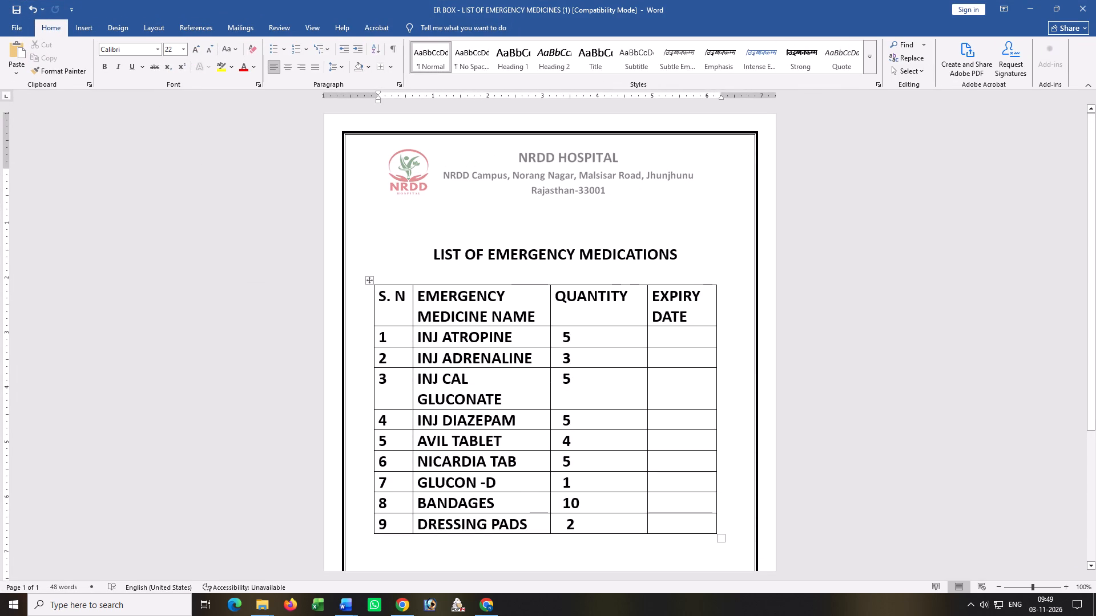
key(ctrl+p)
click(131, 80)
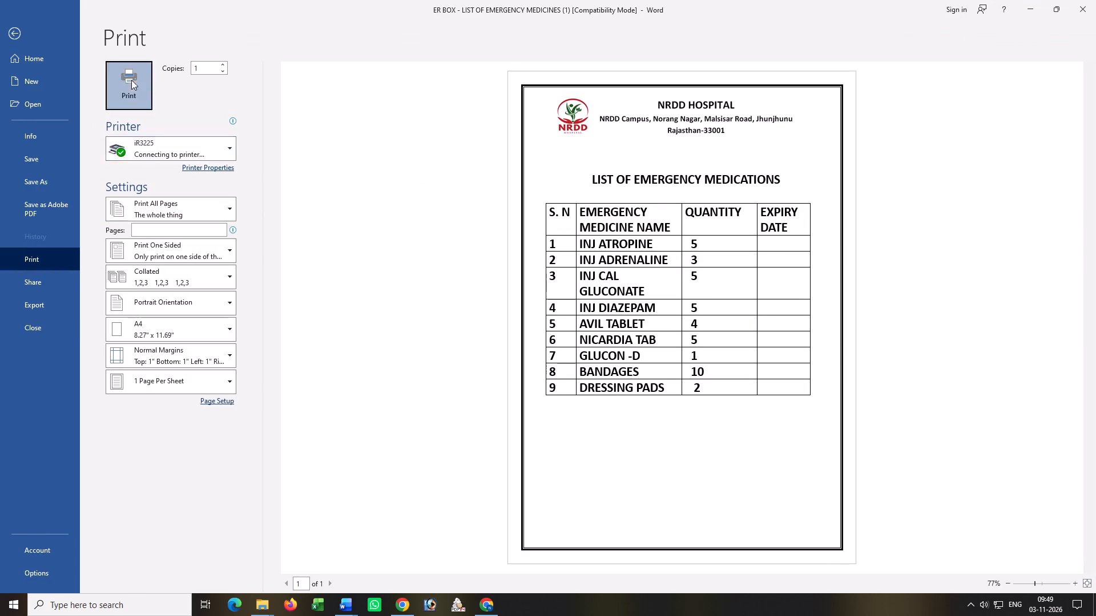
Save and close the emergency medicines list, and close the Ambulance Driver JD JS document as well.
click(1090, 9)
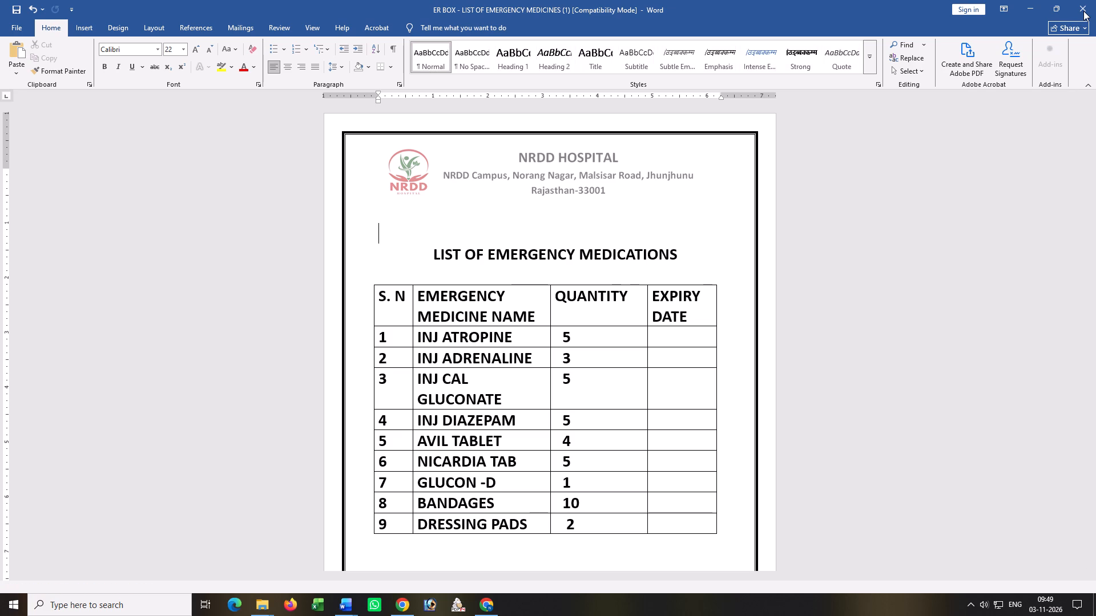
click(1083, 11)
click(549, 323)
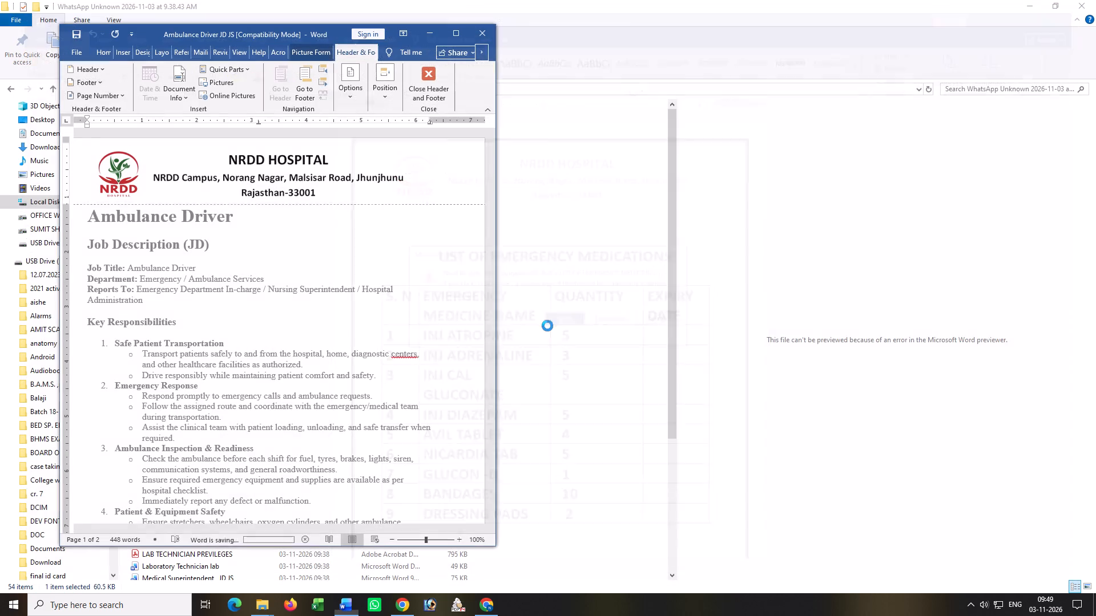
click(478, 36)
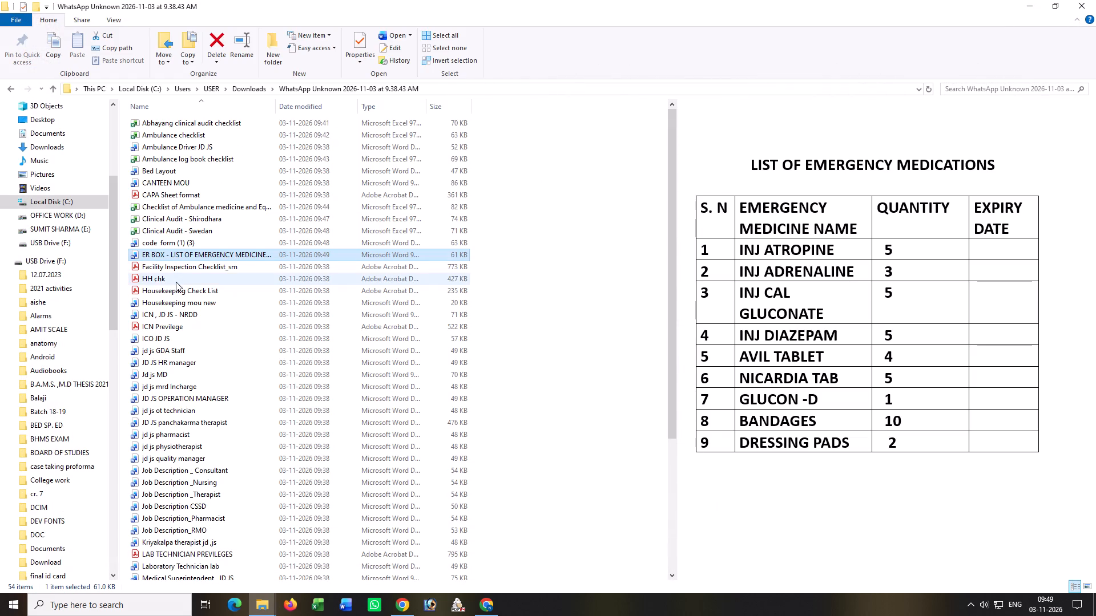
Open the Facility Inspection Checklist_sm PDF from the folder, check its first page and letterhead, and close it.
click(162, 270)
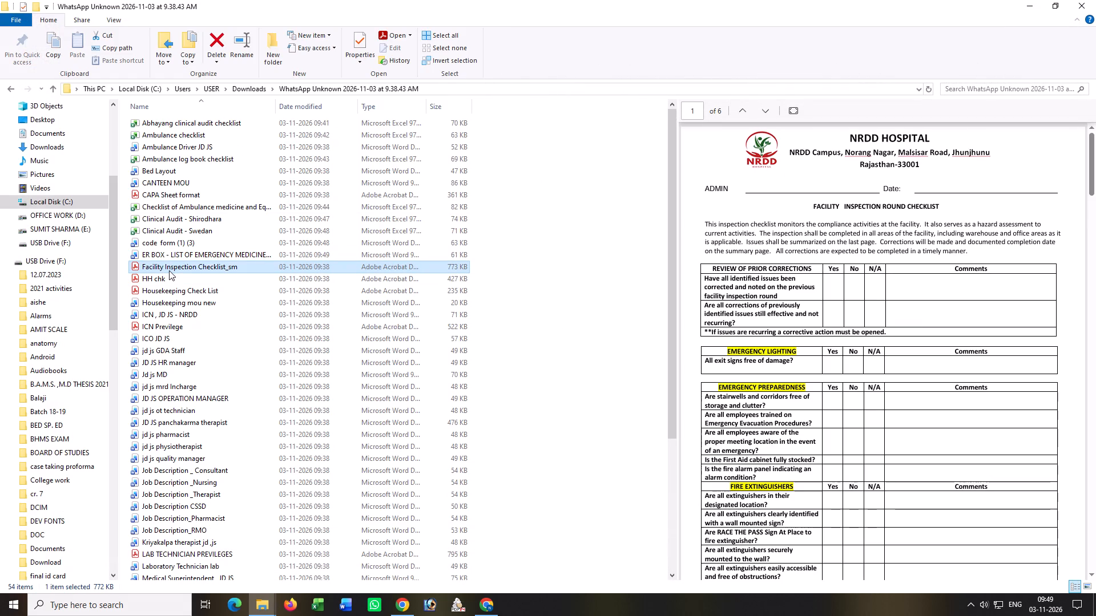
double_click(165, 266)
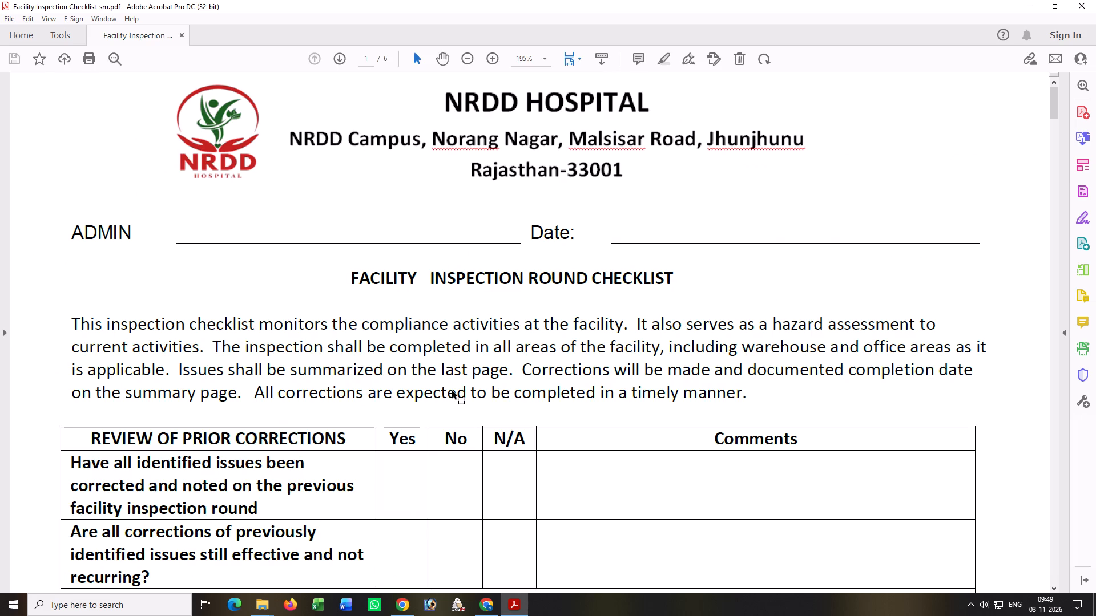
click(1090, 0)
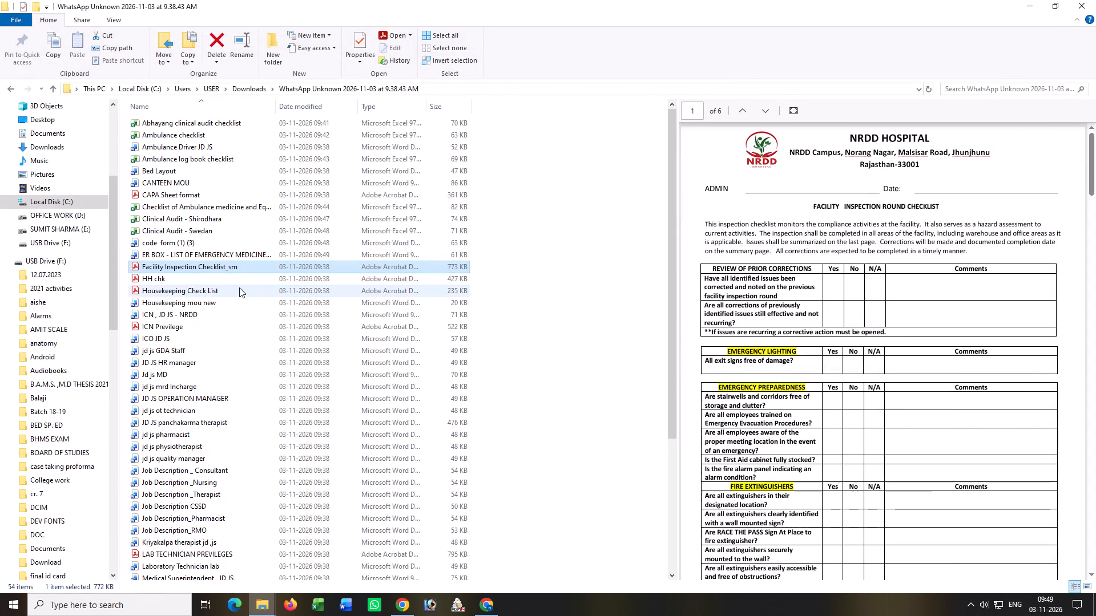
Preview the HH chk PDF in the folder, open it in full and look through its Observation Form.
click(164, 282)
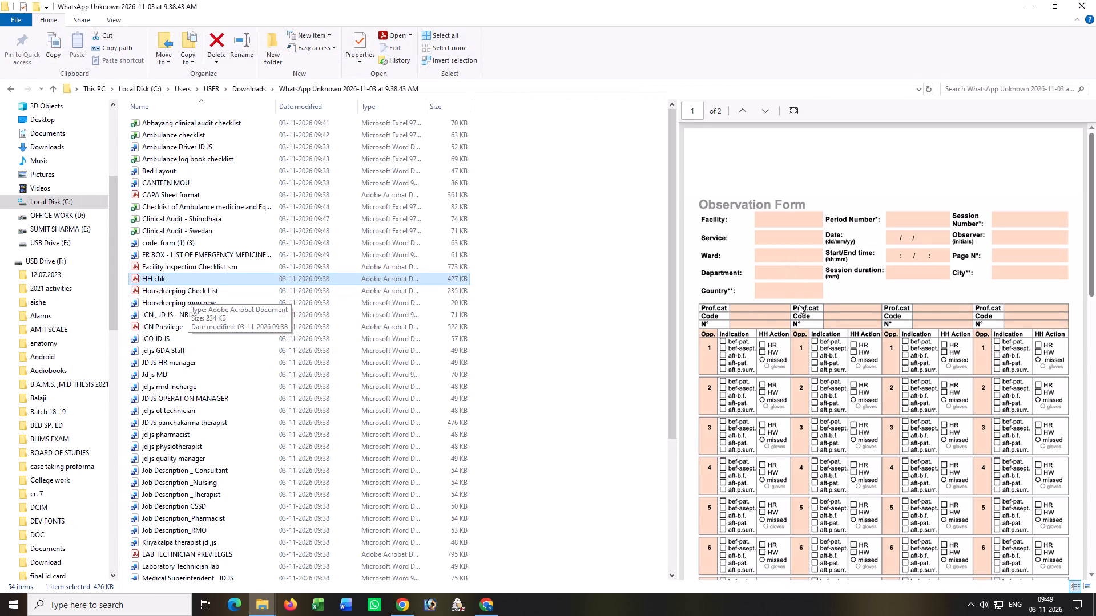
scroll(821, 301, down, 1)
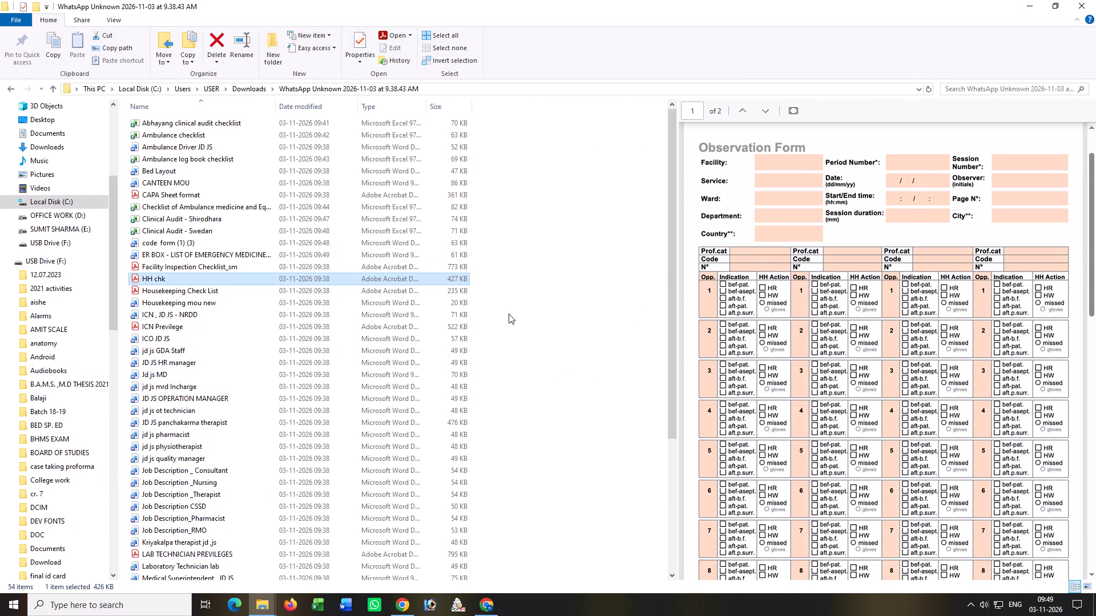
double_click(155, 281)
scroll(325, 375, down, 6)
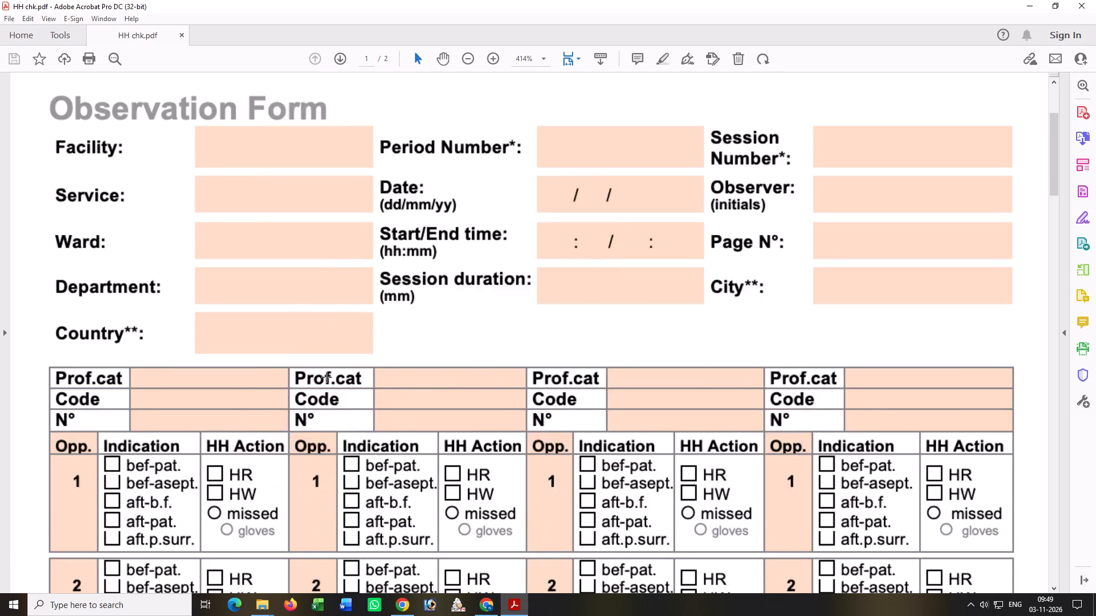
Print all pages of the HH chk observation form on the iR3225 printer with automatic orientation.
scroll(327, 378, down, 4)
key(ctrl+p)
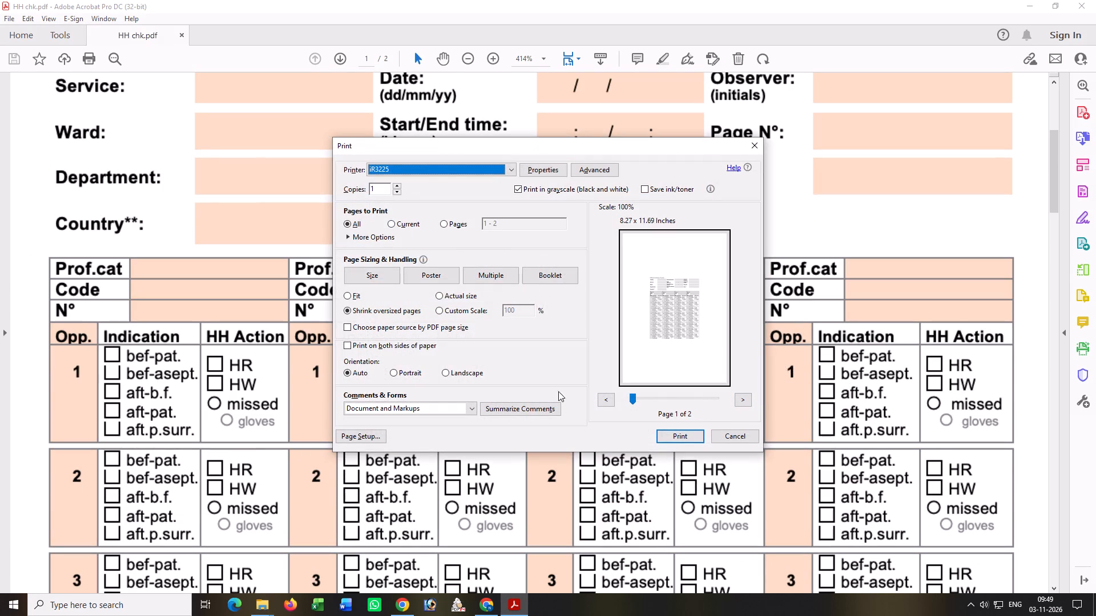
click(445, 374)
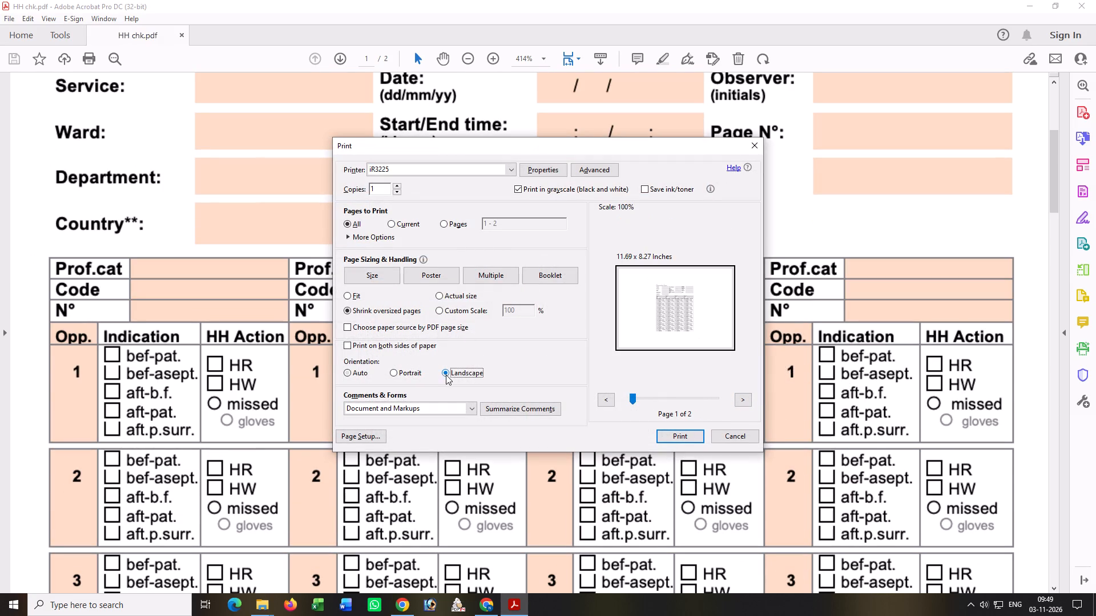
click(350, 370)
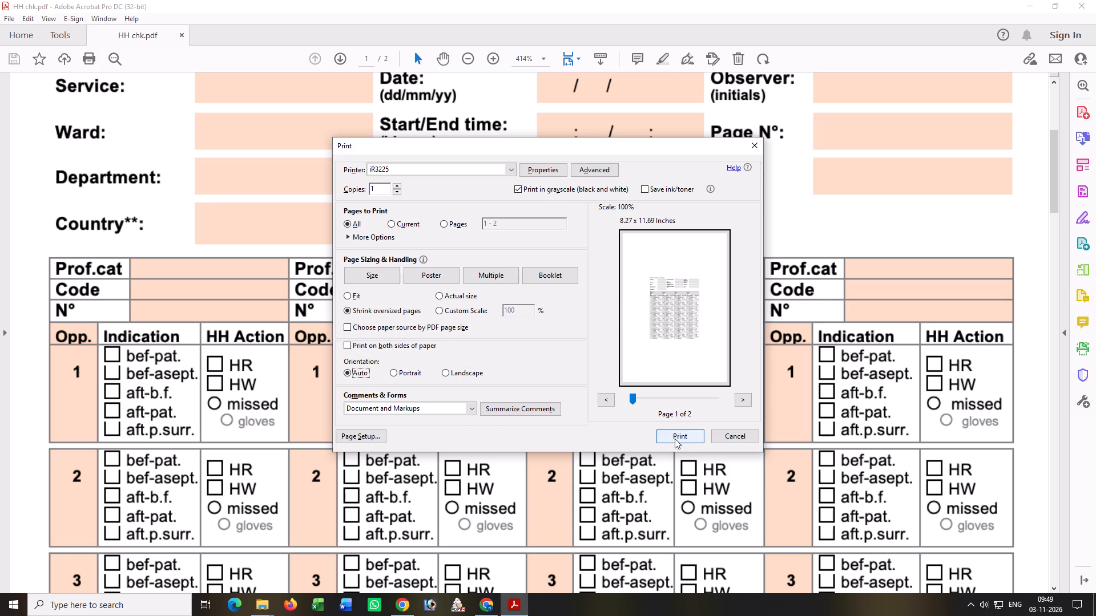
click(673, 436)
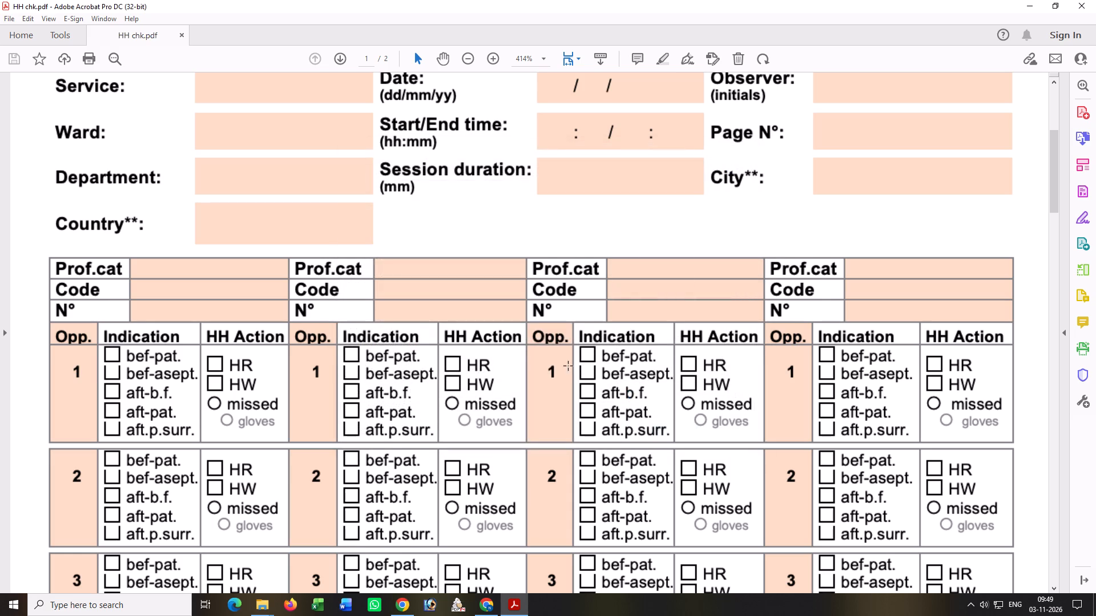
Look through both pages of the HH chk observation form at a reduced zoom and close it.
ctrl+scroll(569, 366, down, 6)
scroll(569, 366, down, 8)
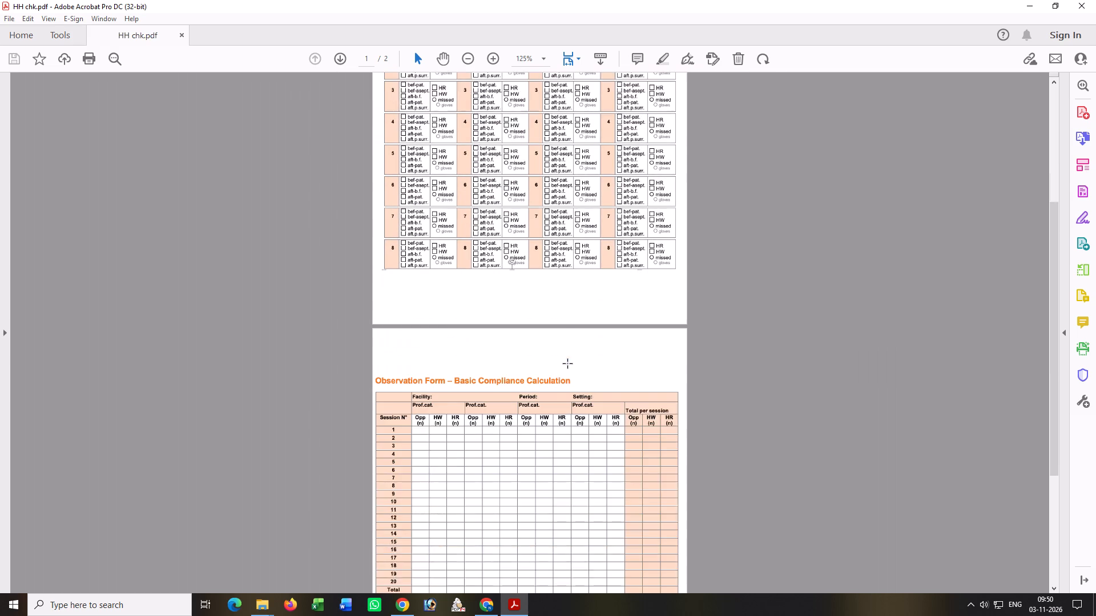
scroll(568, 364, down, 20)
scroll(568, 360, up, 20)
scroll(568, 360, up, 2)
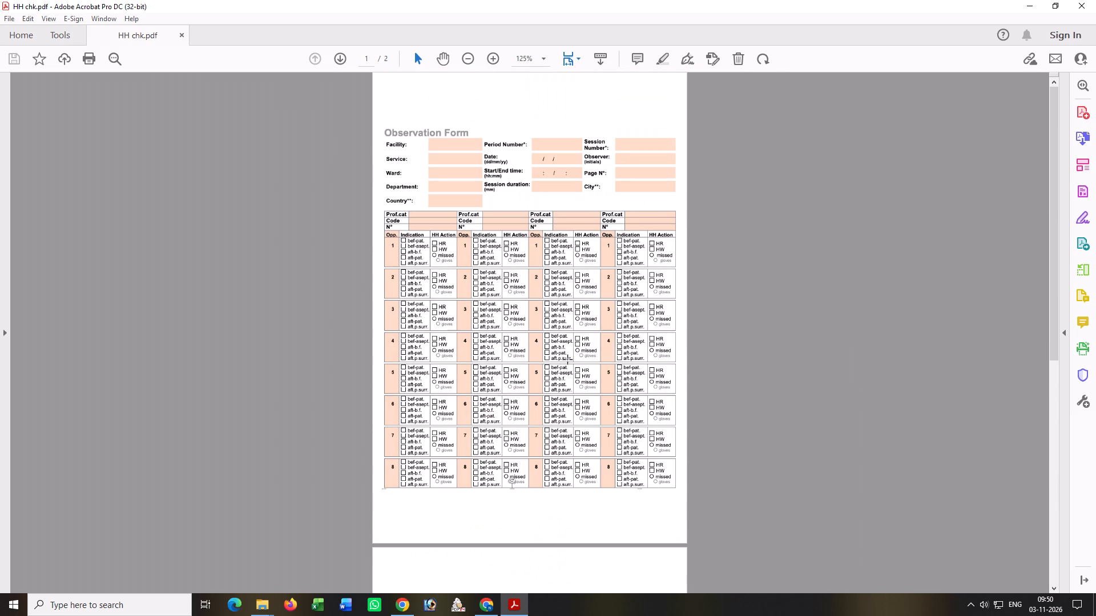
scroll(568, 360, up, 6)
click(1088, 0)
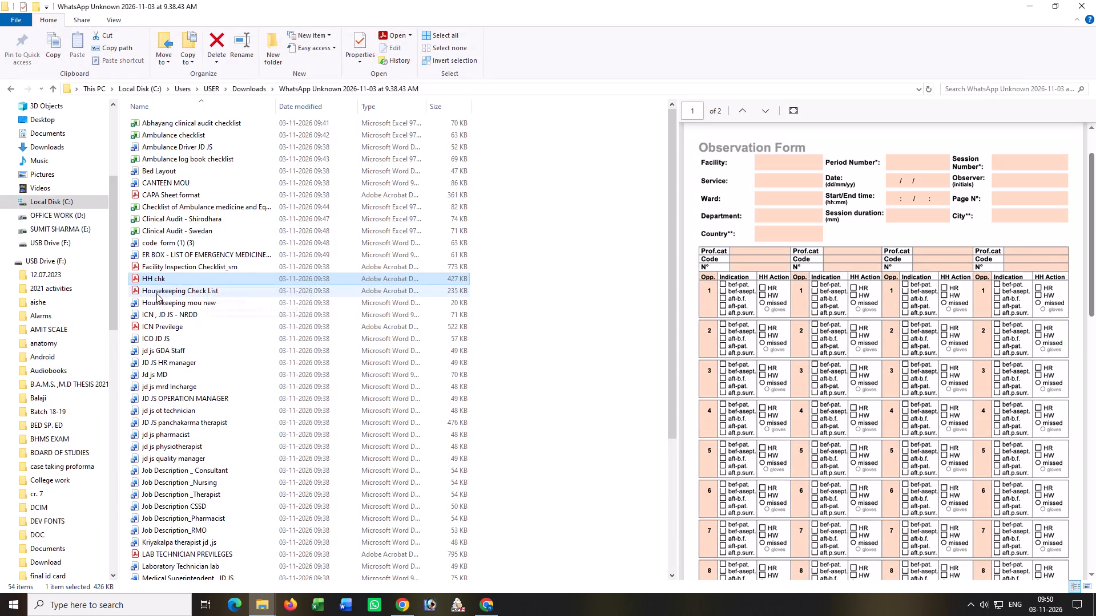
Preview the Housekeeping Check List and Housekeeping mou new files in the folder and open ICN , JD JS - NRDD.
click(156, 293)
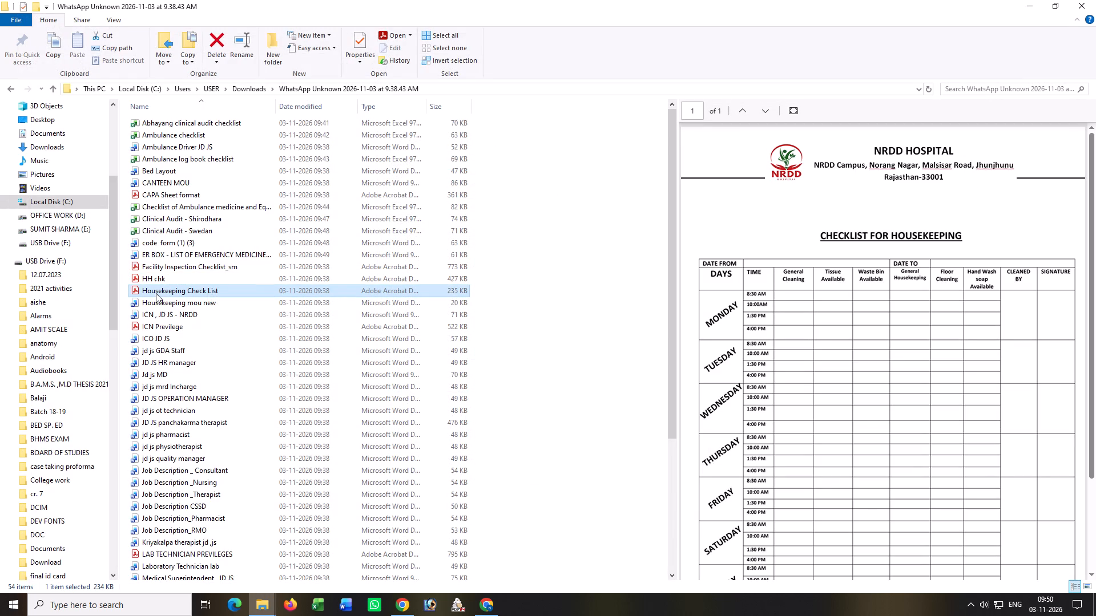
click(156, 293)
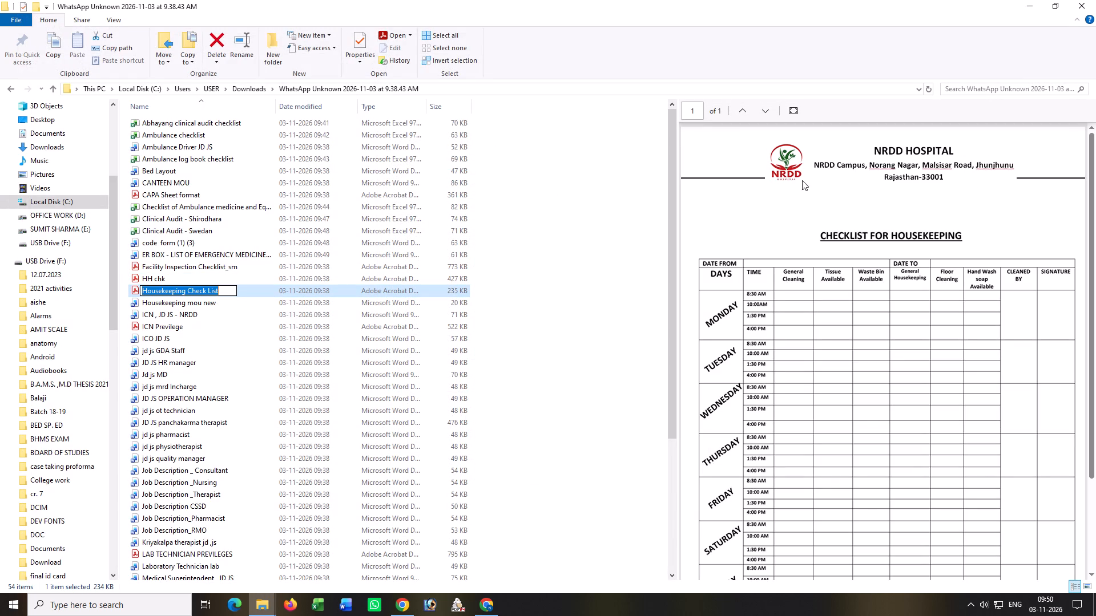
click(170, 305)
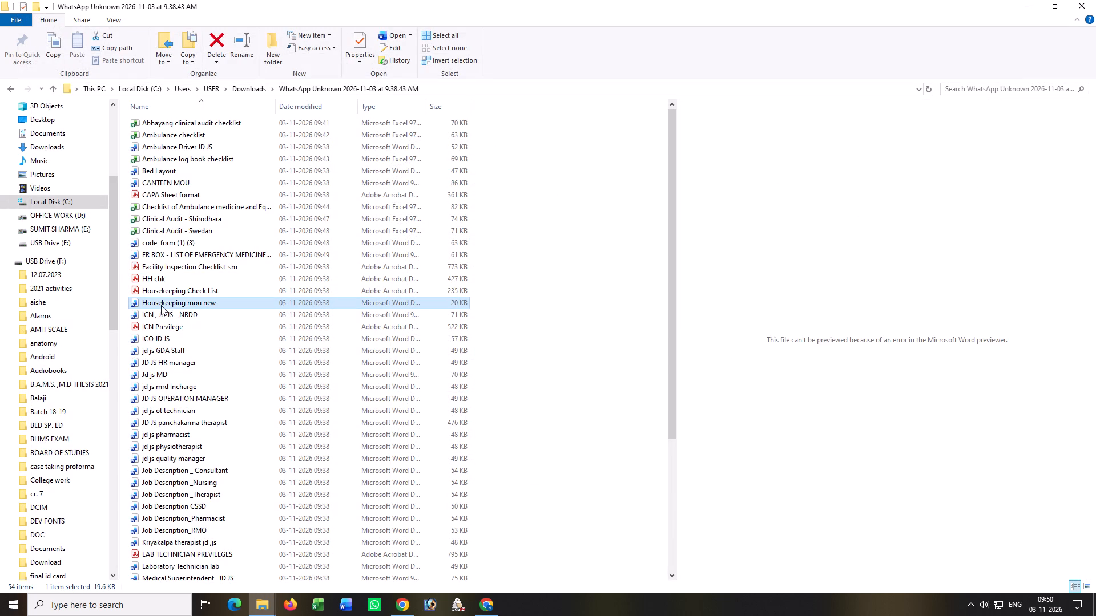
double_click(154, 315)
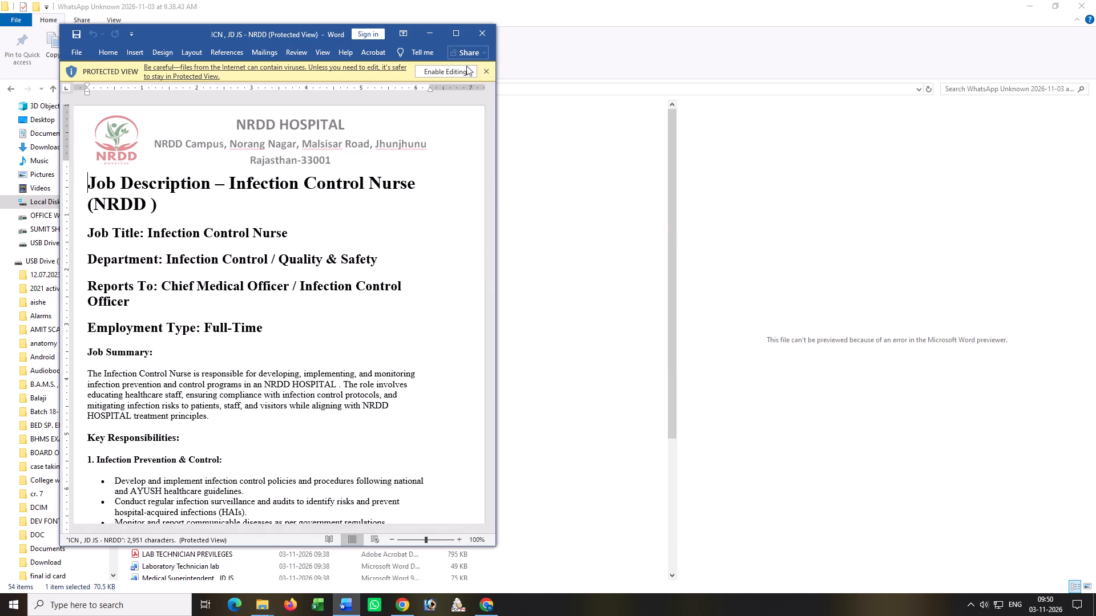
Close the ICN , JD JS - NRDD document and preview the LAB TECHNICIAN PREVILEGES file in the folder.
click(483, 34)
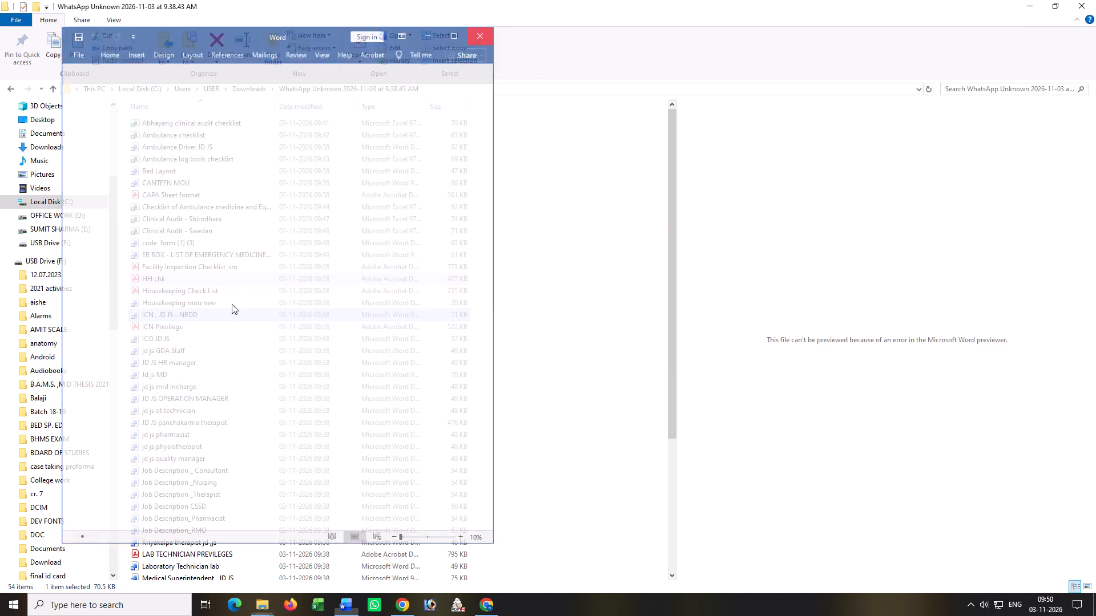
scroll(155, 401, down, 1)
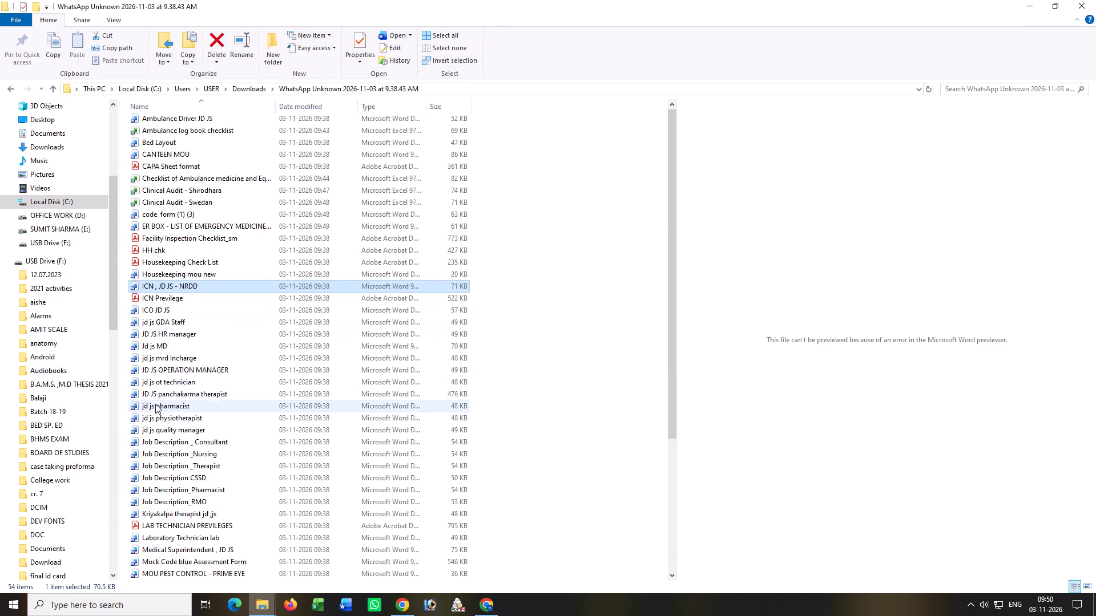
scroll(155, 404, down, 1)
scroll(171, 491, down, 1)
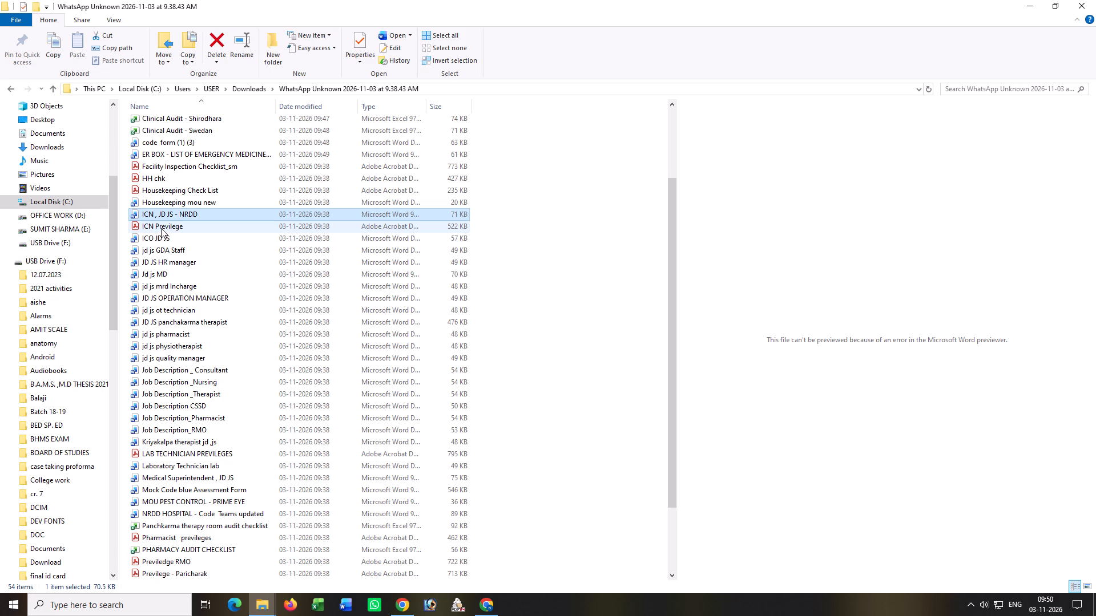
scroll(154, 465, down, 3)
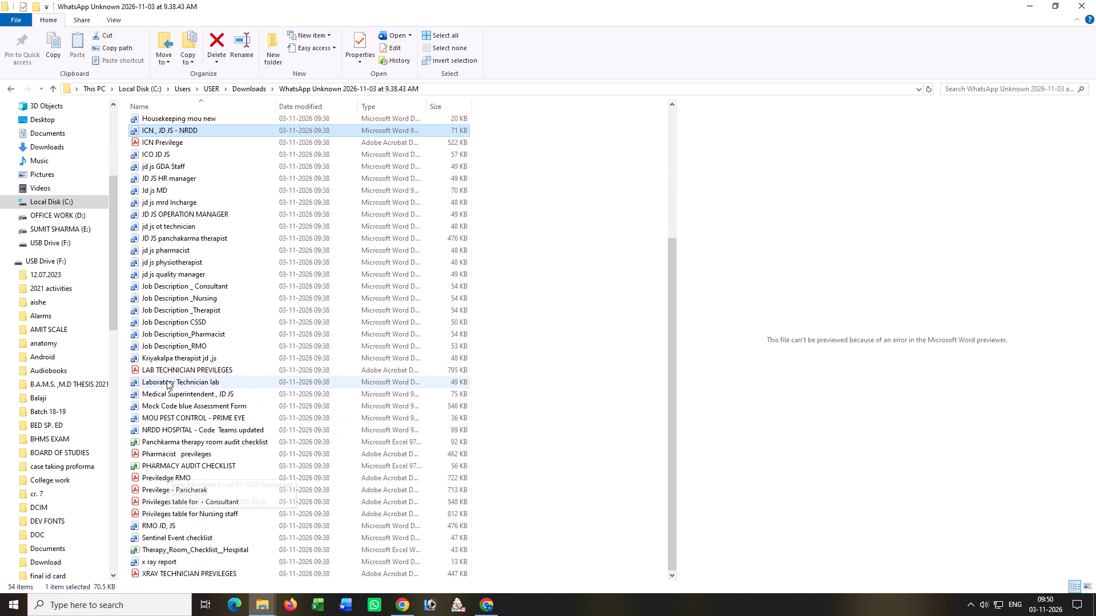
click(160, 371)
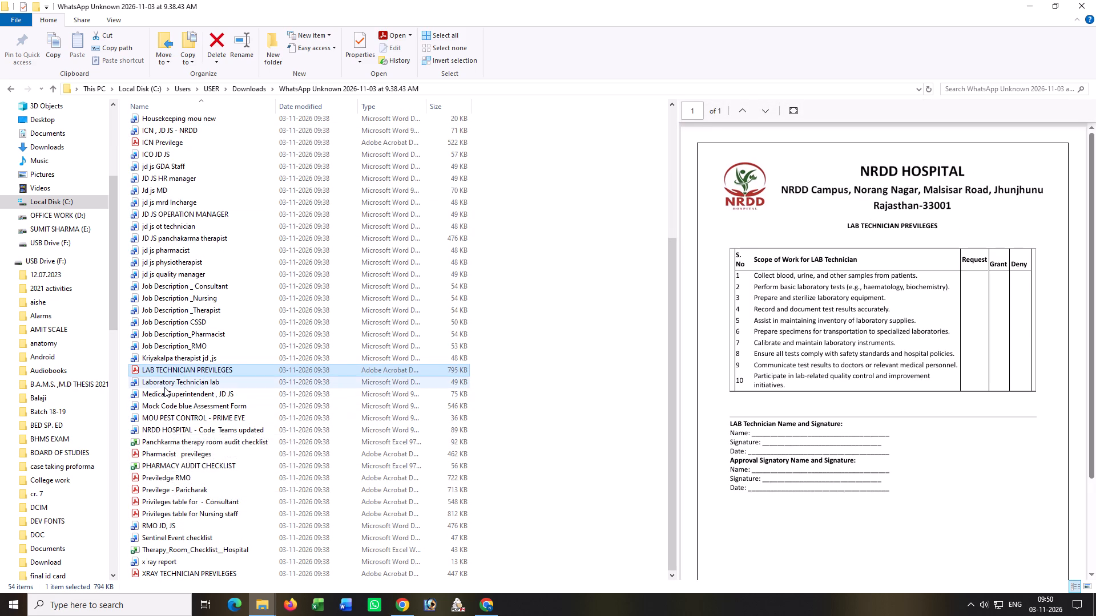
Open the Laboratory Technician lab document and look through its letterhead and key responsibilities.
click(164, 387)
double_click(165, 387)
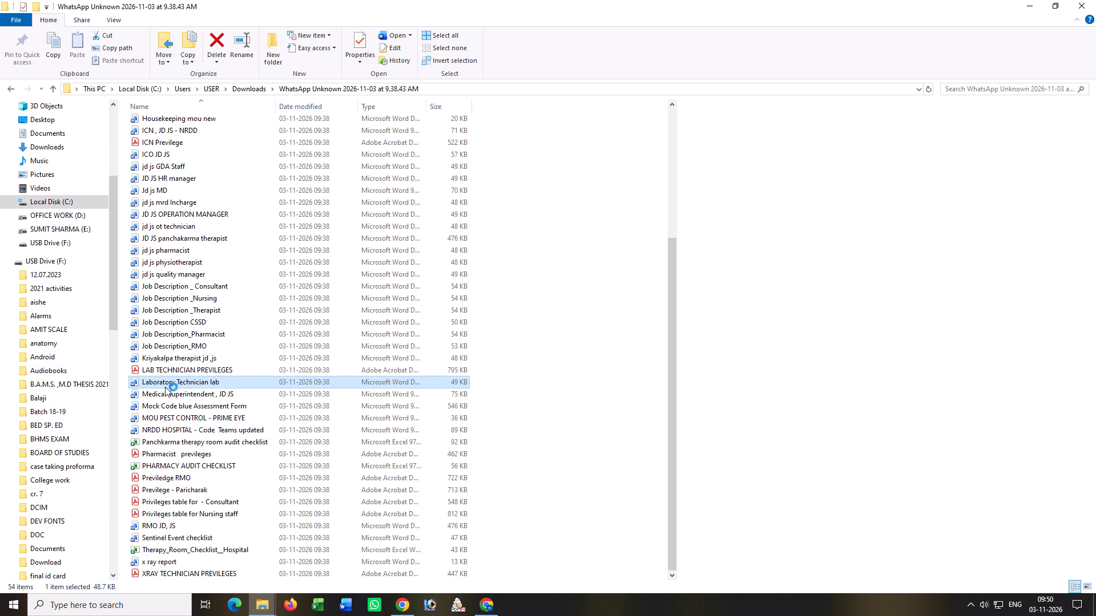
click(344, 603)
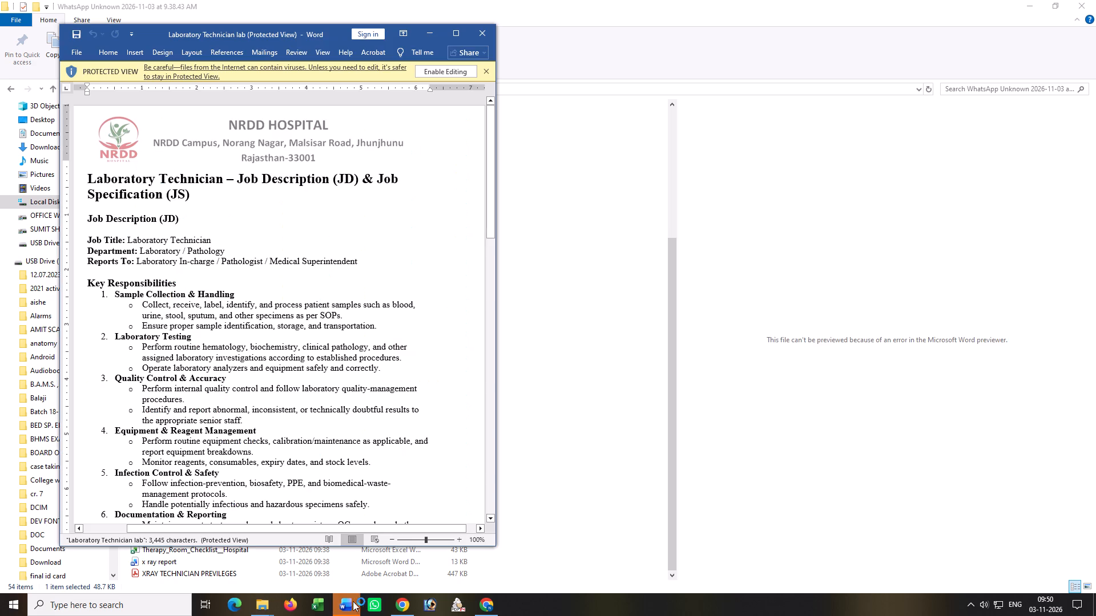
scroll(260, 350, down, 6)
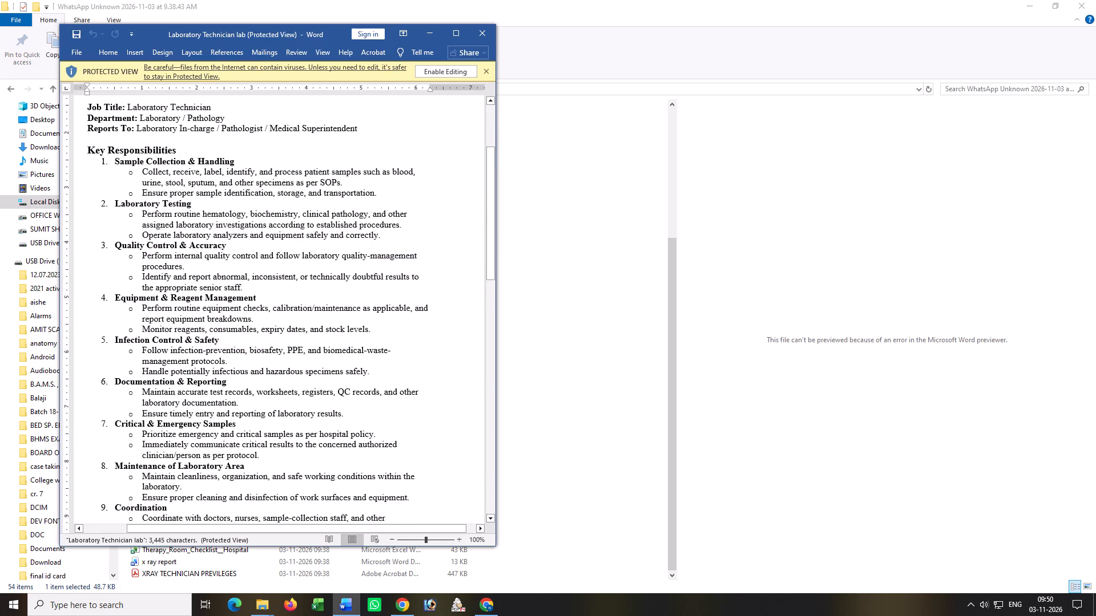
Look over the open Laboratory Technician lab document and close it.
scroll(260, 350, down, 3)
scroll(270, 347, up, 6)
click(478, 31)
Open the Panchkarma therapy room audit checklist workbook from the folder, enable editing and look over its rows.
scroll(206, 437, down, 1)
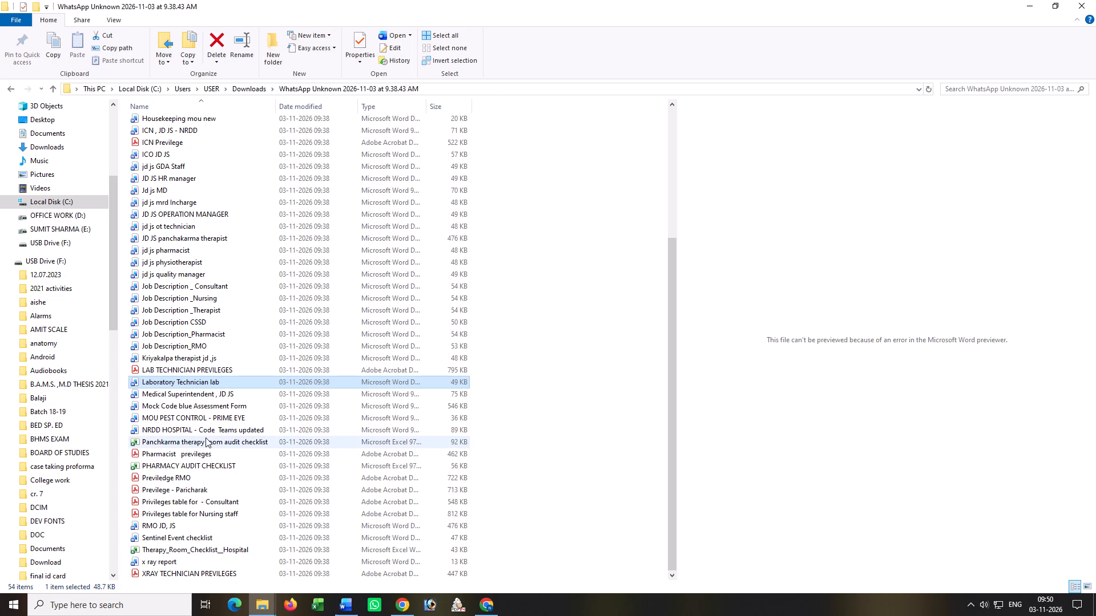
scroll(174, 417, down, 2)
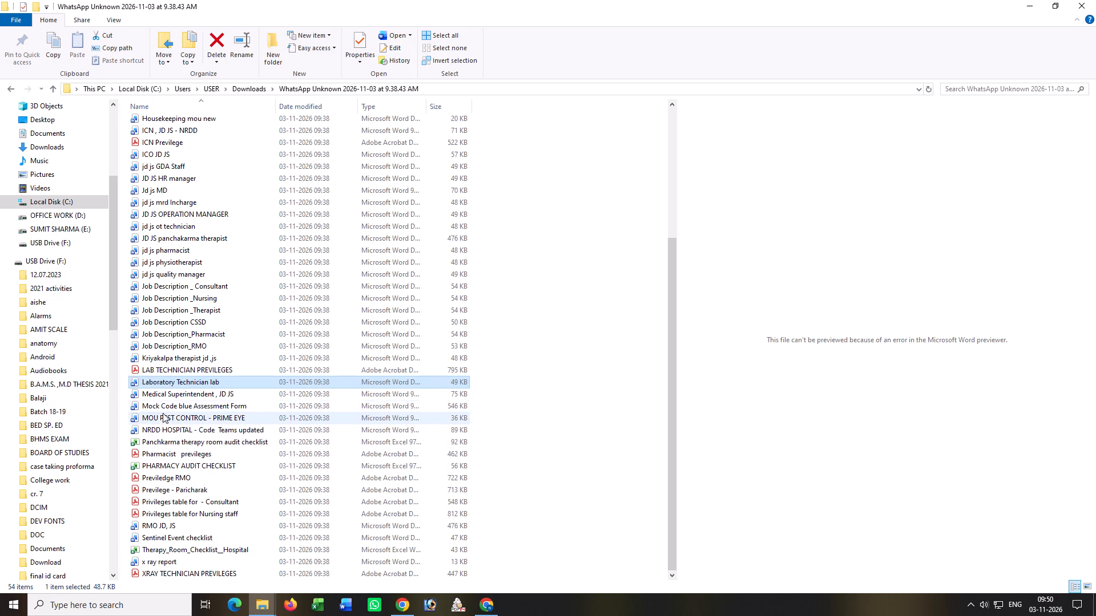
double_click(184, 443)
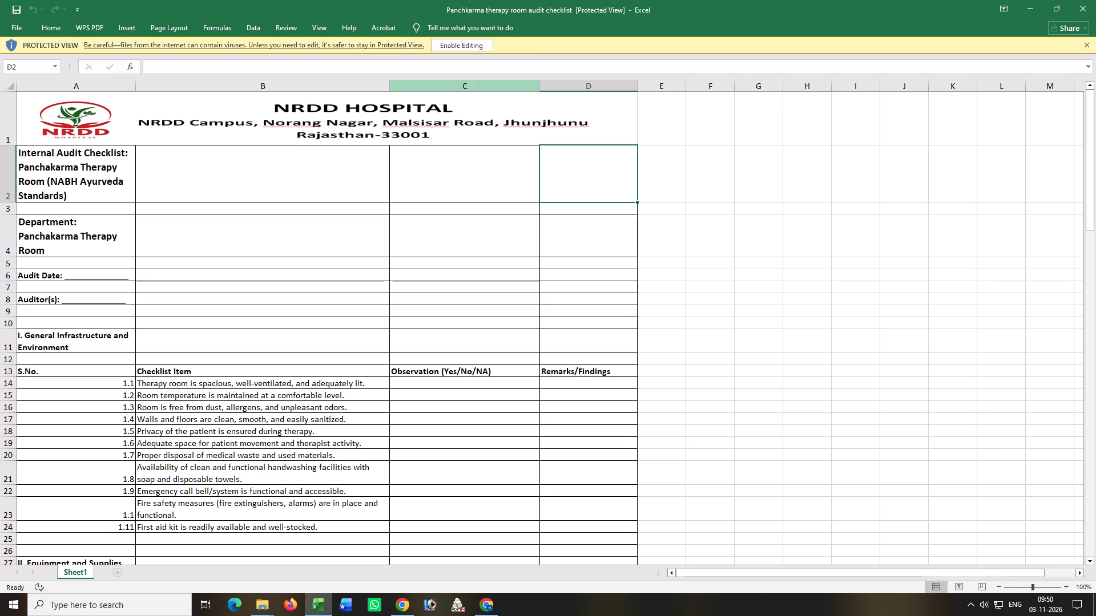
click(462, 44)
scroll(55, 414, down, 4)
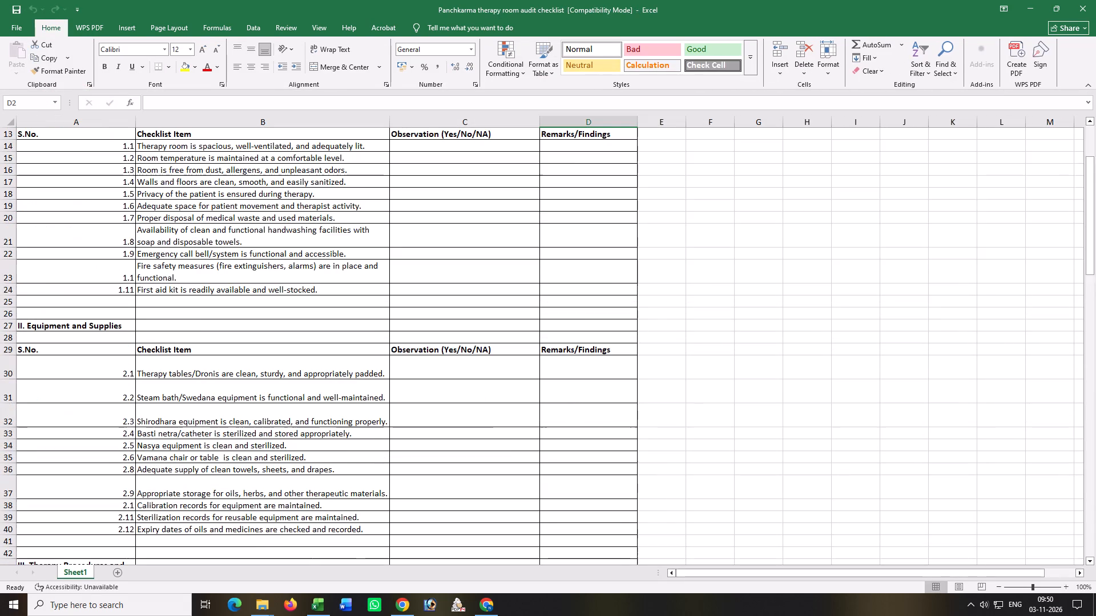
scroll(80, 429, up, 9)
Merge the department heading across A4:B4 with left alignment, and merge and center the audit checklist title across A2:B2.
drag(45, 277, 202, 276)
click(324, 69)
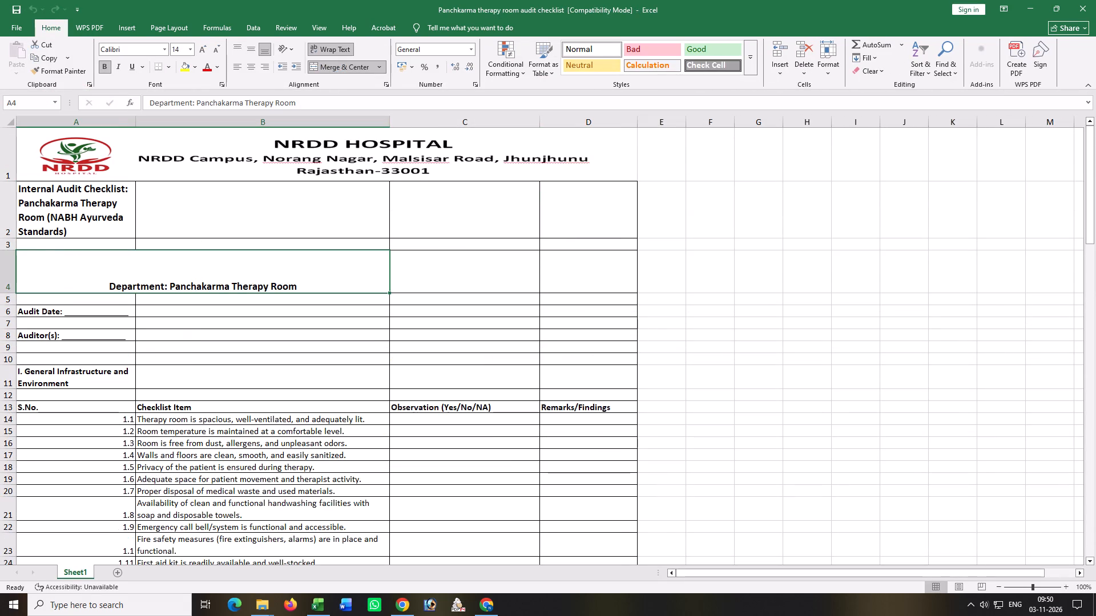
click(240, 67)
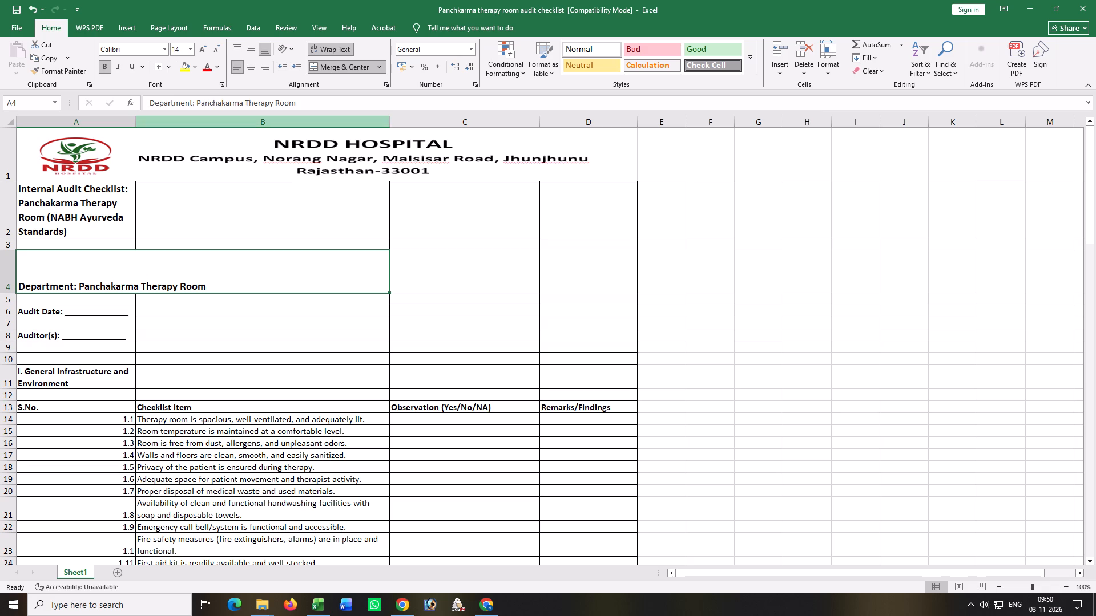
drag(86, 217, 231, 211)
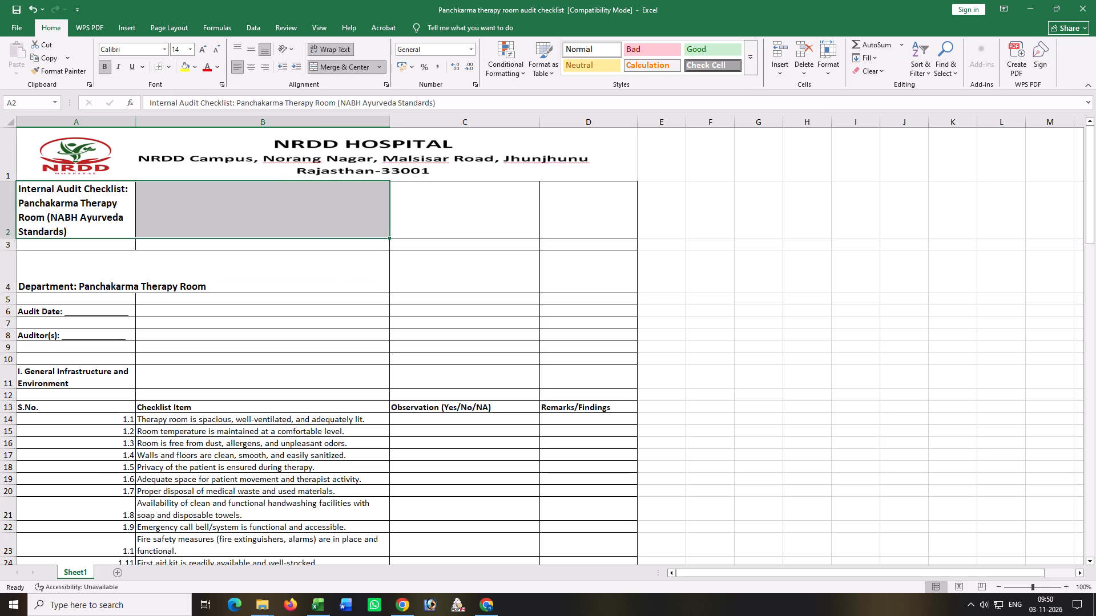
click(332, 67)
click(213, 273)
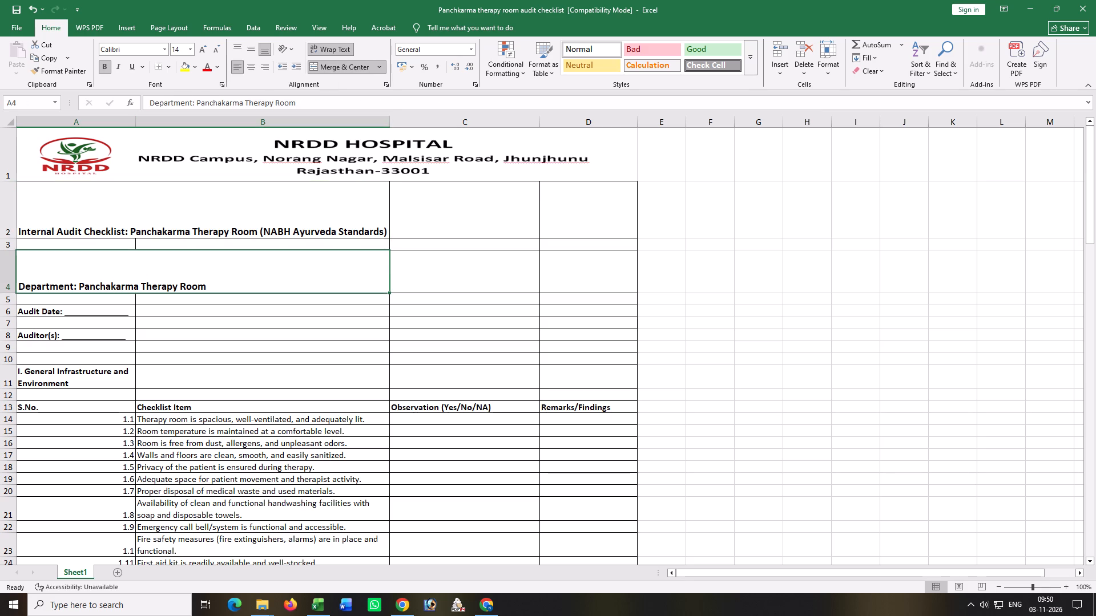
Narrow column B, holding the checklist items, to about half its width.
drag(392, 116, 190, 149)
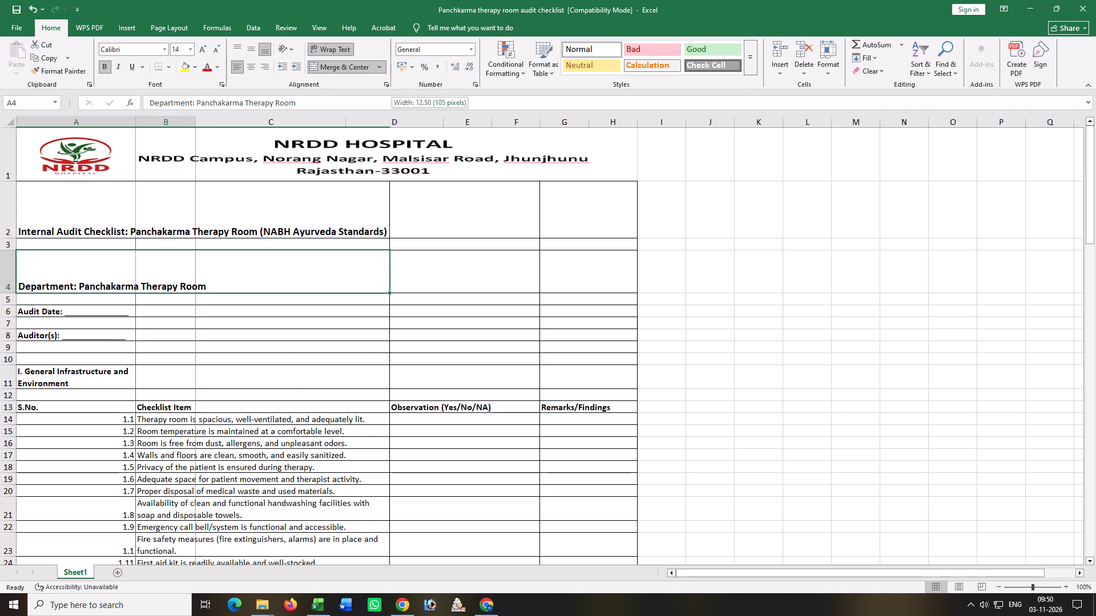
drag(190, 149, 183, 149)
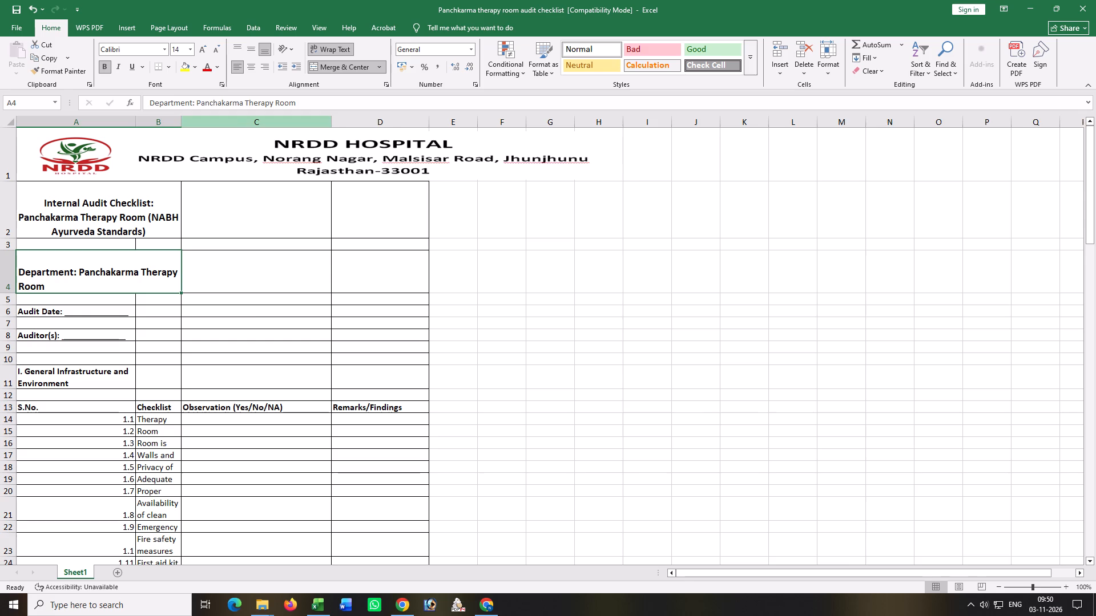
drag(184, 122, 262, 127)
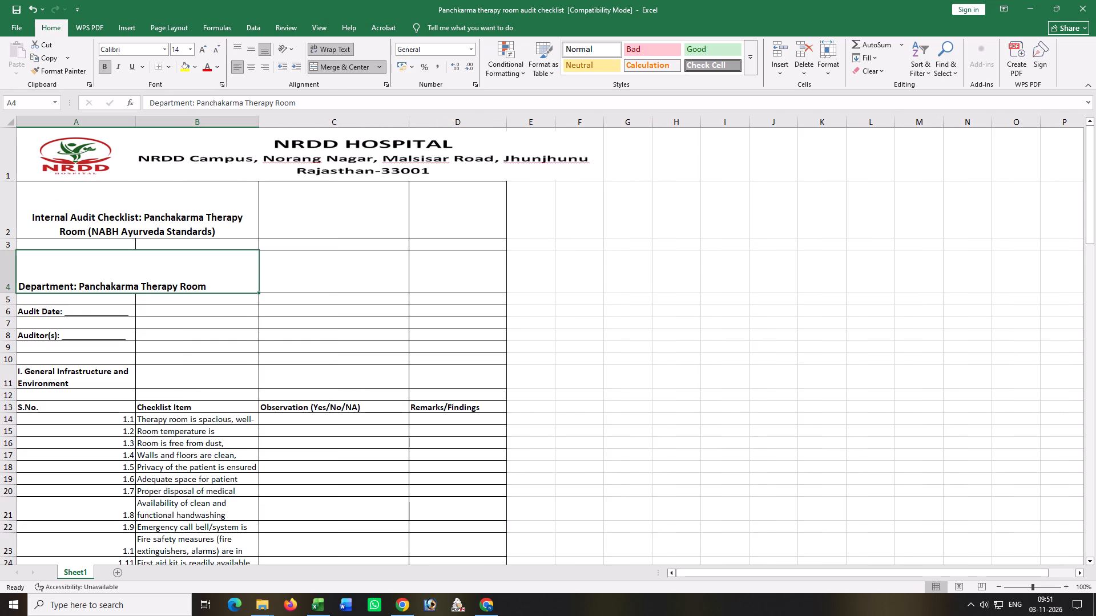
Narrow the S.No. column A to under half its width and widen column B to fit most of the checklist items.
drag(136, 124, 67, 131)
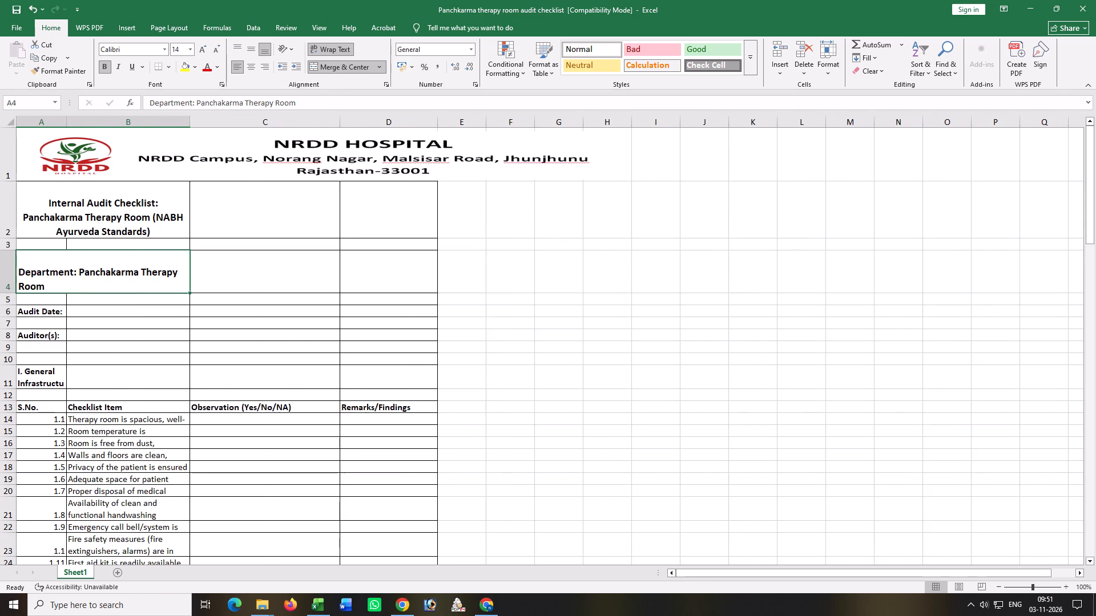
drag(191, 121, 209, 125)
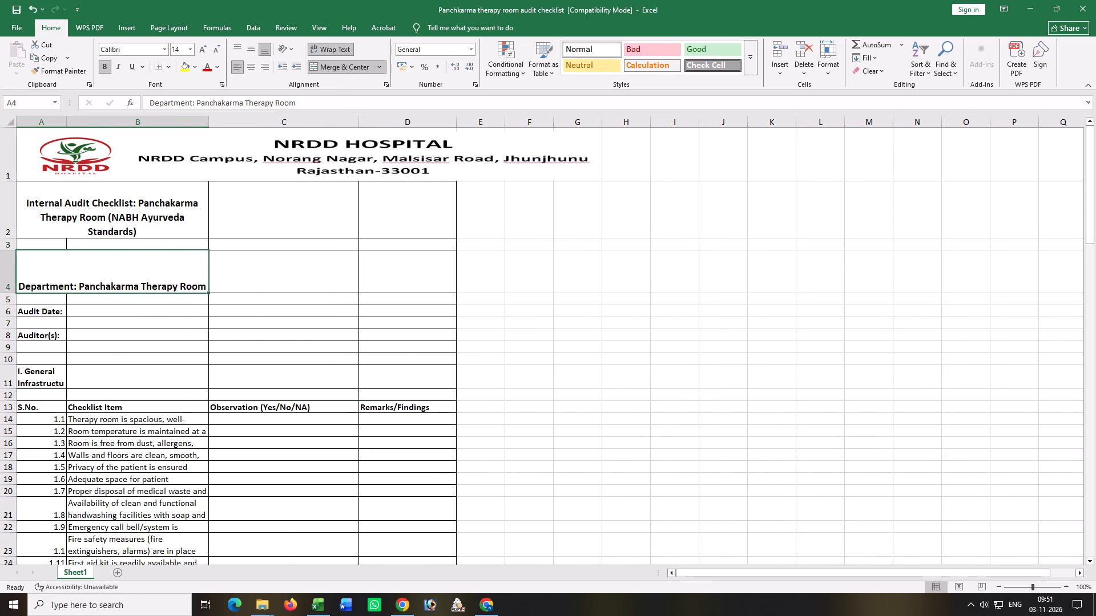
drag(209, 125, 231, 131)
drag(231, 131, 264, 132)
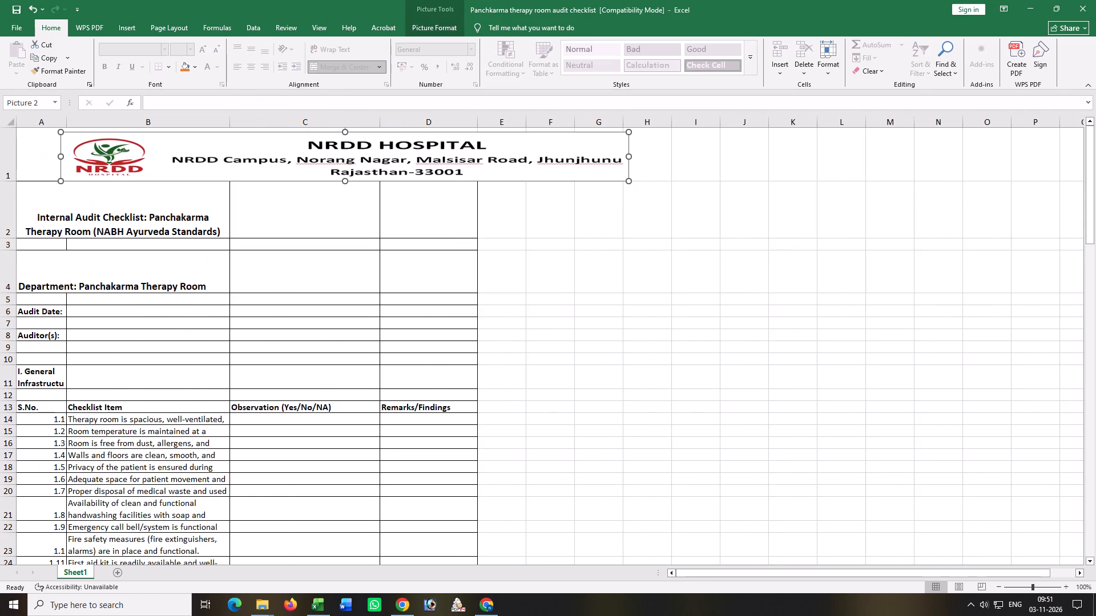
drag(231, 122, 285, 123)
Delete the stretched letterhead picture and try to paste a replacement in the empty area beside the table.
click(412, 155)
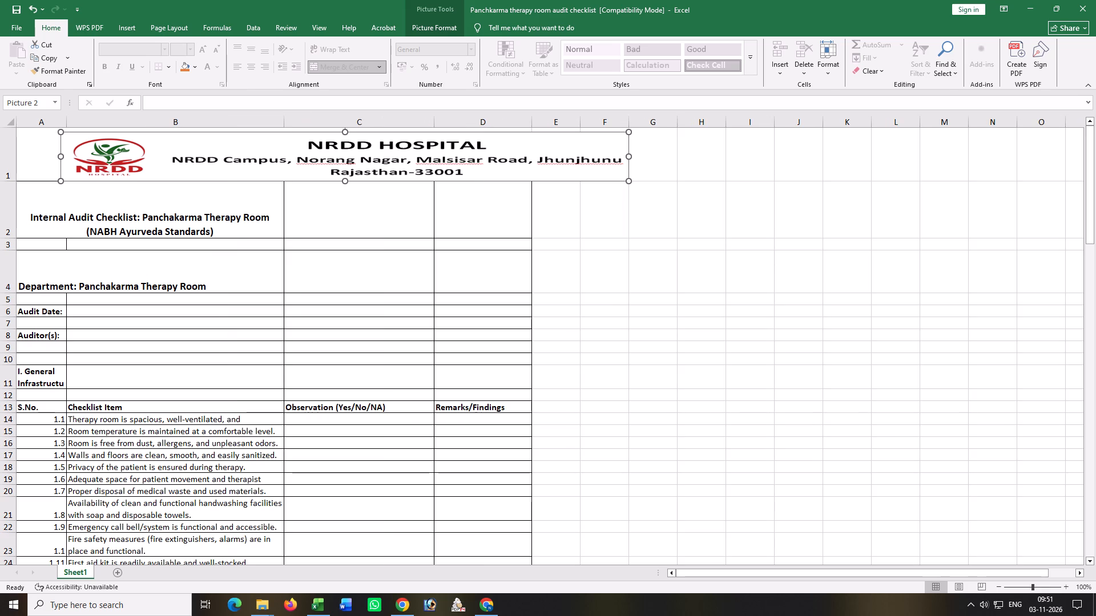
key(Delete)
key(ctrl+v)
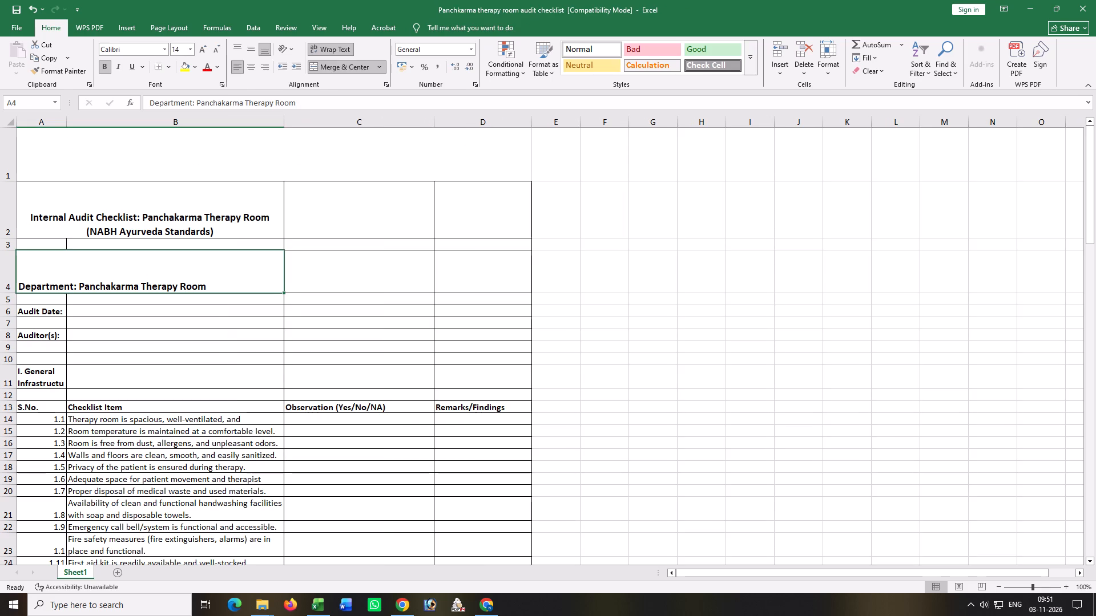
click(713, 366)
key(ctrl+v)
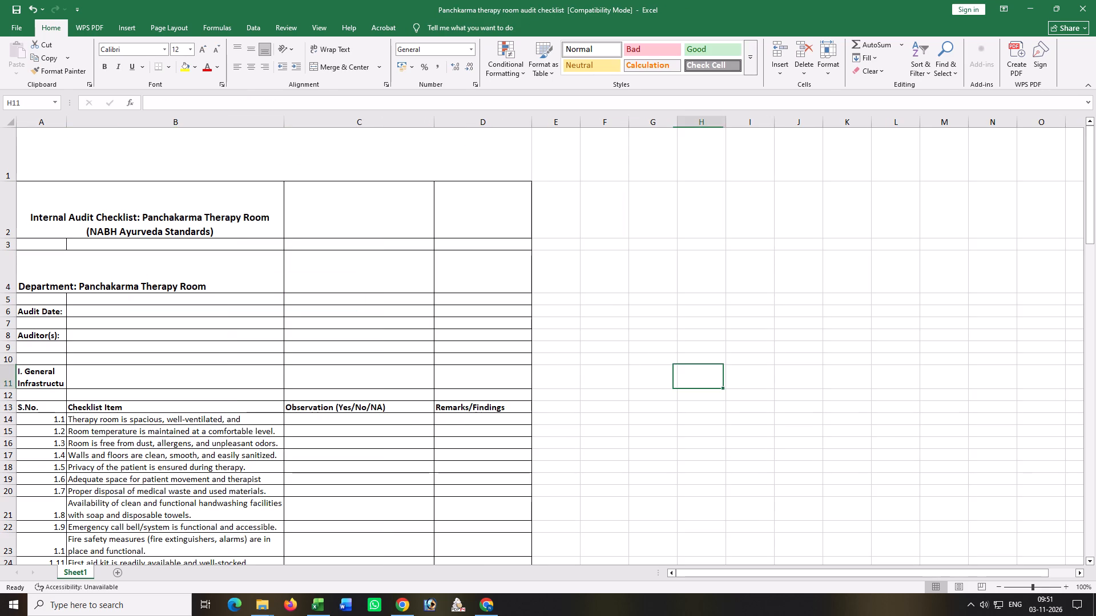
Switch to Word, open the recent Ambulance Driver JD JS document, and copy its header letterhead picture into the checklist sheet.
click(349, 604)
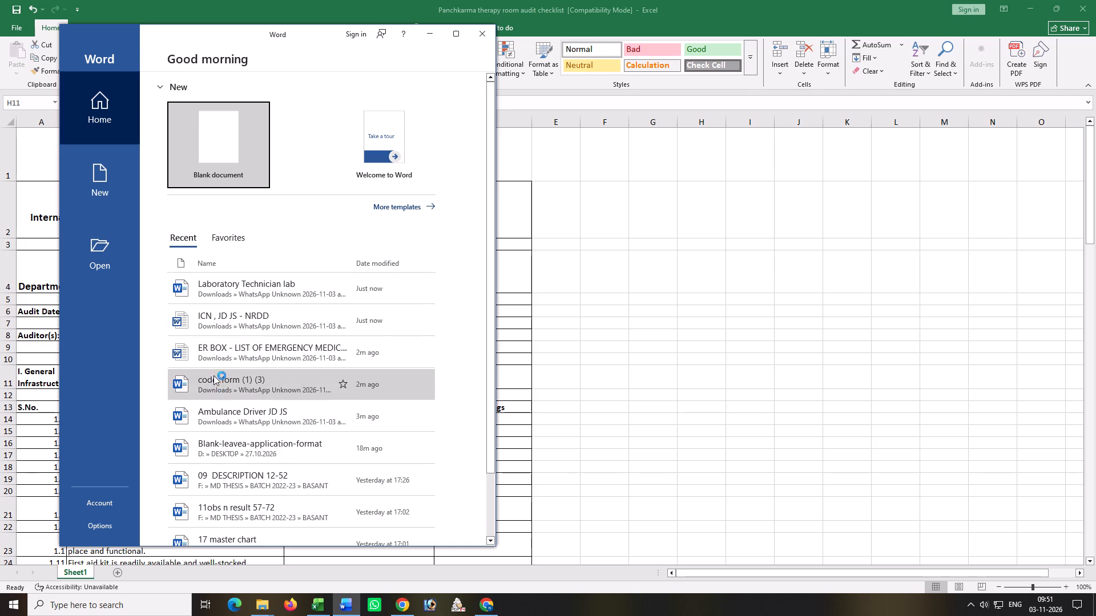
click(220, 417)
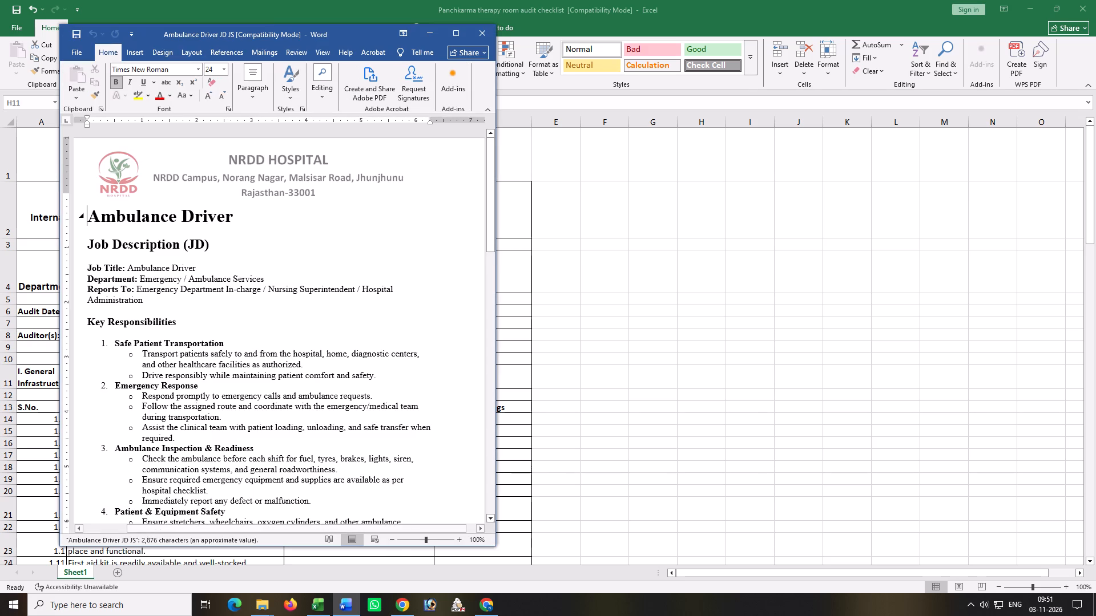
double_click(214, 180)
click(259, 171)
key(ctrl+c)
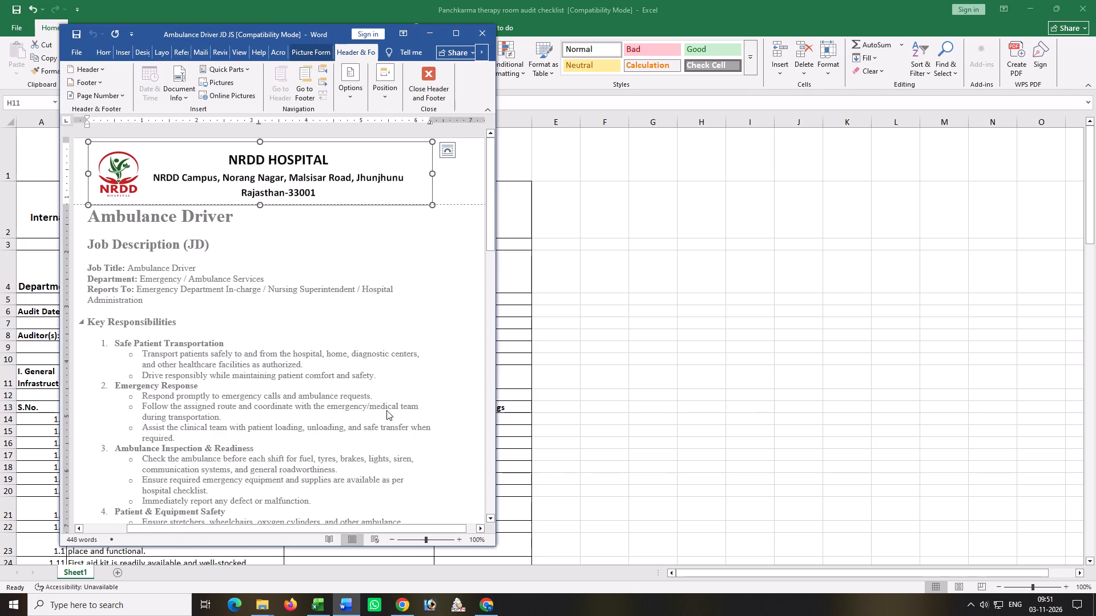
click(653, 410)
key(ctrl+v)
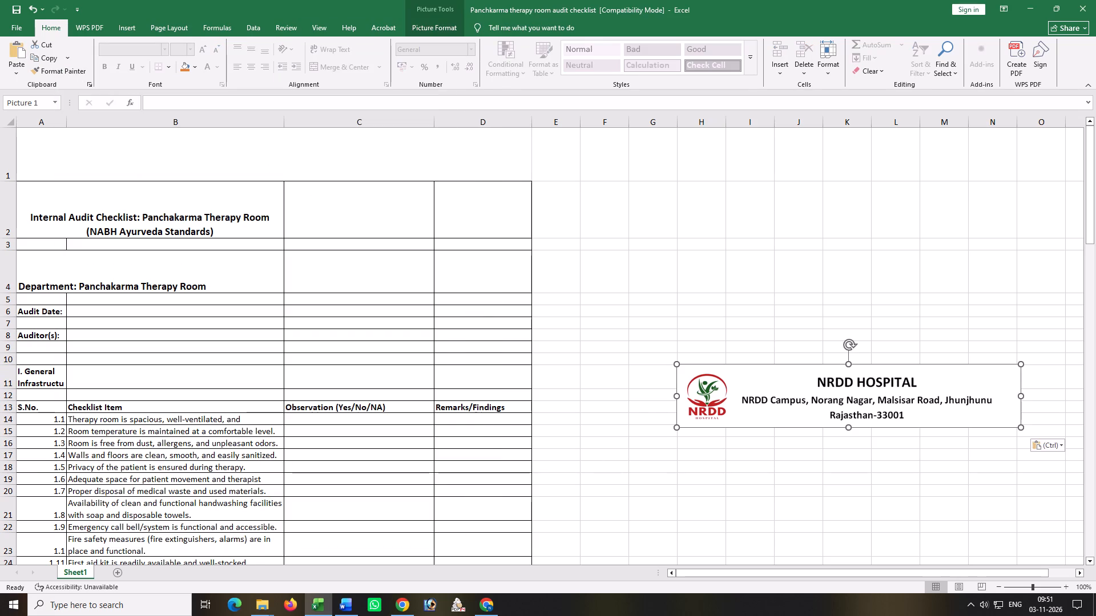
Fit the new letterhead across row 1 up to column D, stretching it wider, making row 1 taller and row 2 shorter.
drag(796, 414, 168, 145)
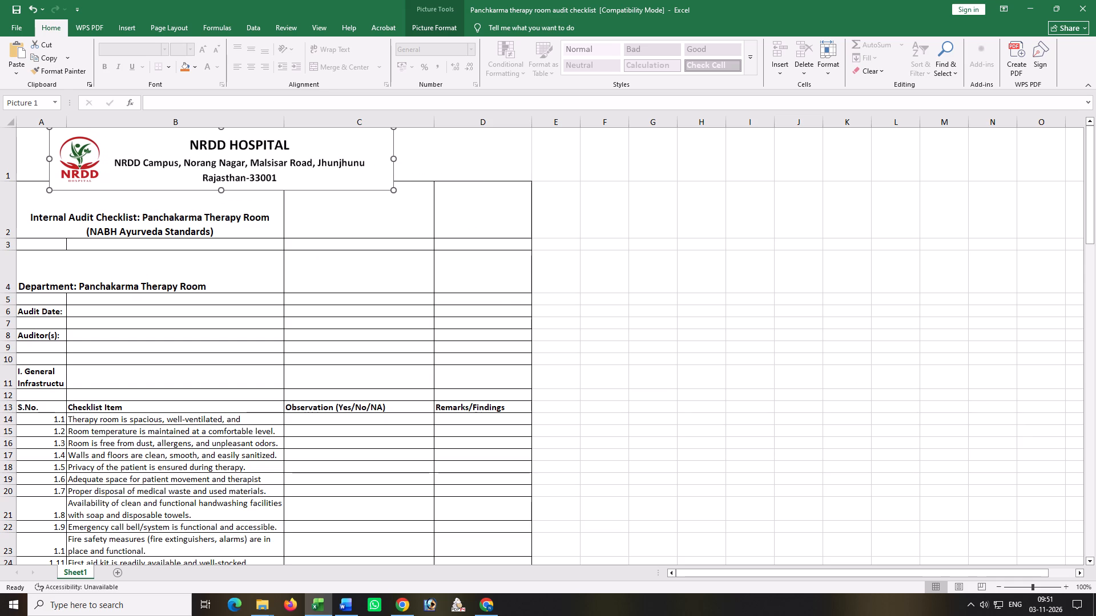
drag(10, 182, 8, 200)
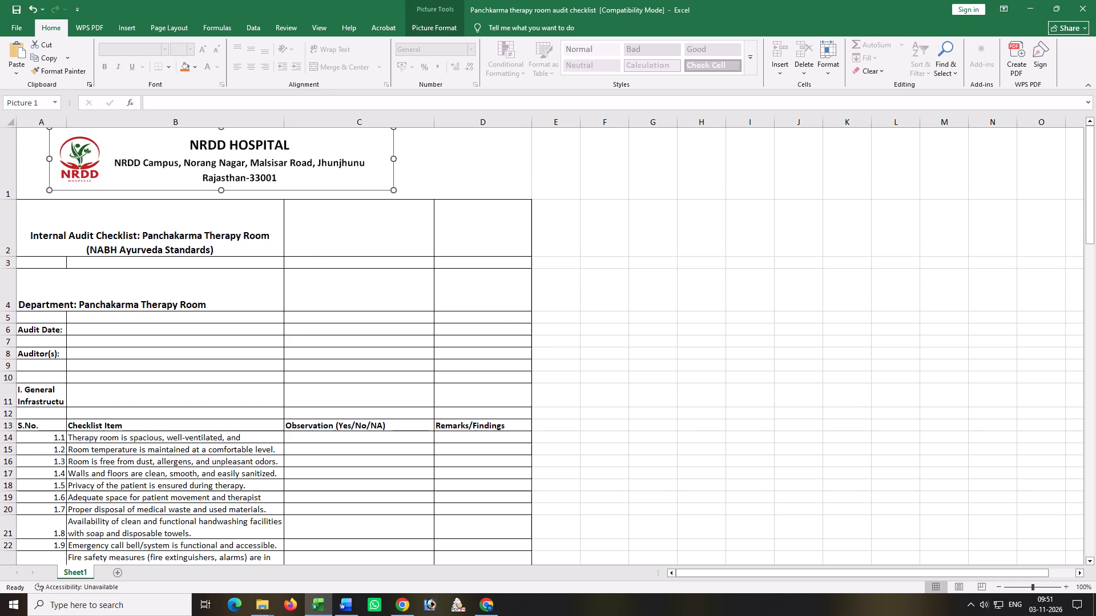
drag(10, 256, 9, 234)
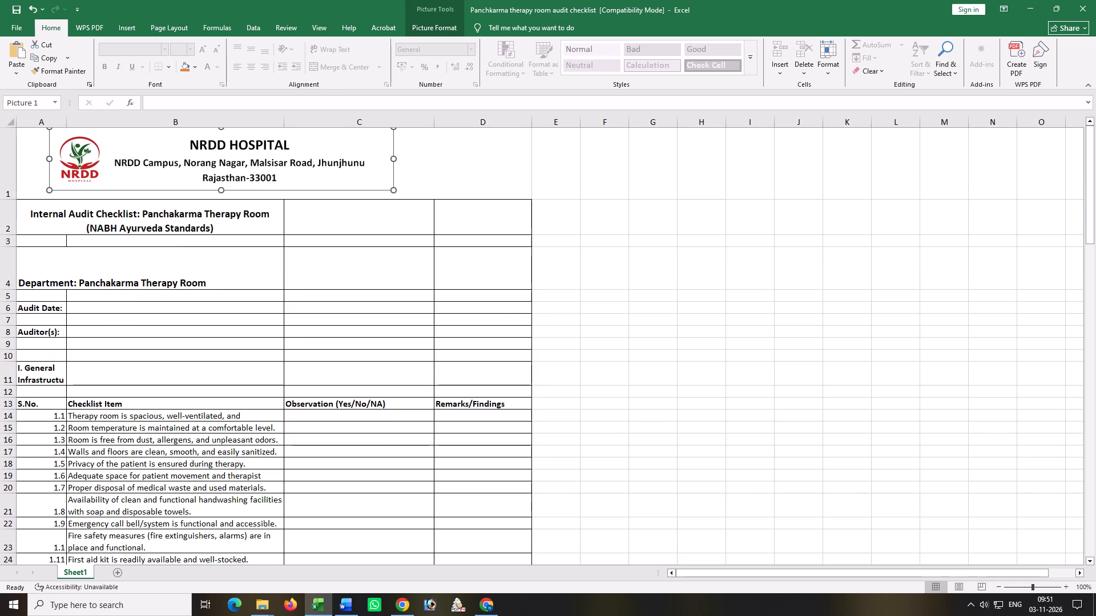
drag(391, 160, 484, 163)
drag(146, 165, 141, 166)
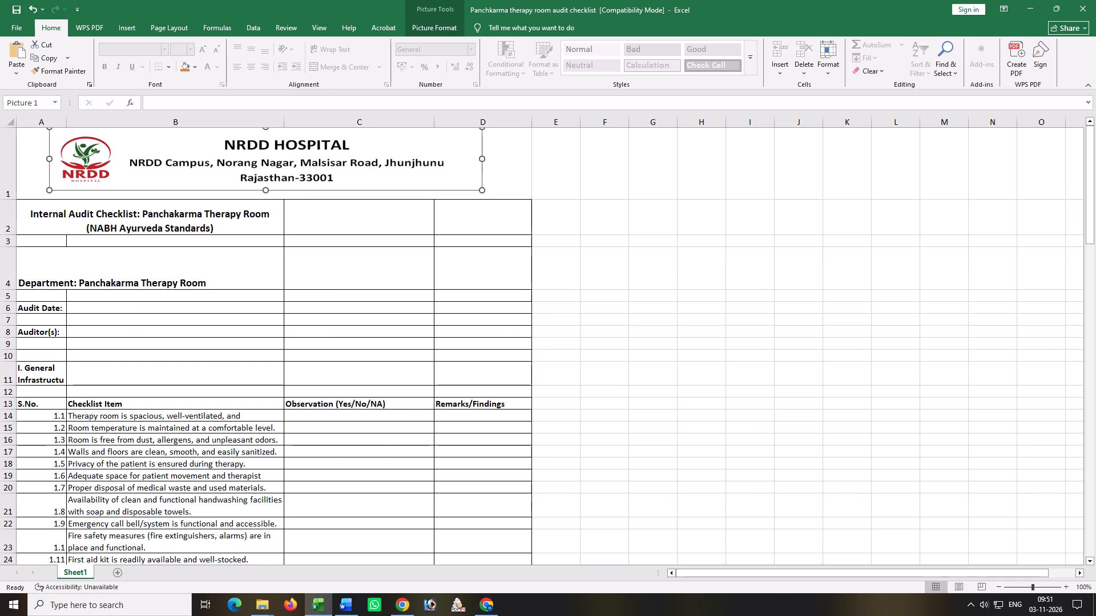
drag(141, 166, 135, 169)
Narrow column C so it just fits the Observation (Yes/No/NA) heading.
click(384, 286)
scroll(459, 377, down, 5)
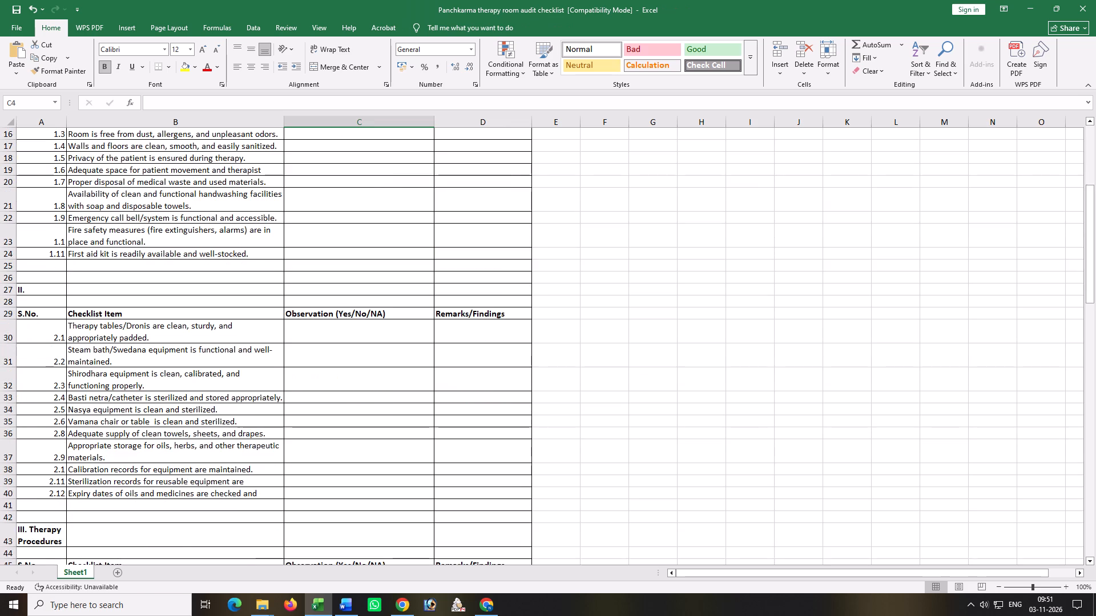
scroll(437, 175, up, 1)
drag(433, 120, 389, 125)
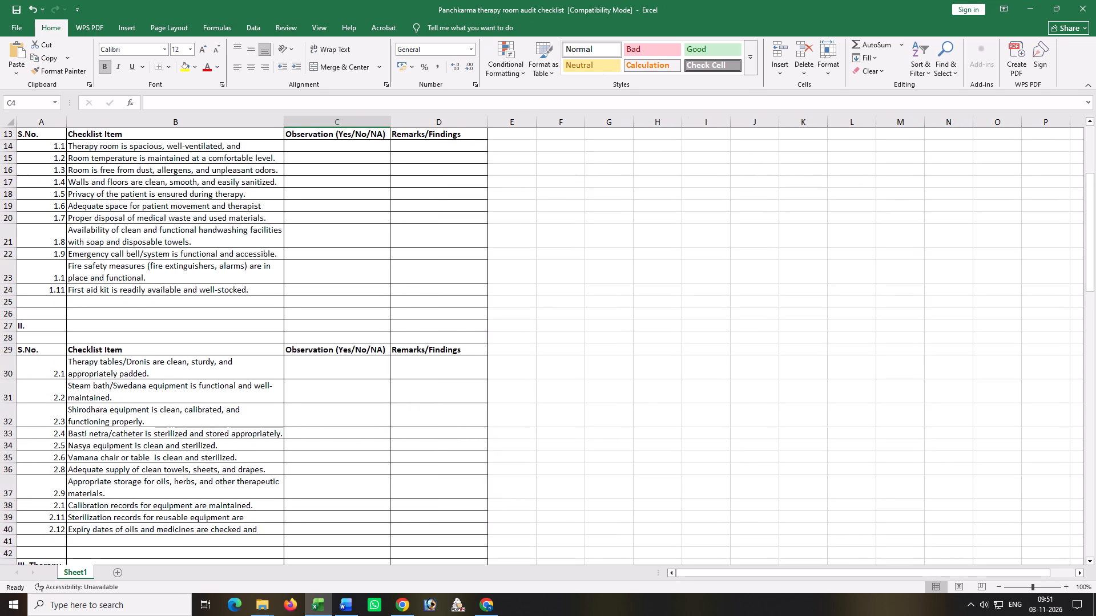
Merge the Audit Date line across A6:B6 and the Auditor(s) line across A8:B8, both left-aligned.
click(83, 275)
scroll(118, 386, down, 19)
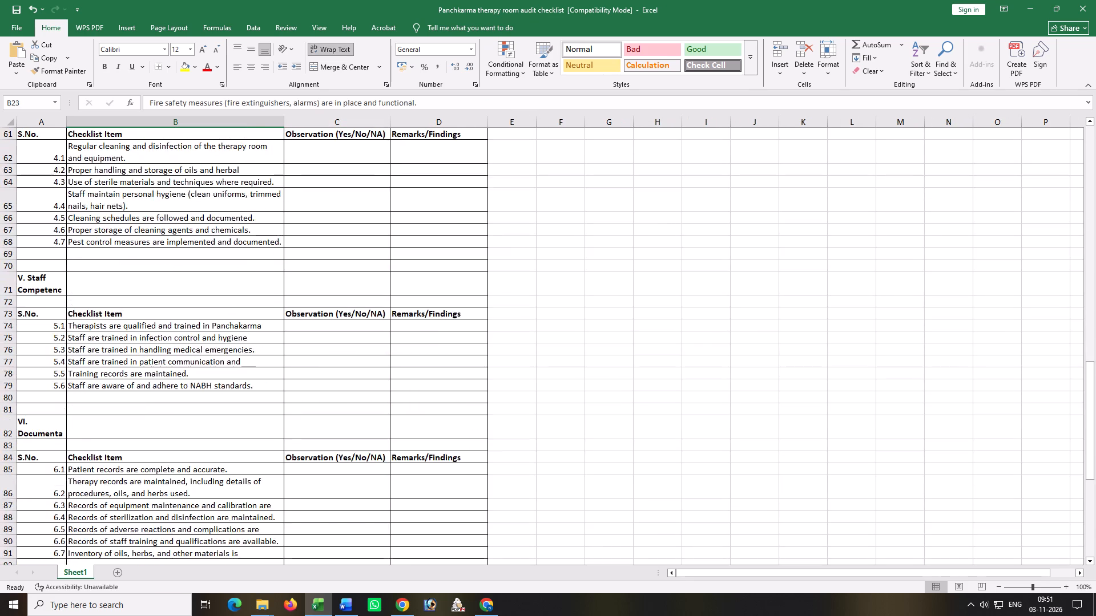
scroll(131, 404, down, 14)
scroll(144, 412, up, 10)
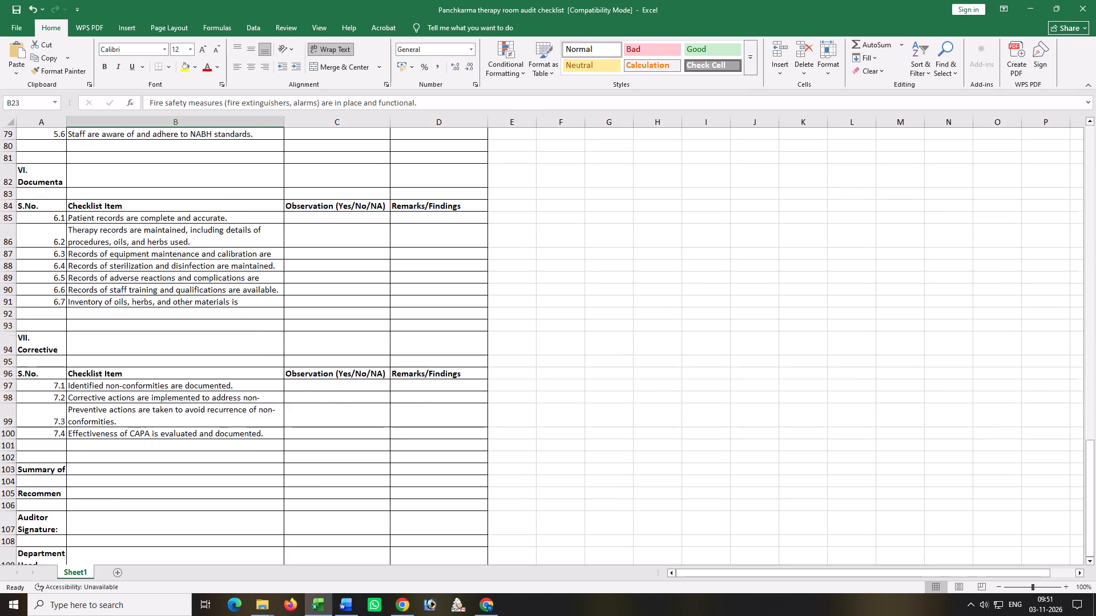
scroll(147, 415, up, 20)
scroll(147, 415, up, 11)
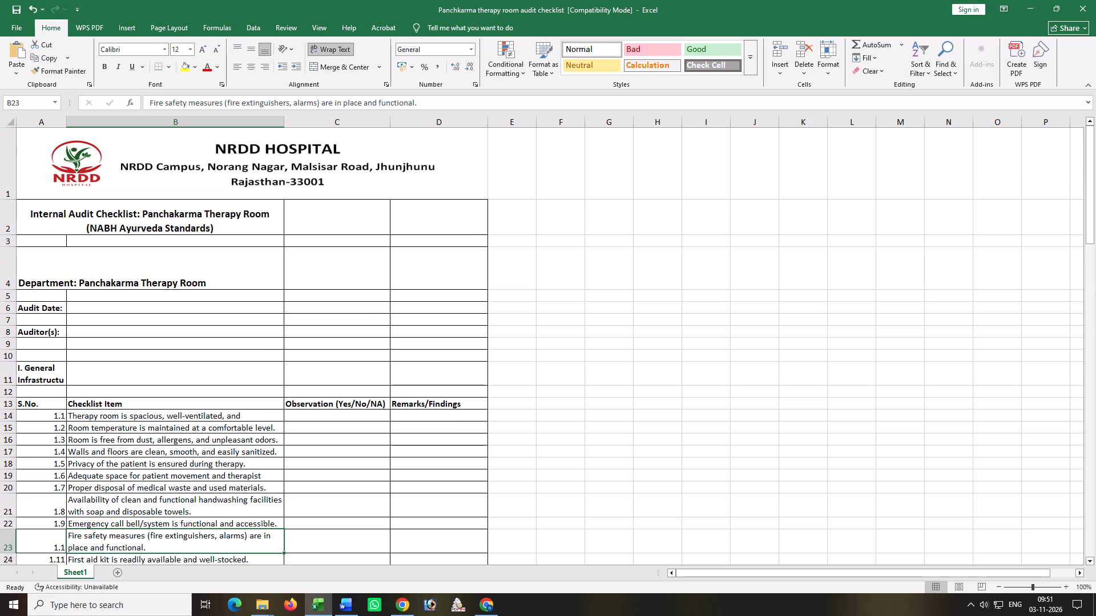
drag(34, 308, 76, 311)
click(329, 69)
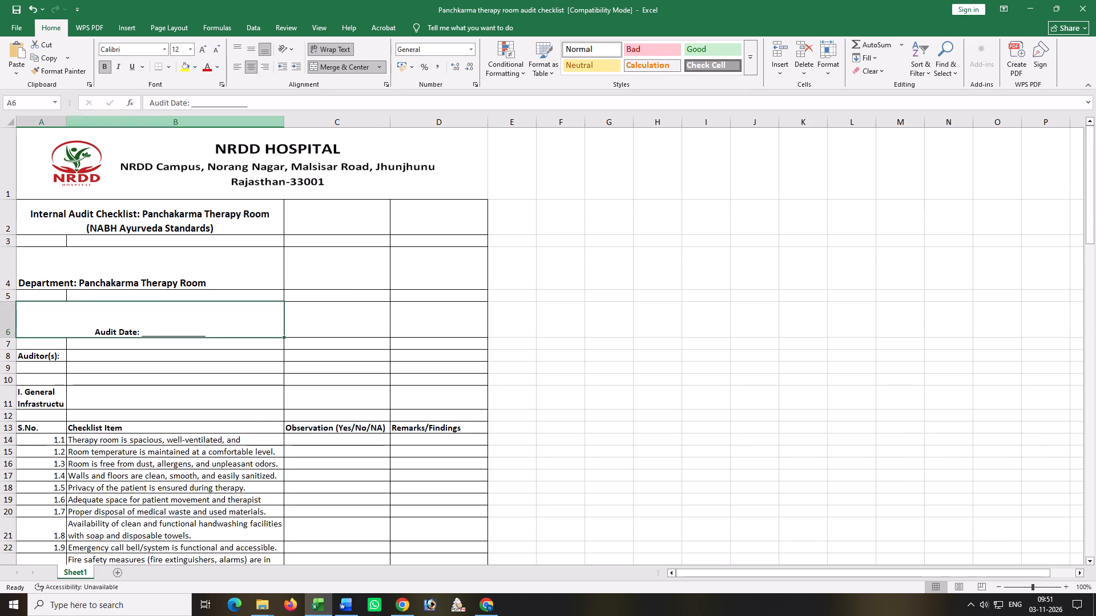
click(236, 66)
drag(42, 356, 93, 356)
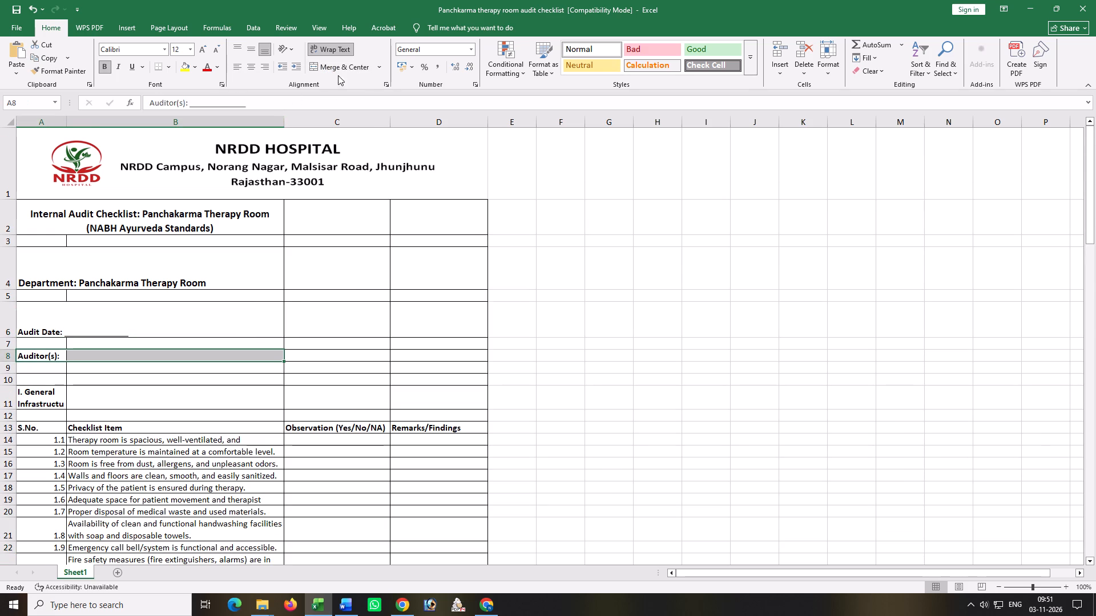
click(334, 72)
click(236, 64)
Merge the General Infrastructure and Environment heading across A11:B11 with left alignment.
drag(48, 422, 67, 422)
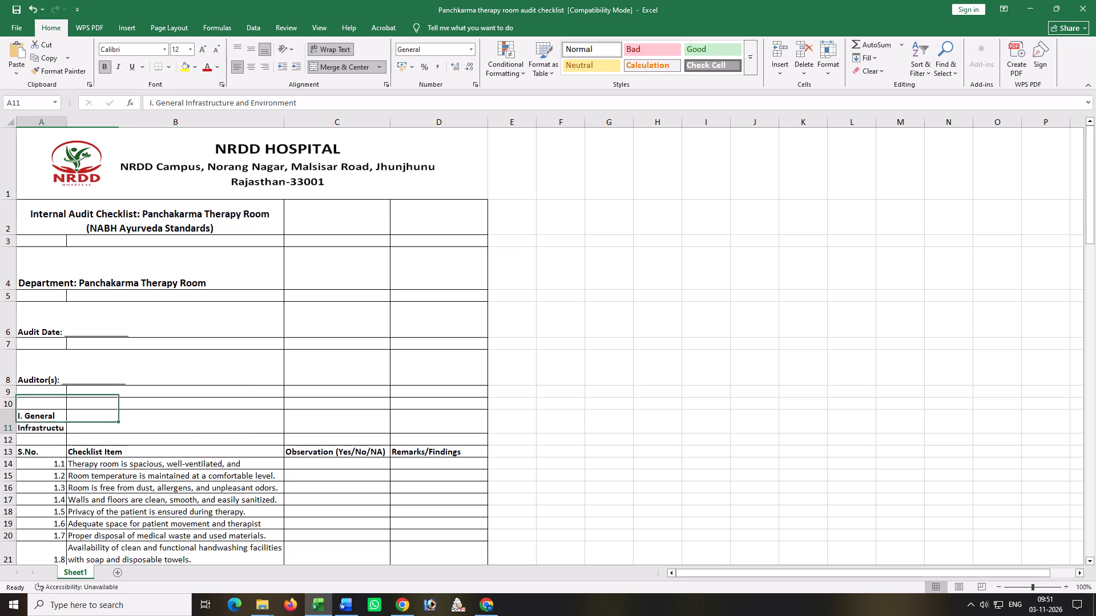
drag(67, 422, 91, 422)
click(328, 68)
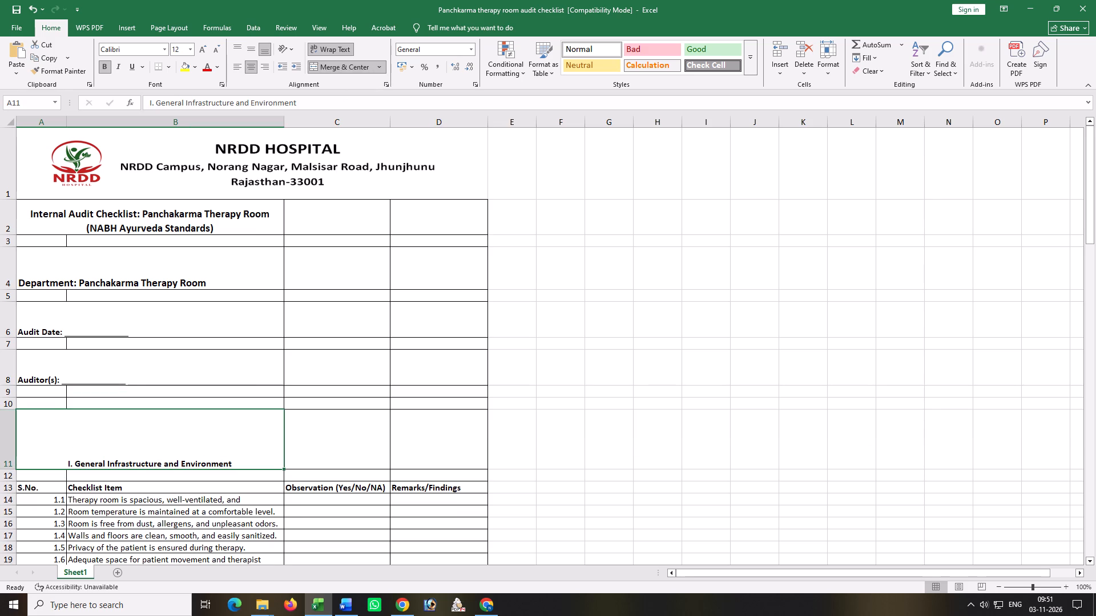
click(237, 61)
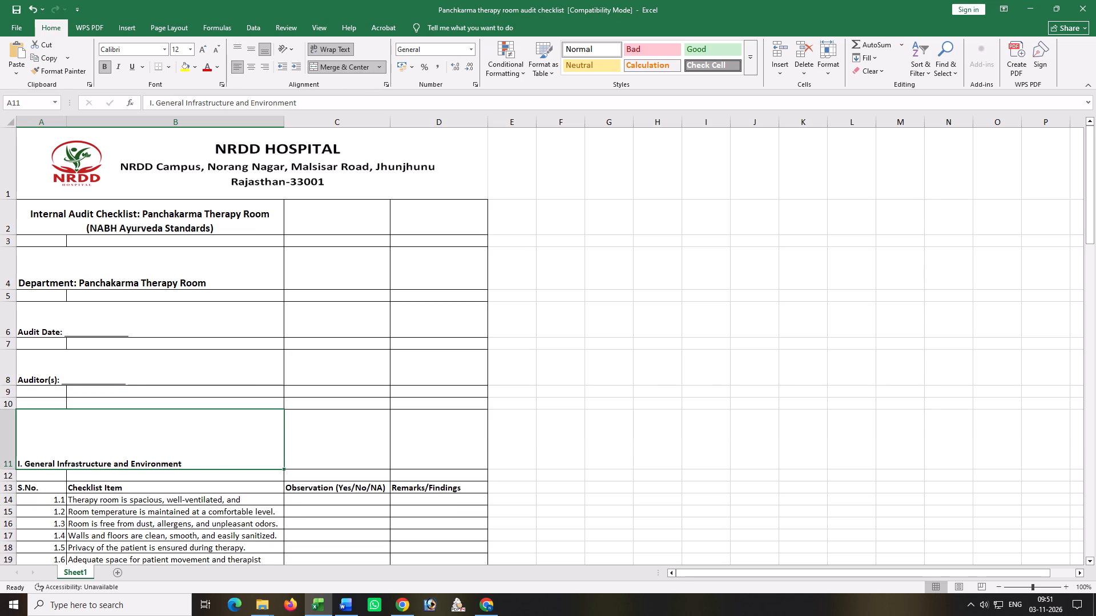
Shorten rows 4, 6, 8 and 11 so the merged heading lines sit compactly.
drag(10, 468, 9, 437)
drag(7, 440, 7, 436)
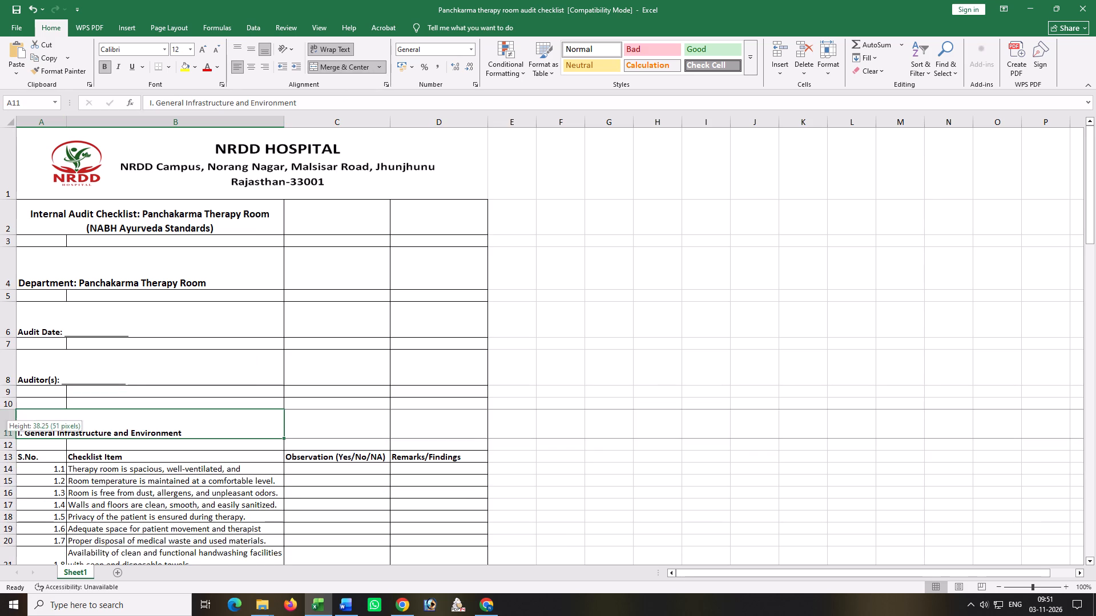
drag(7, 436, 10, 429)
drag(9, 384, 12, 367)
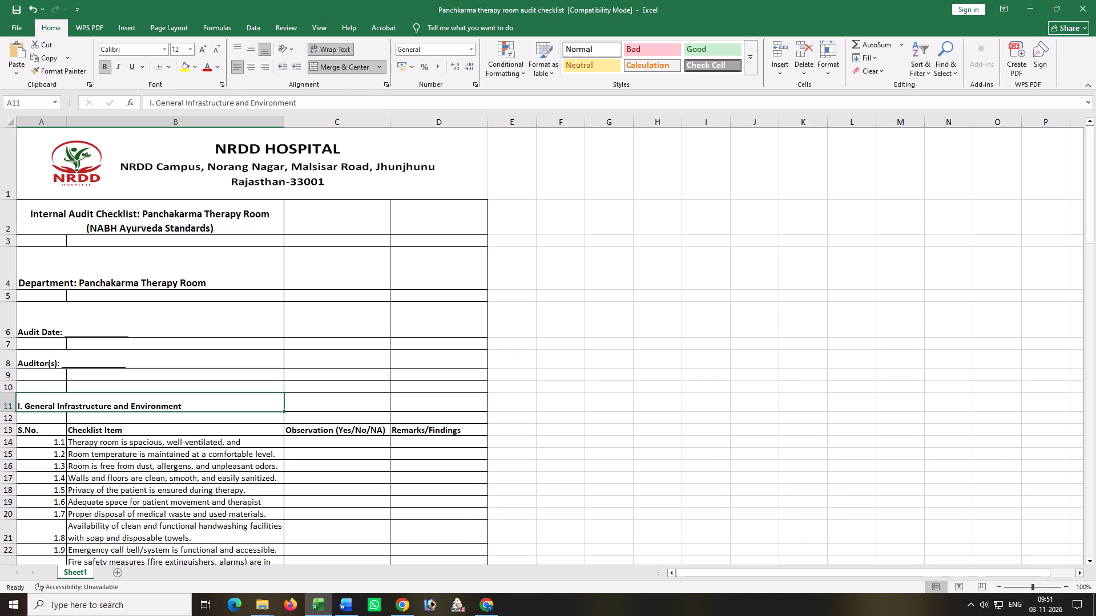
drag(11, 335, 14, 326)
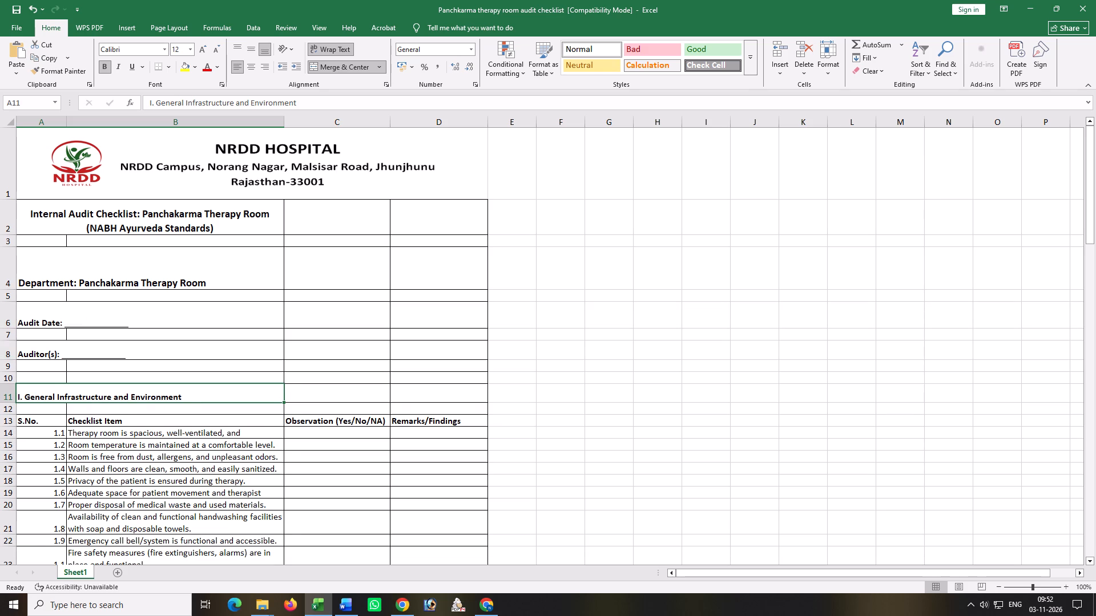
drag(7, 330, 6, 319)
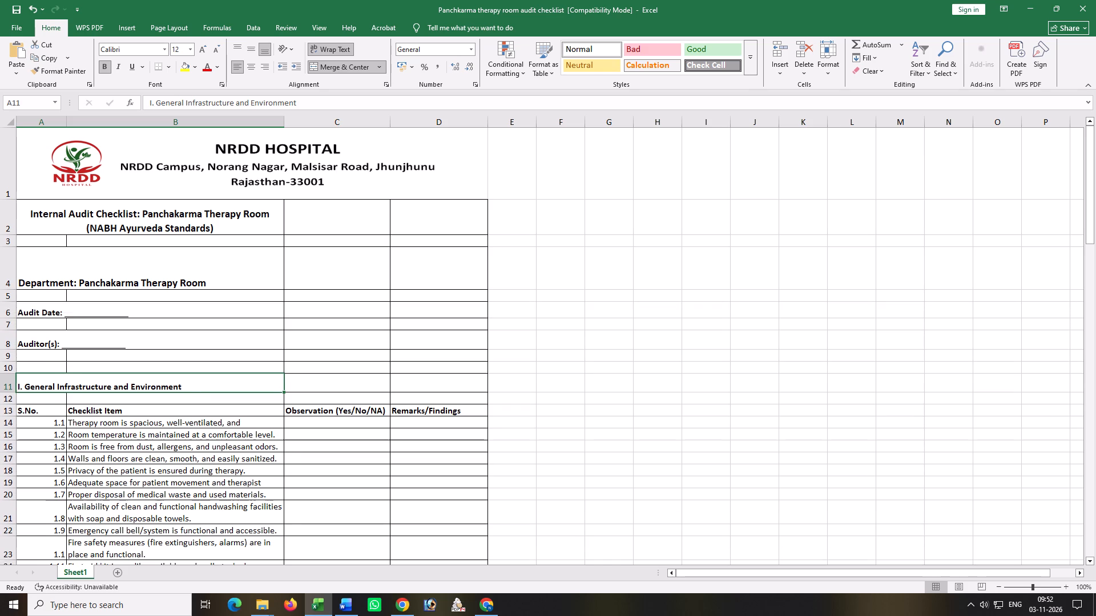
drag(9, 351, 9, 346)
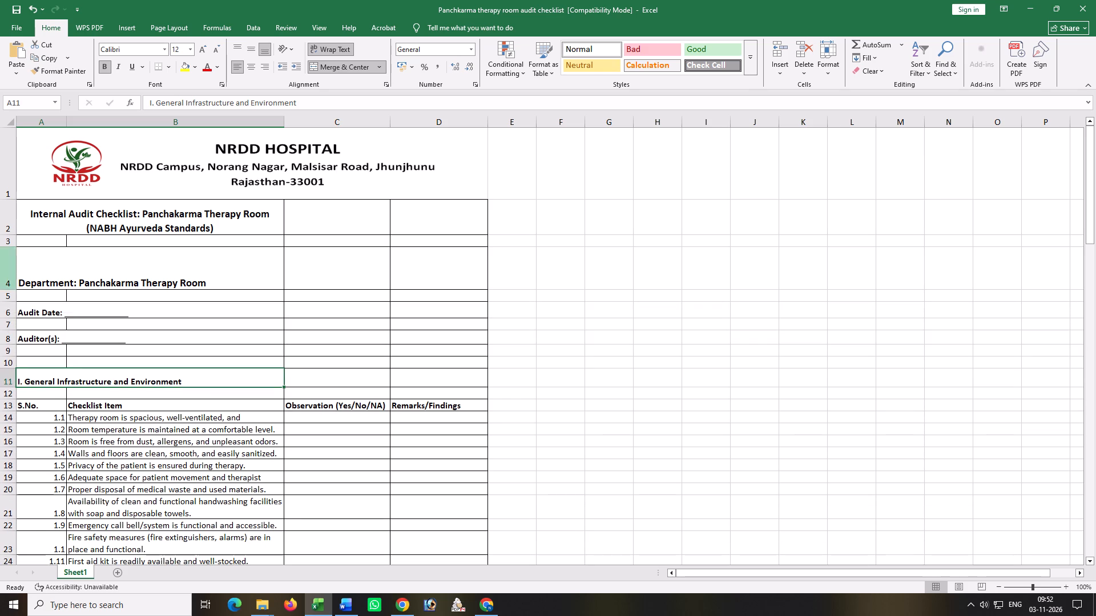
drag(2, 289, 6, 261)
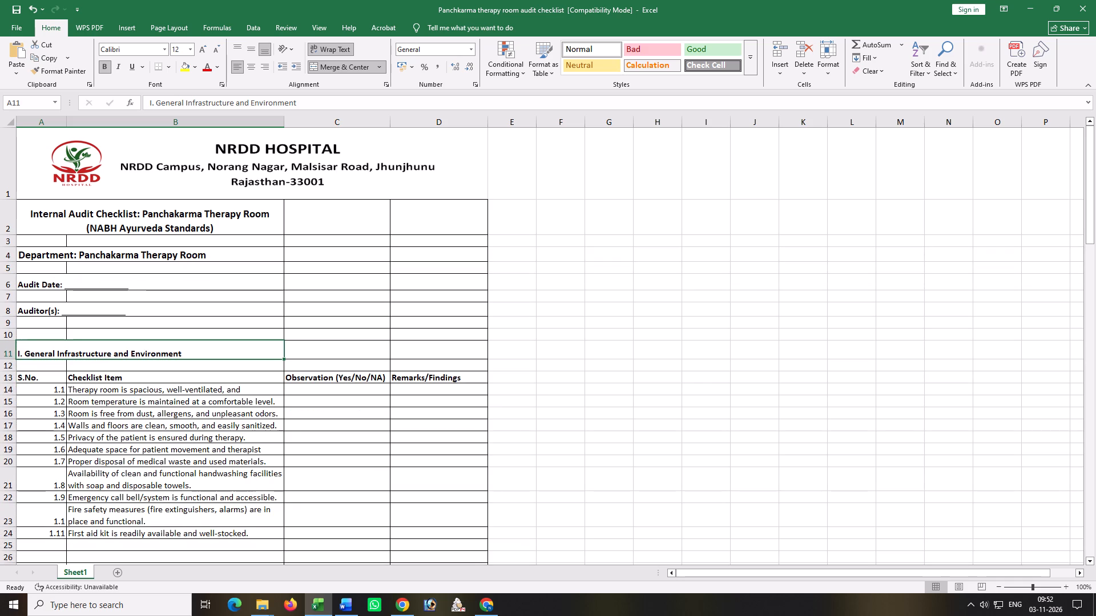
click(9, 260)
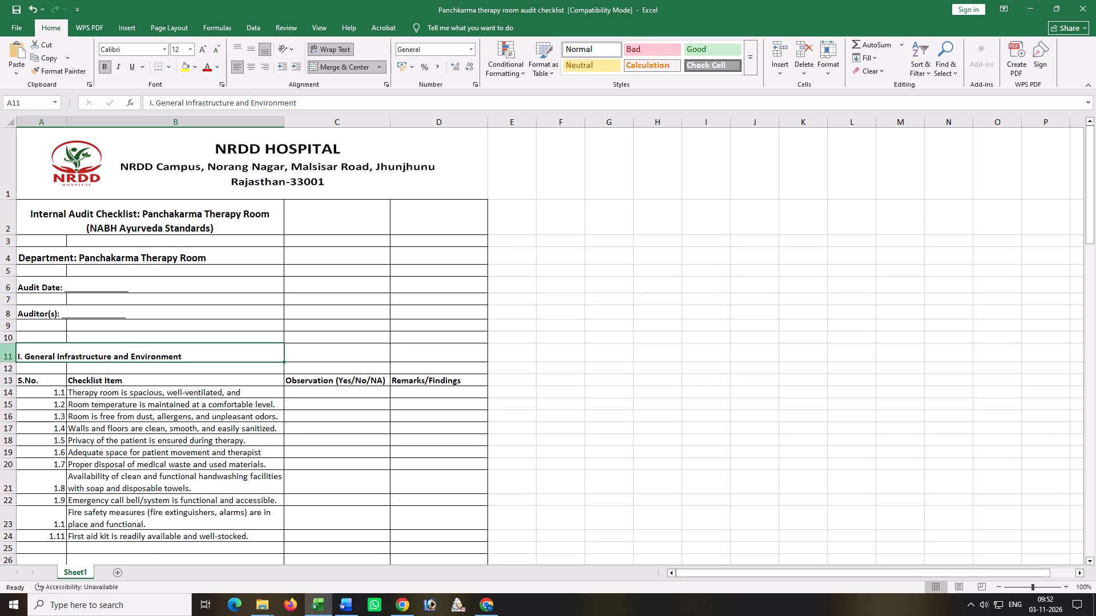
click(6, 363)
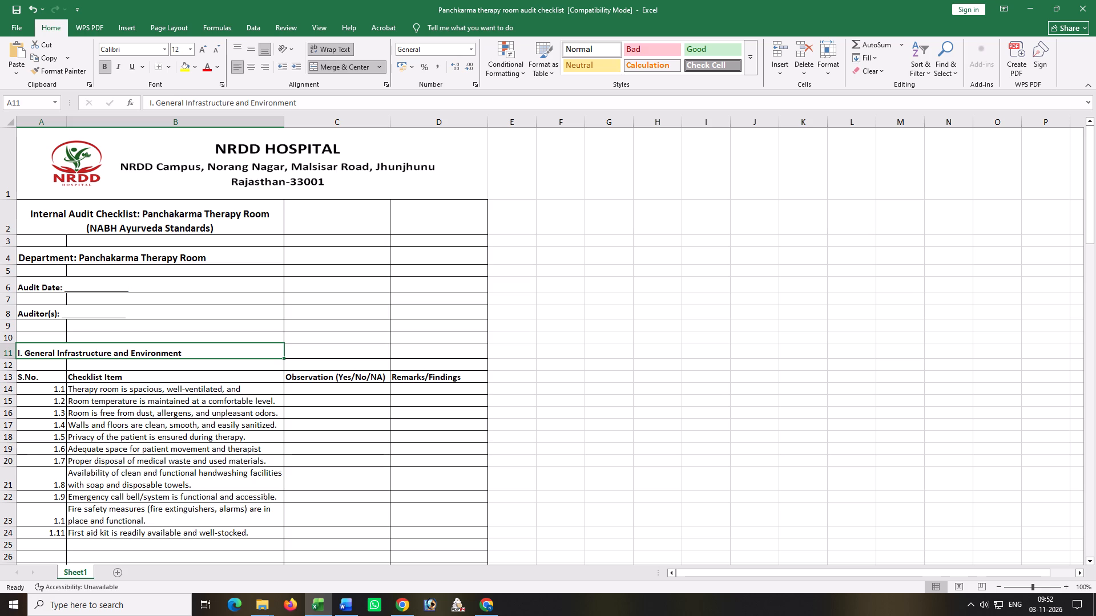
Merge and center the audit checklist title across A2:D2 with middle alignment, and shorten row 2 to a single line.
drag(144, 221, 406, 209)
click(344, 71)
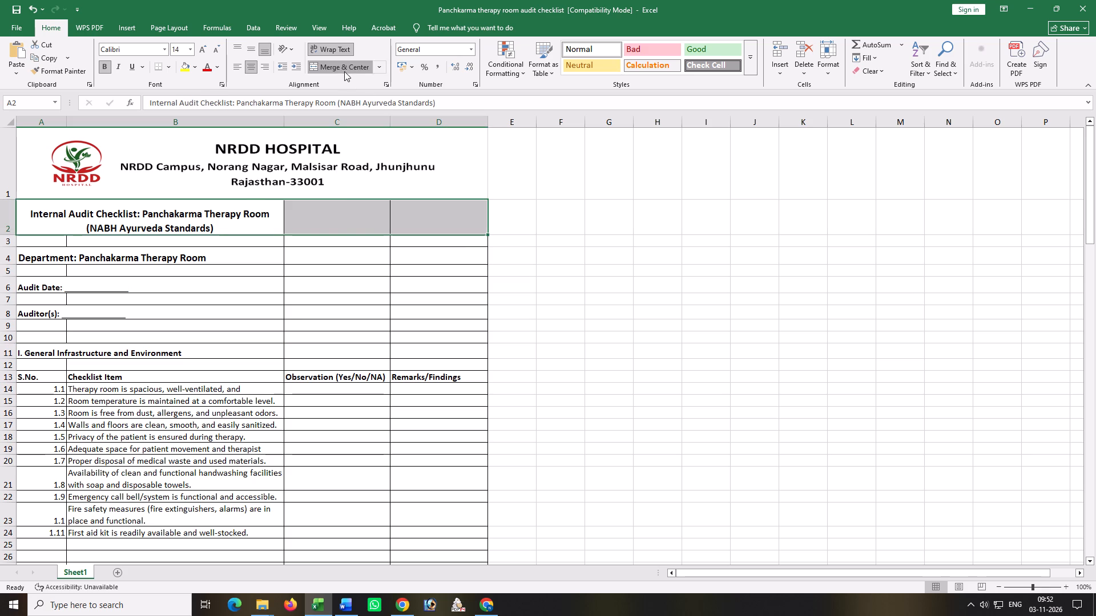
click(343, 71)
click(252, 51)
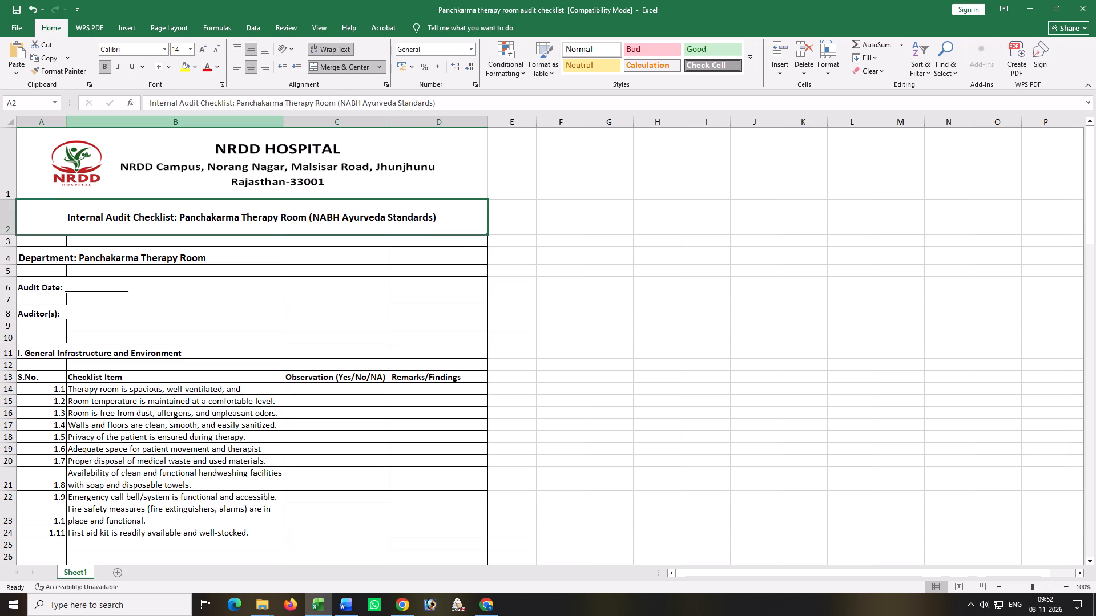
drag(6, 234, 5, 218)
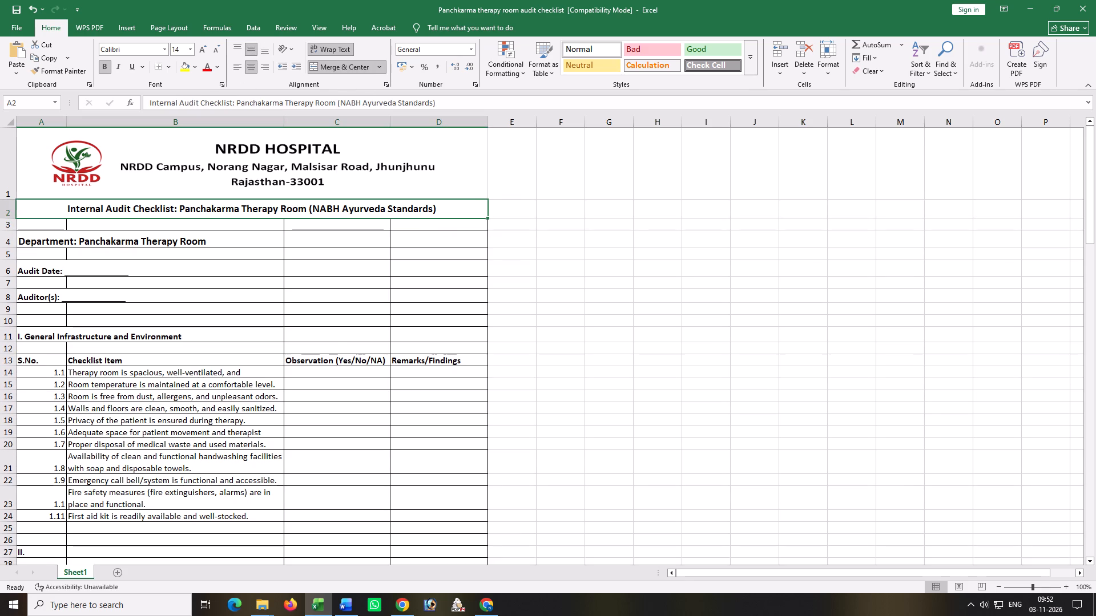
Center the contents of column A so the serial numbers sit mid-column throughout the checklist.
scroll(216, 348, down, 4)
scroll(77, 249, up, 2)
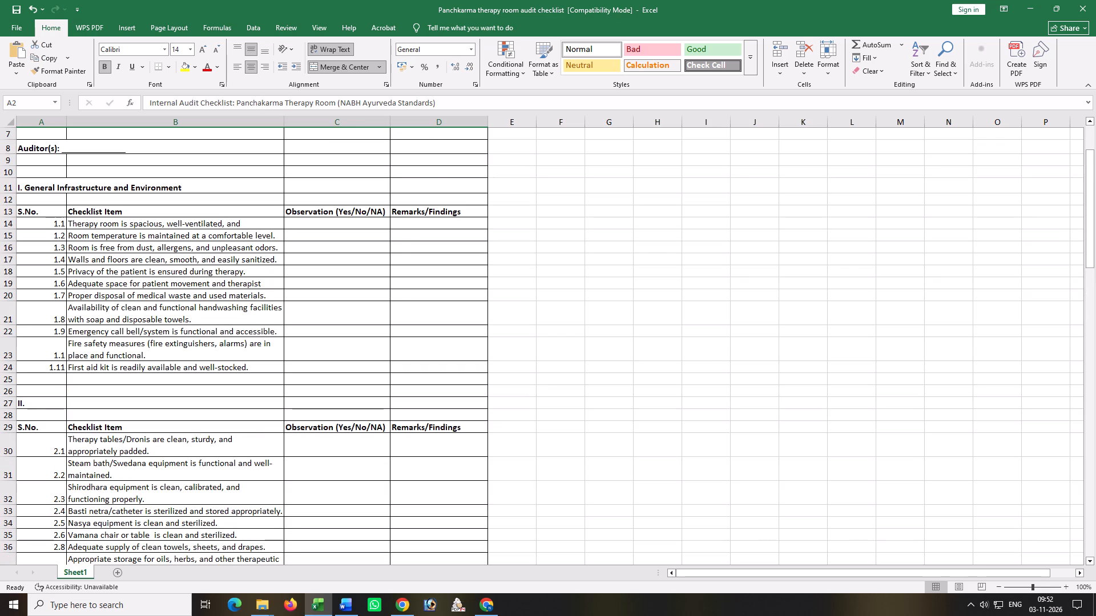
click(48, 120)
click(250, 63)
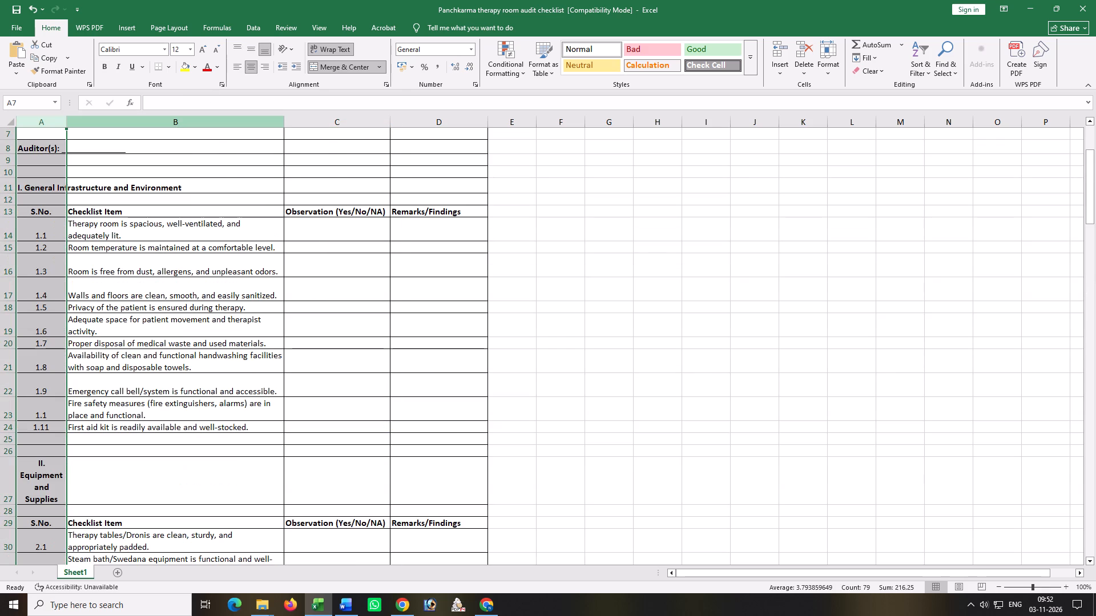
click(164, 327)
scroll(158, 348, up, 6)
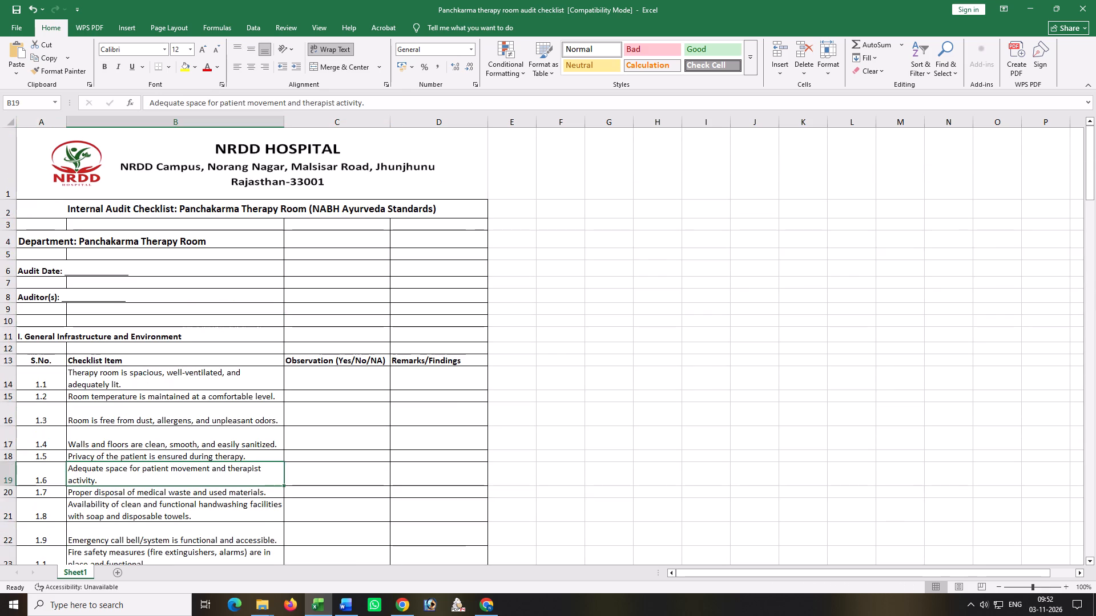
Merge the II. Equipment and Supplies heading across A27:B27 with left alignment, and shorten row 27.
scroll(154, 360, down, 6)
drag(42, 306, 137, 303)
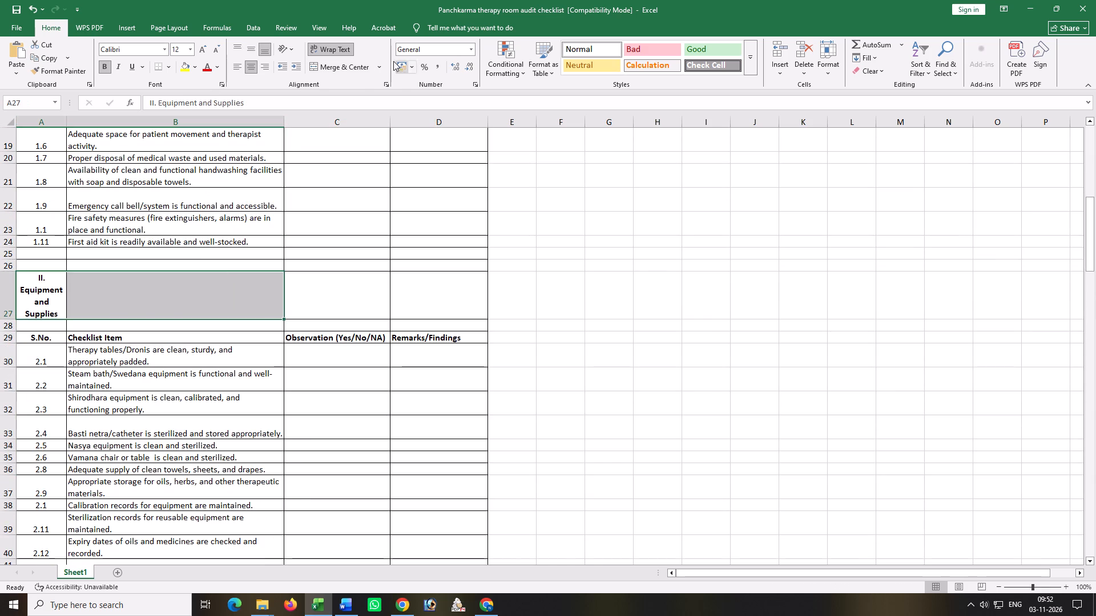
click(331, 62)
click(233, 67)
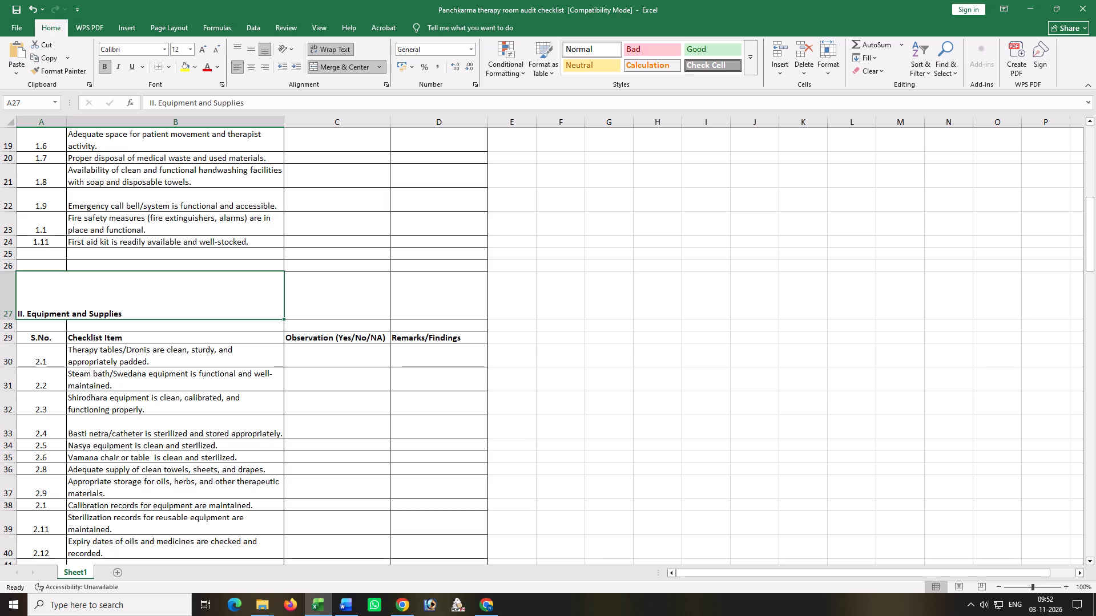
drag(6, 320, 4, 294)
click(4, 293)
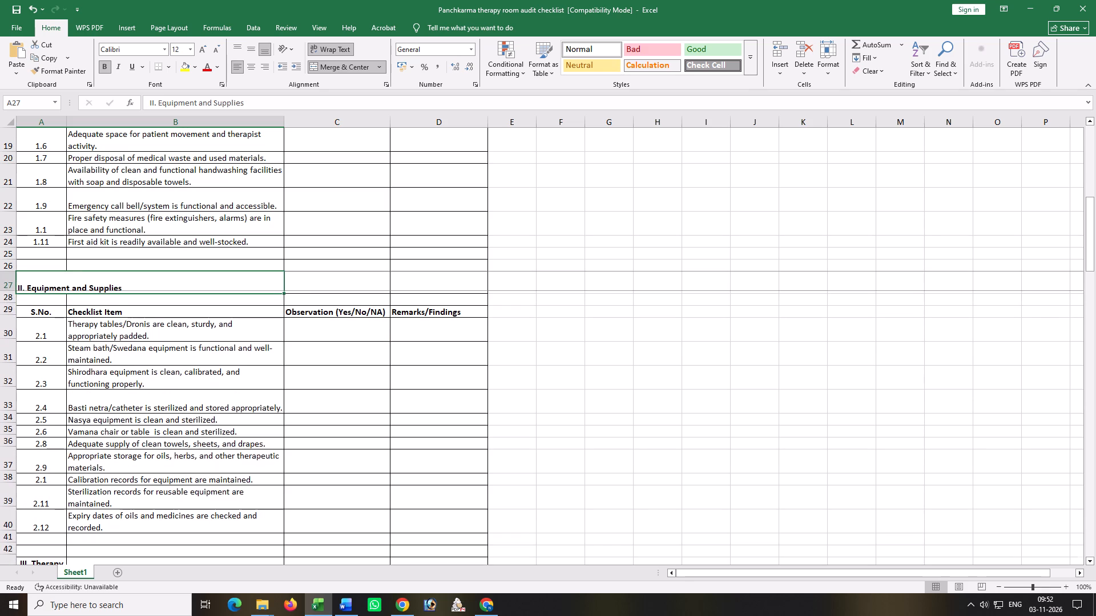
Narrow column A slightly so the serial number column takes less width.
scroll(38, 362, down, 2)
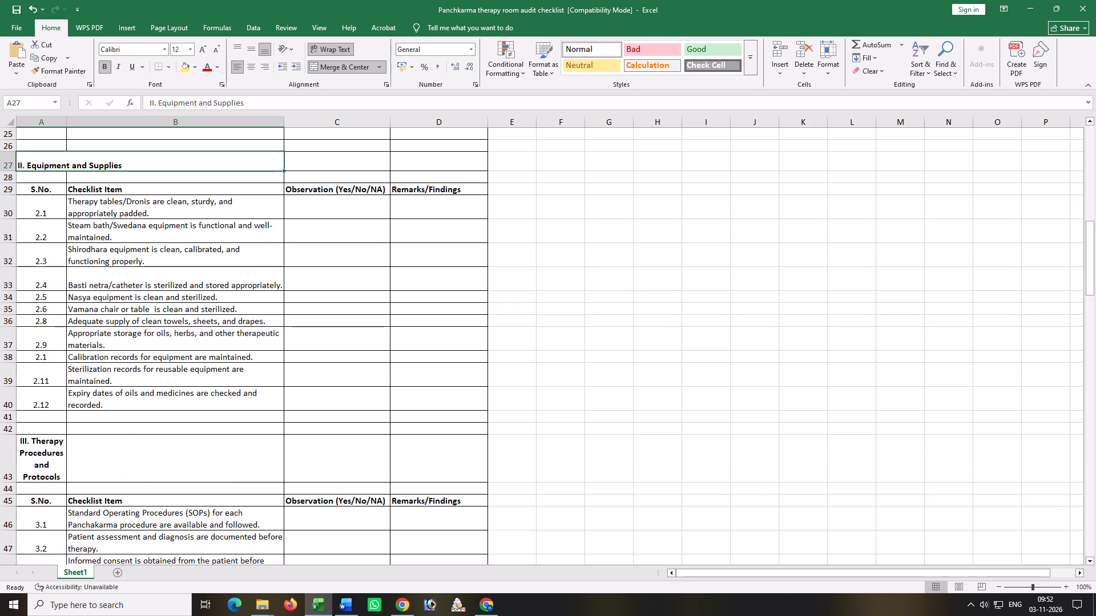
click(65, 120)
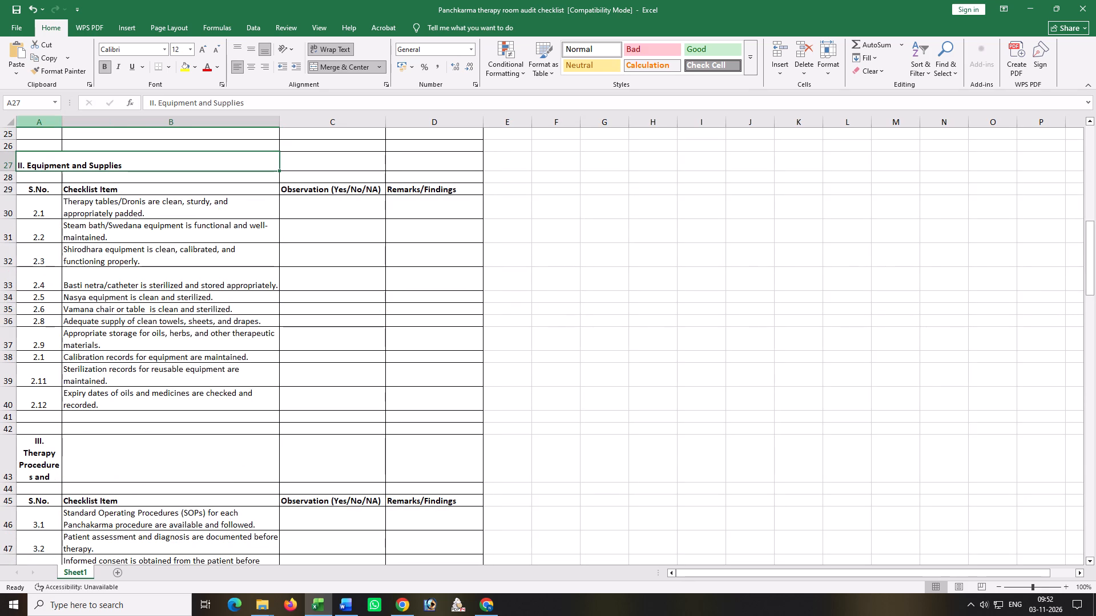
click(60, 124)
Merge the III. Therapy Procedures and Protocols heading across A43:B43 with left alignment, and shorten row 43 to about one line.
scroll(63, 319, down, 4)
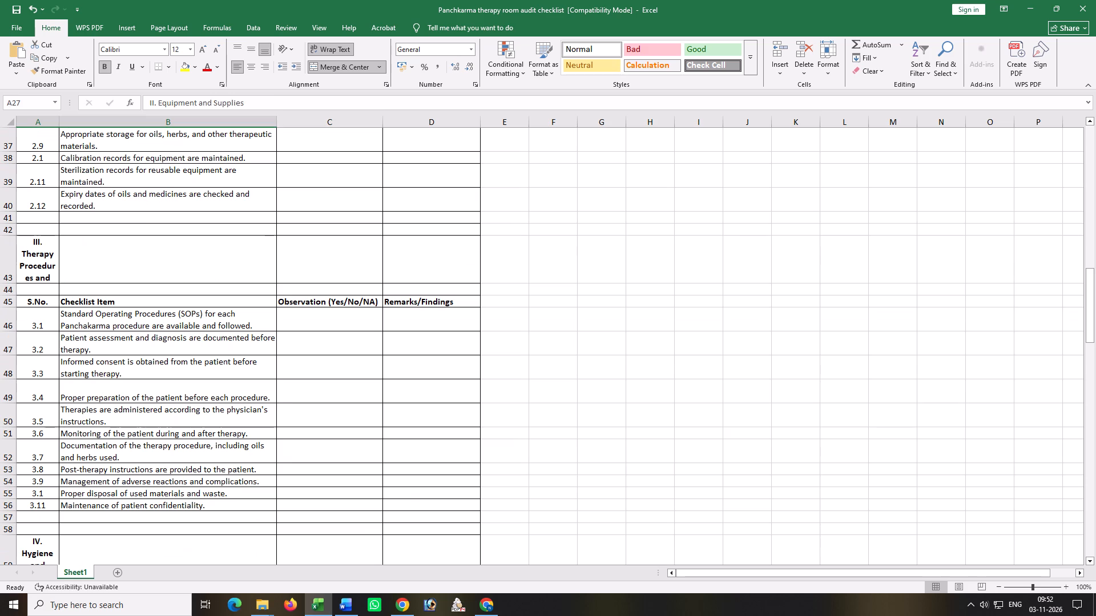
drag(37, 264, 114, 261)
click(331, 68)
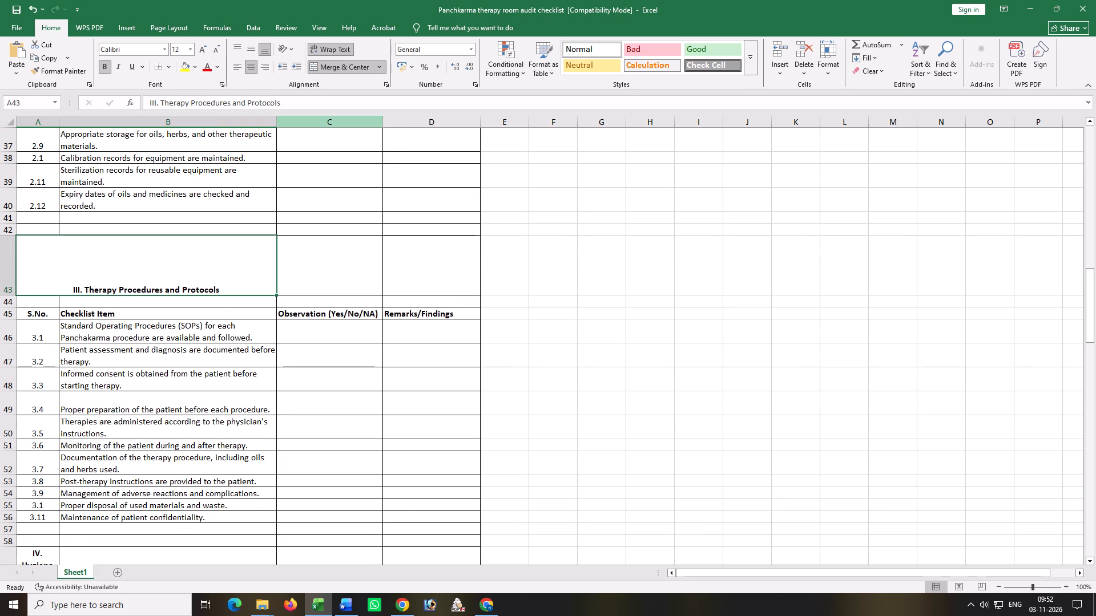
click(234, 67)
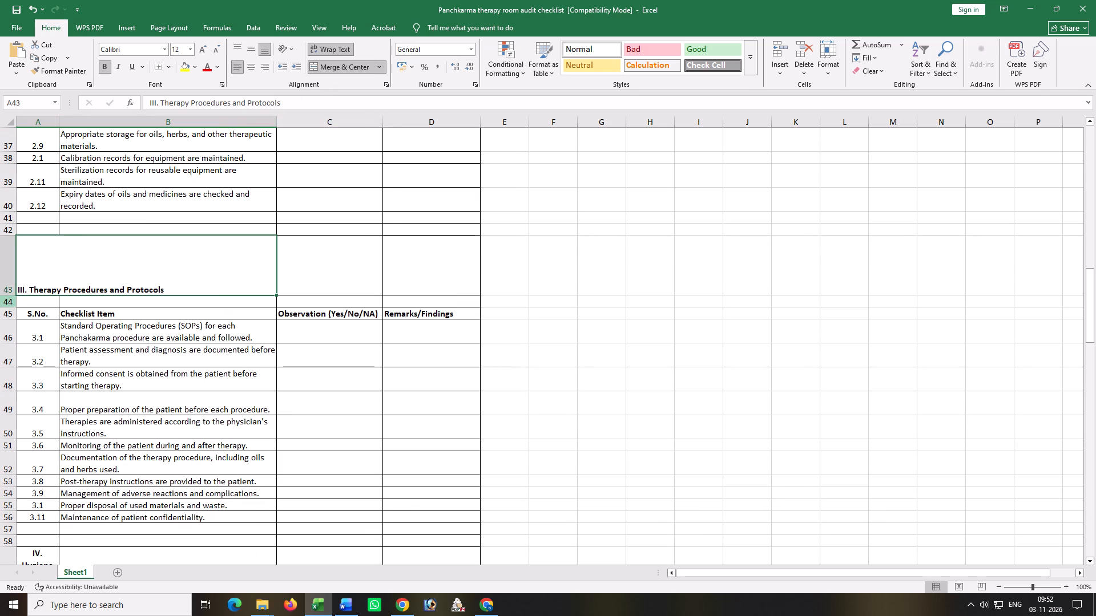
drag(7, 297, 9, 255)
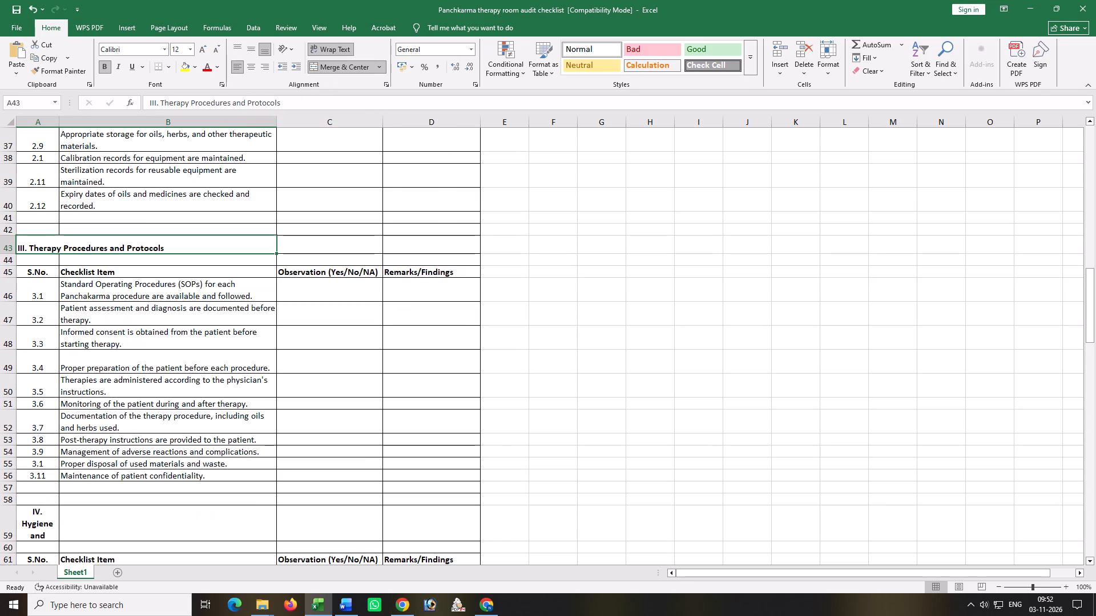
Merge the IV. Hygiene and Sanitation heading across A59:B59 with top and left alignment, and shorten row 59.
scroll(79, 391, down, 2)
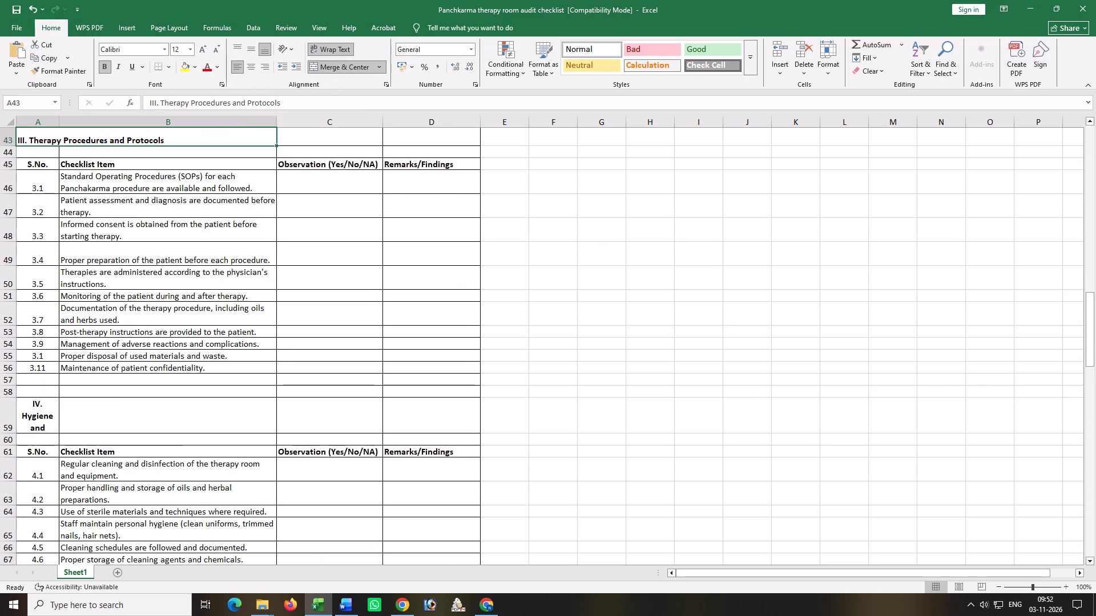
scroll(46, 404, down, 1)
drag(41, 378, 110, 374)
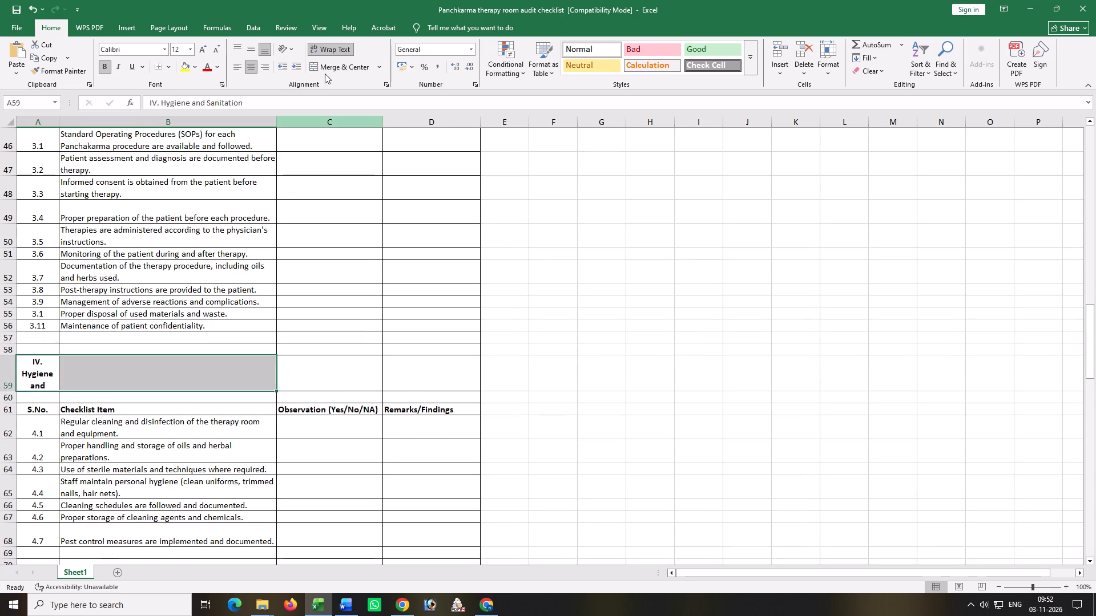
click(330, 67)
click(249, 49)
click(236, 46)
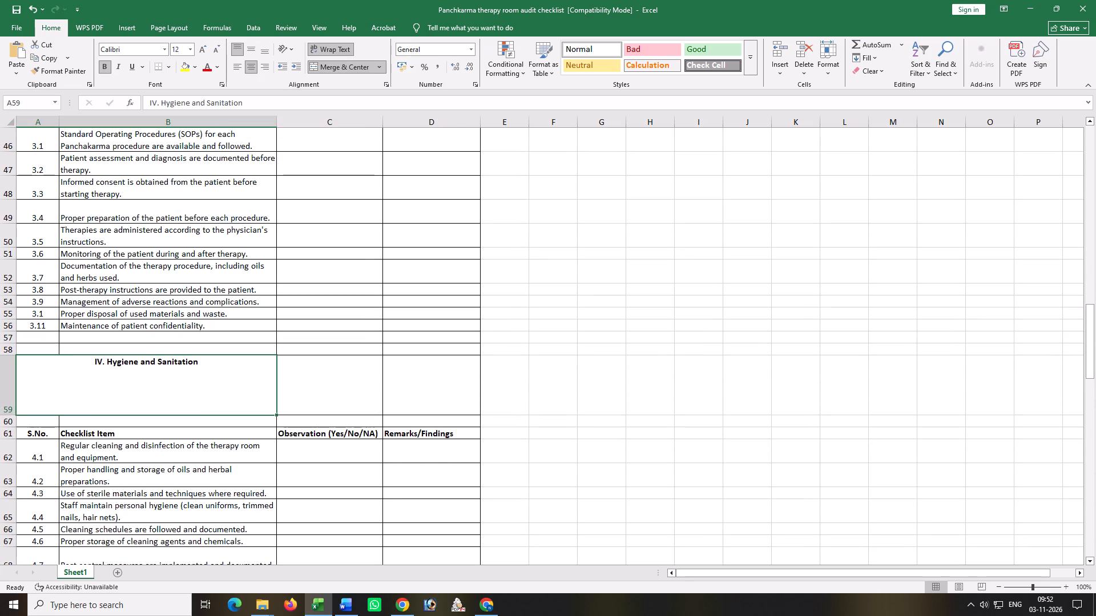
drag(8, 416, 6, 375)
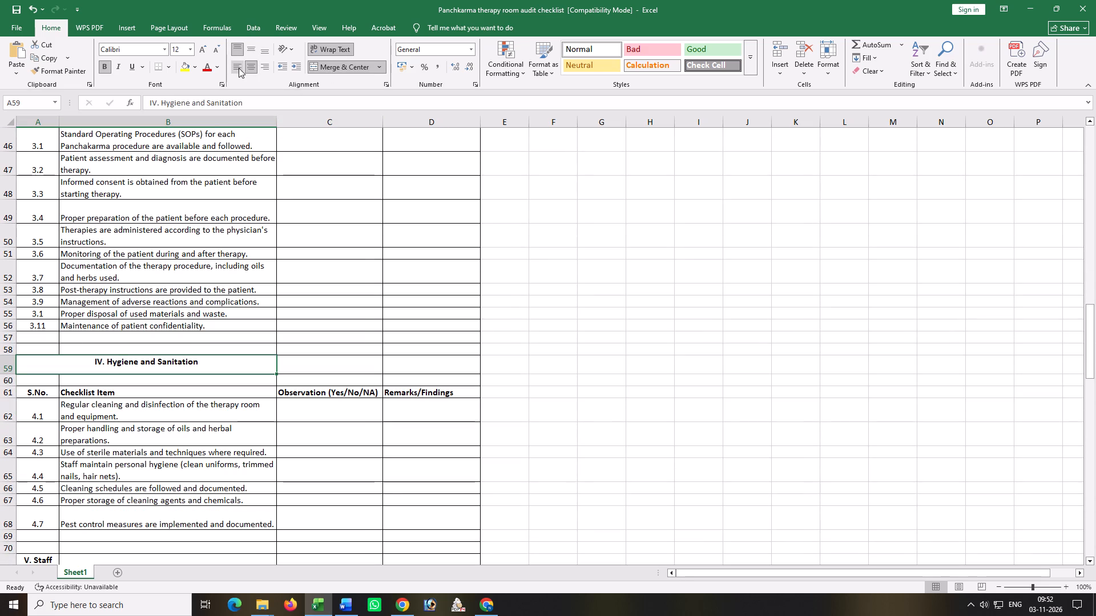
click(239, 68)
Merge the V. Staff Competence and Training heading across A71:B71 with middle and left alignment, and shorten rows 71 and 59 to compact heights.
scroll(77, 407, down, 3)
drag(38, 401, 140, 393)
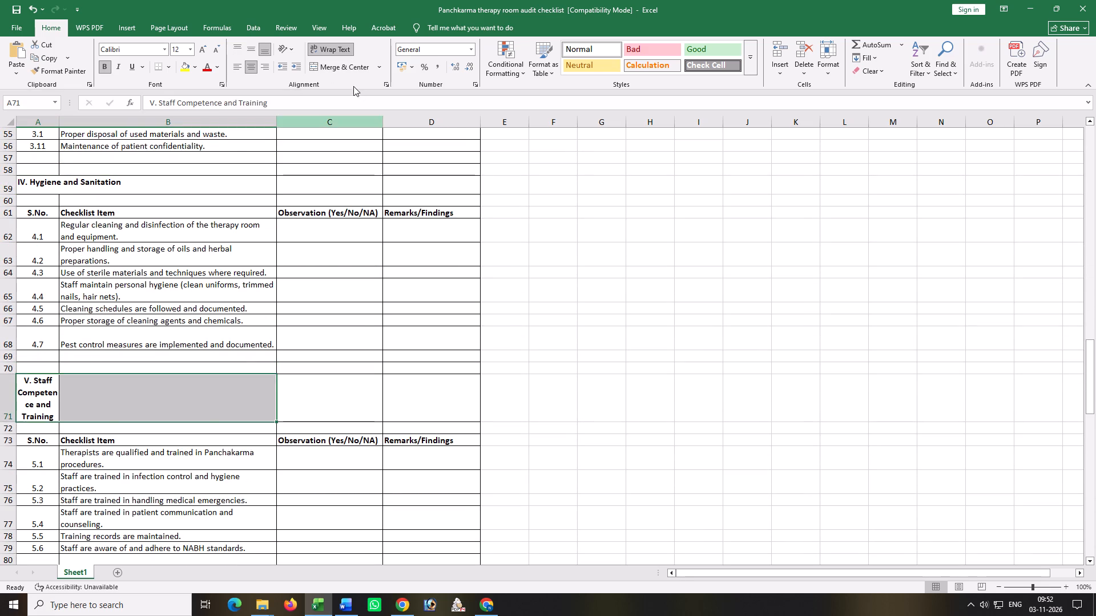
click(334, 70)
click(248, 48)
click(234, 64)
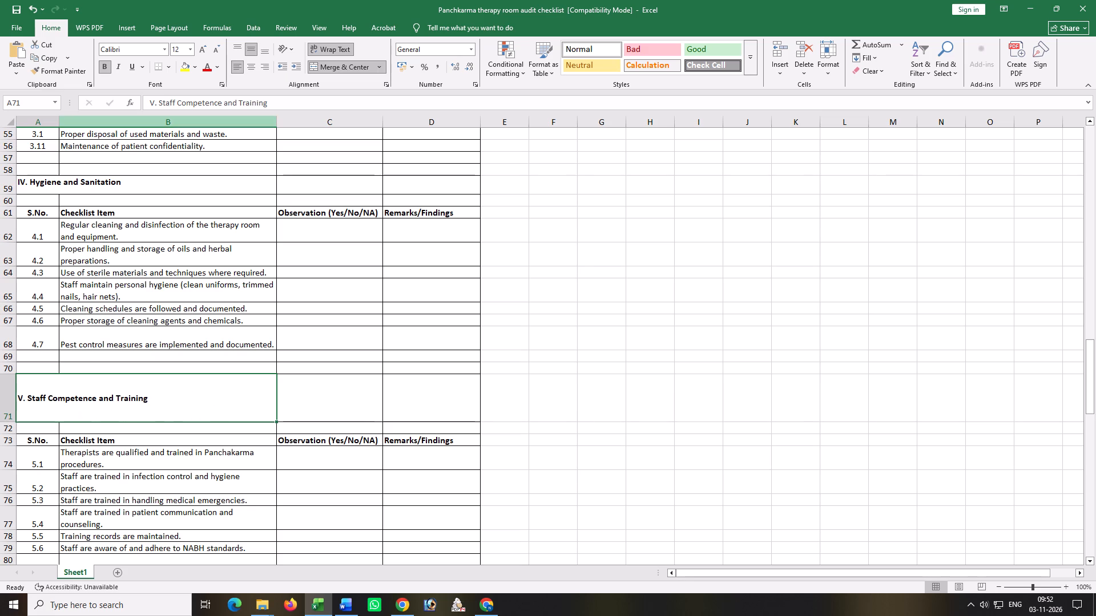
drag(9, 424, 11, 402)
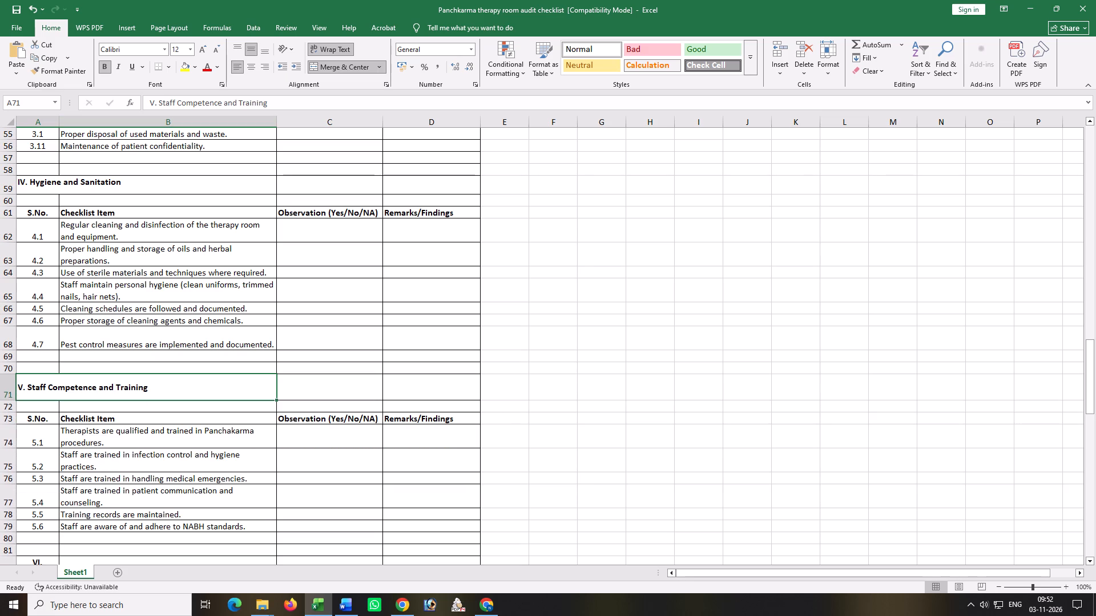
click(11, 399)
drag(10, 392, 9, 387)
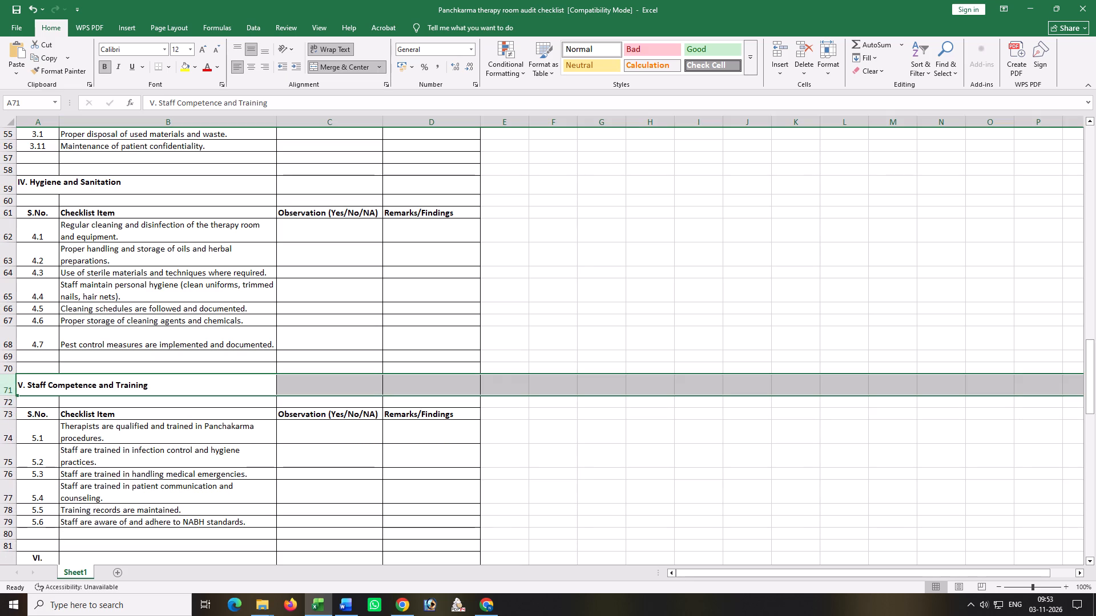
click(79, 398)
click(12, 396)
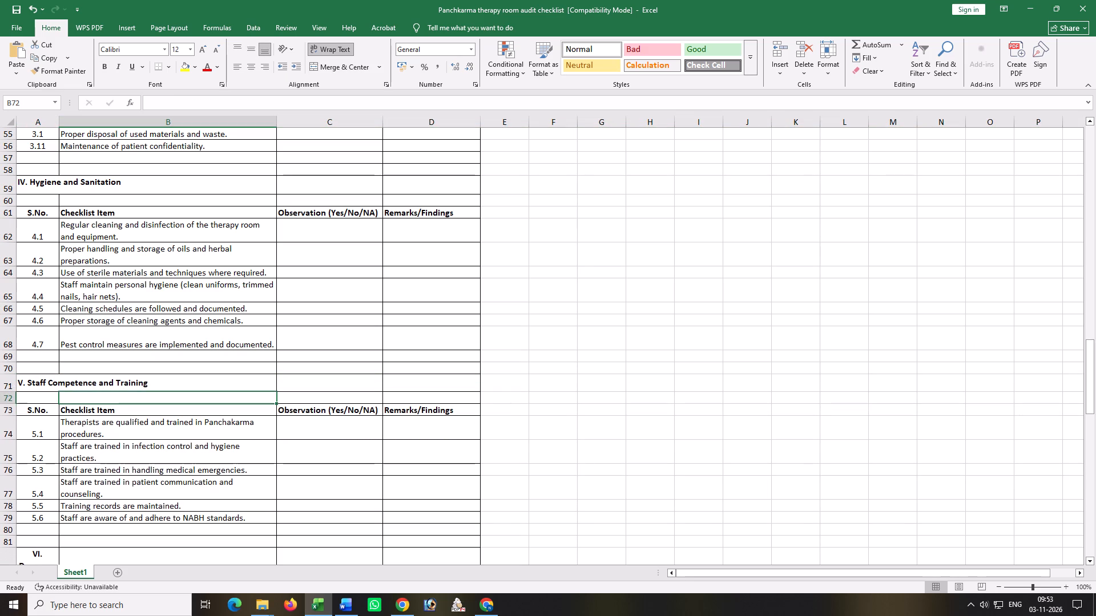
drag(9, 192, 9, 187)
Merge the VI. Documentation and Records heading across A82:B82 with top and left alignment, and shorten row 82 to a single line.
scroll(46, 341, down, 3)
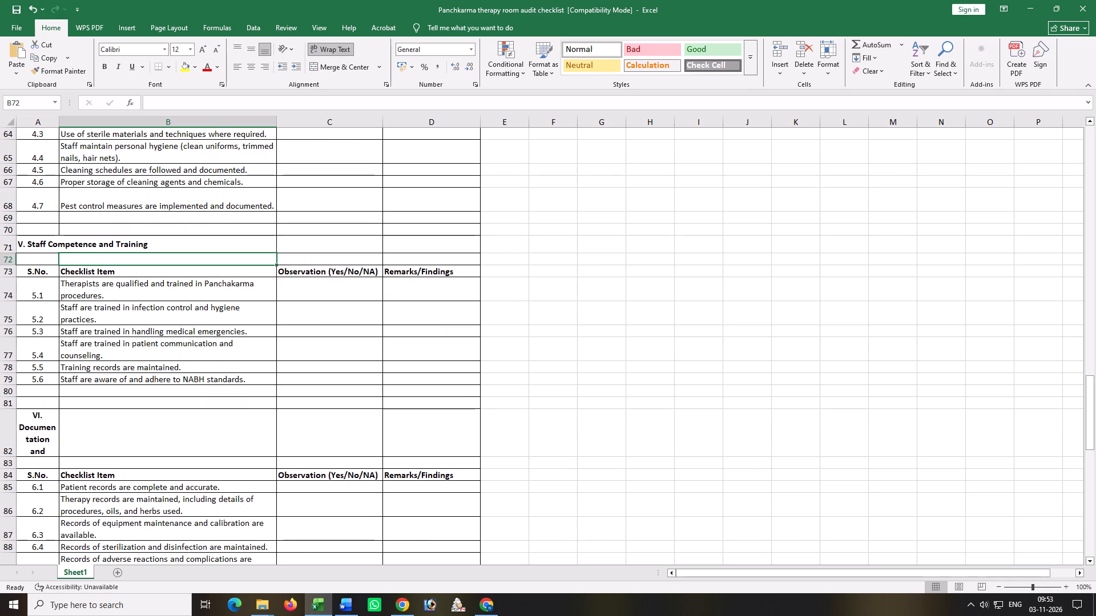
drag(35, 427, 107, 425)
click(327, 71)
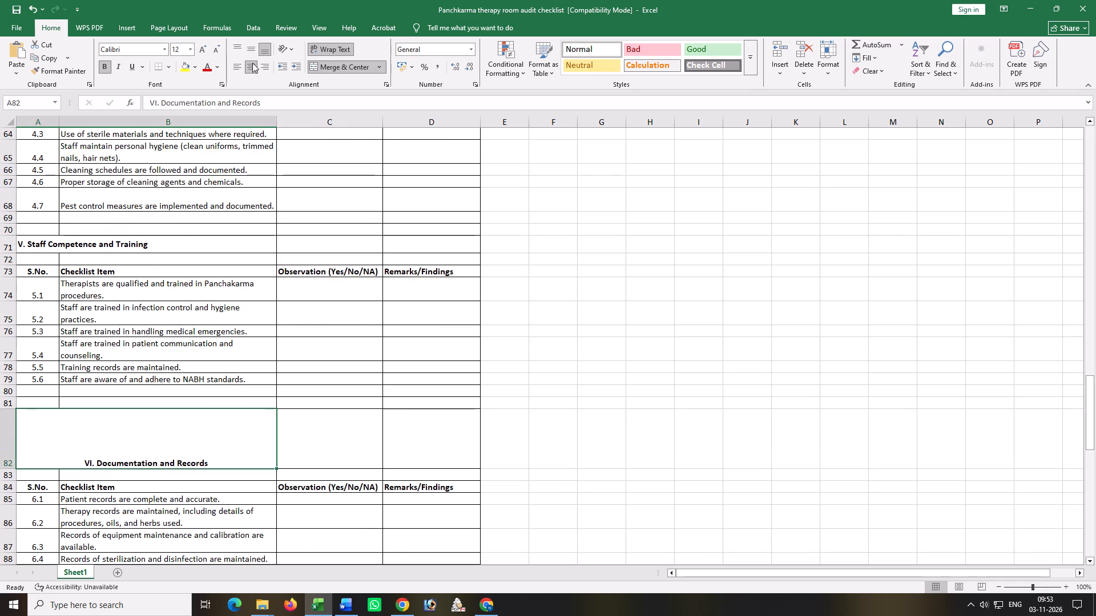
click(249, 52)
click(237, 46)
drag(9, 467, 7, 462)
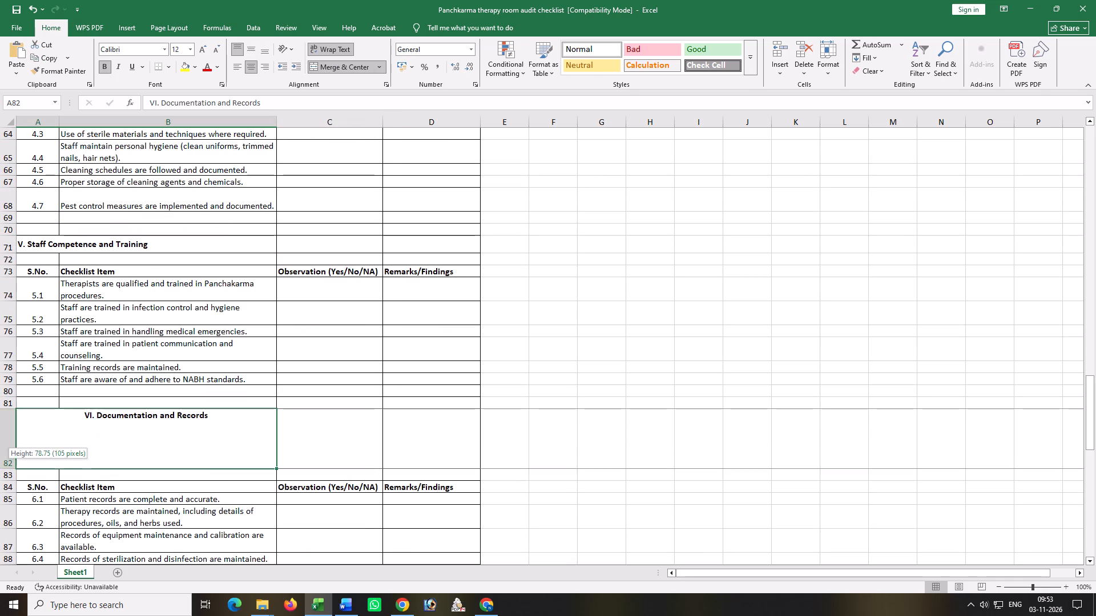
drag(7, 462, 7, 422)
click(238, 71)
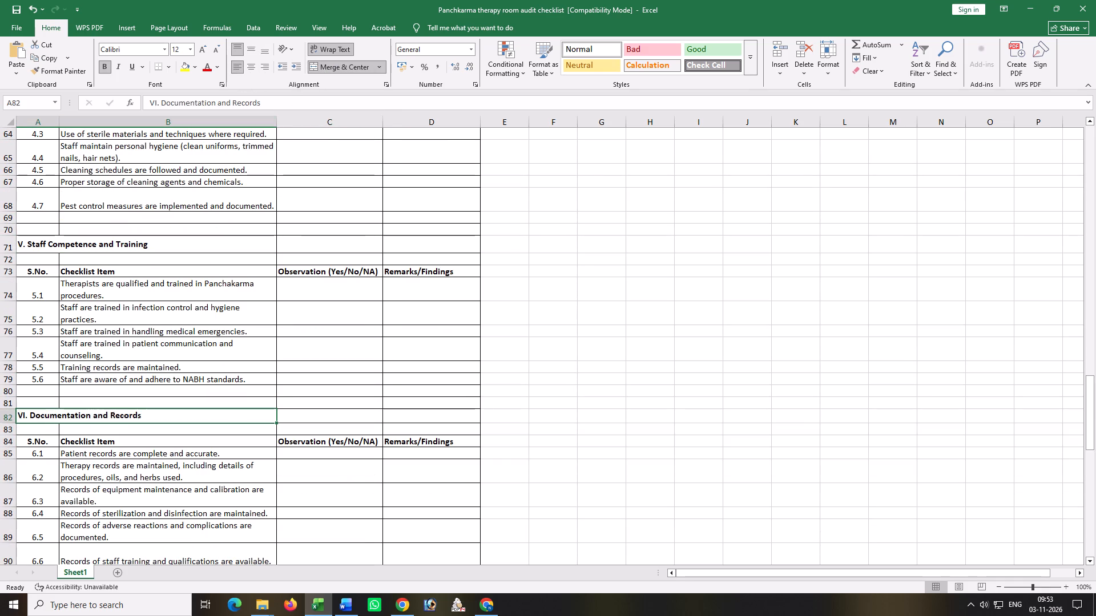
Merge the VII. Corrective and Preventive Actions (CAPA) heading across A94:B94 with middle and left alignment, and shorten row 94.
scroll(79, 386, down, 4)
drag(42, 459, 158, 458)
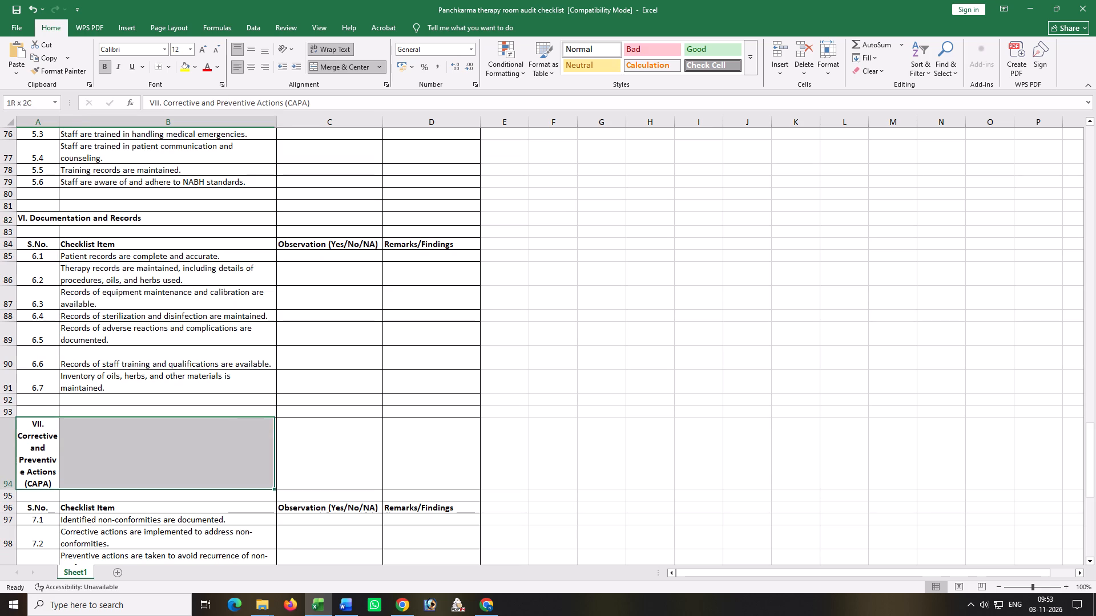
drag(158, 458, 159, 457)
click(332, 74)
click(333, 69)
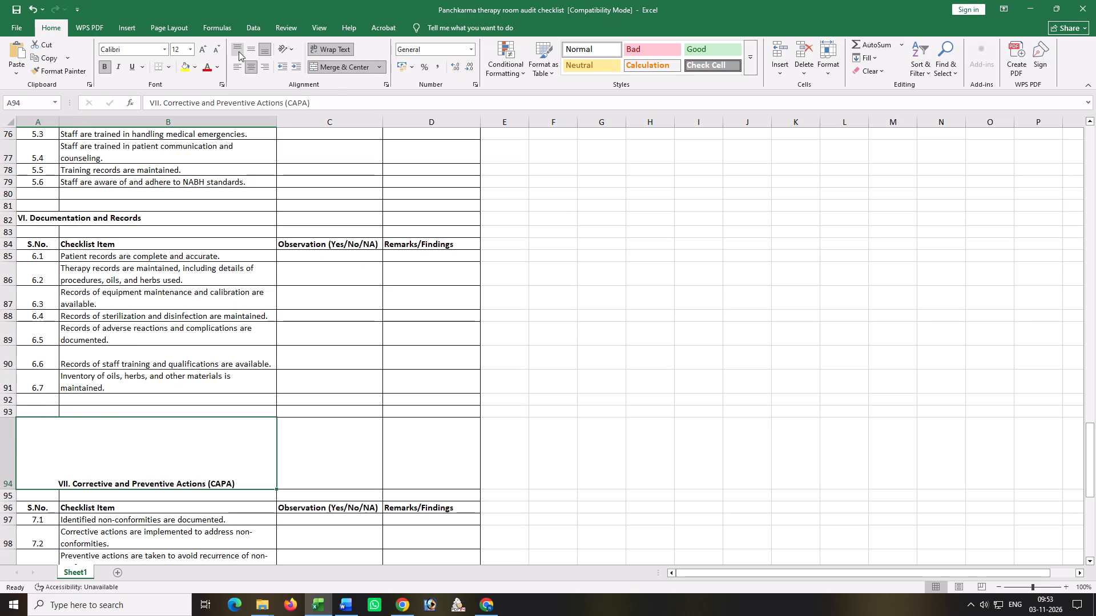
click(238, 50)
click(252, 51)
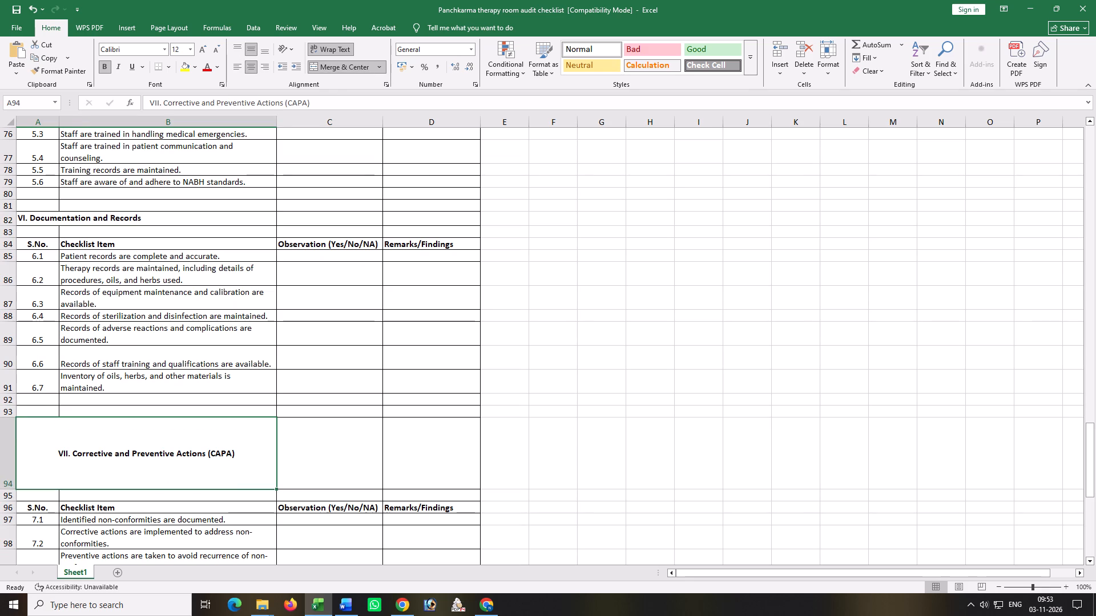
drag(6, 489, 6, 446)
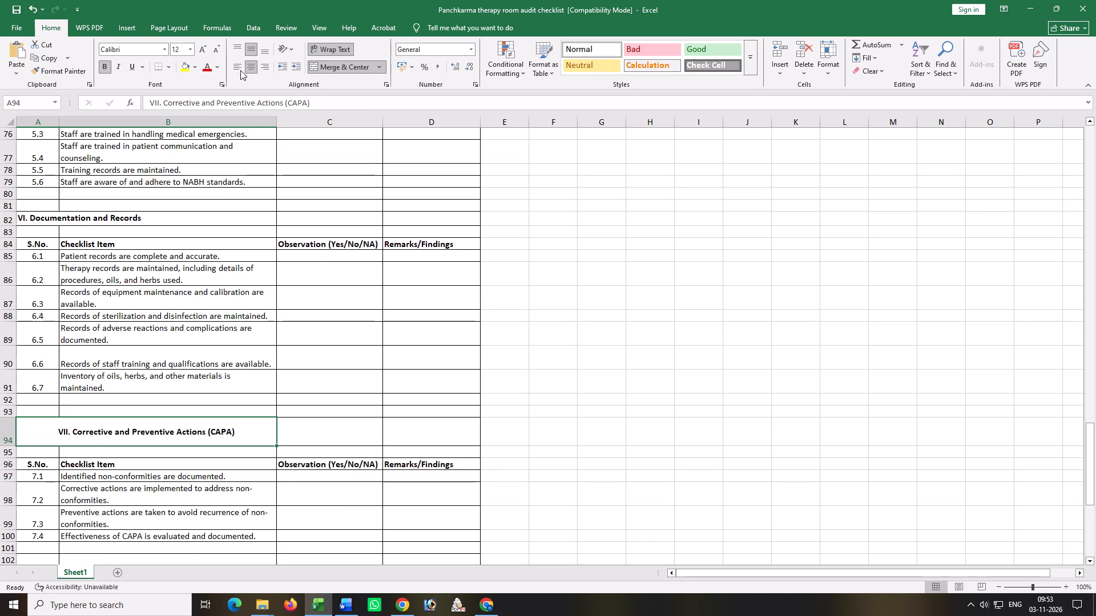
click(240, 70)
drag(10, 448, 9, 435)
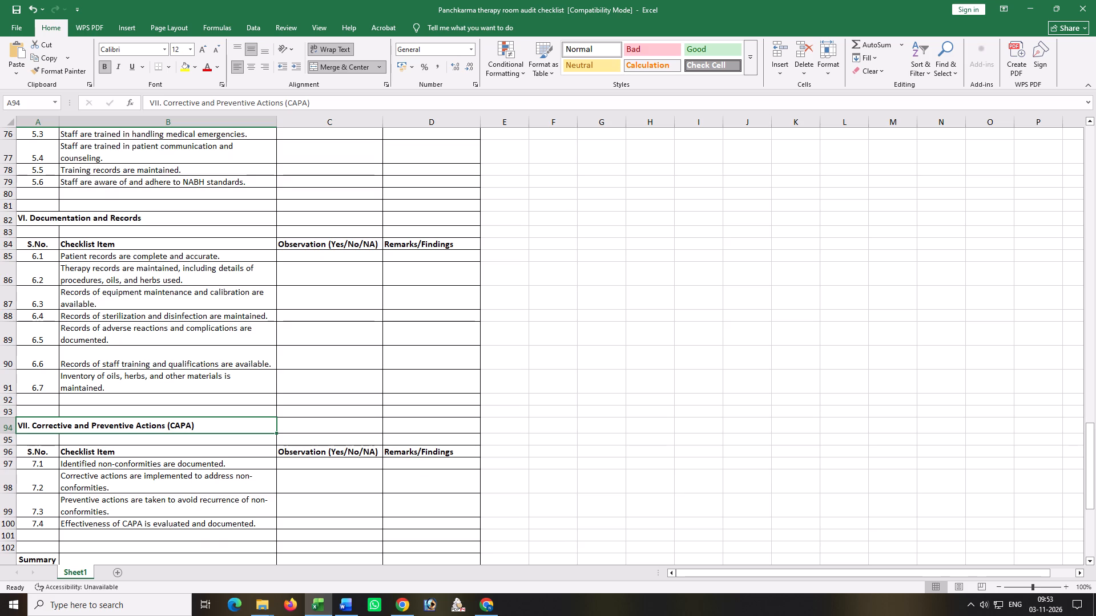
Merge the Summary of Findings line across A103:B103 with top and left alignment, and shorten row 103.
scroll(83, 473, down, 3)
drag(41, 451, 97, 447)
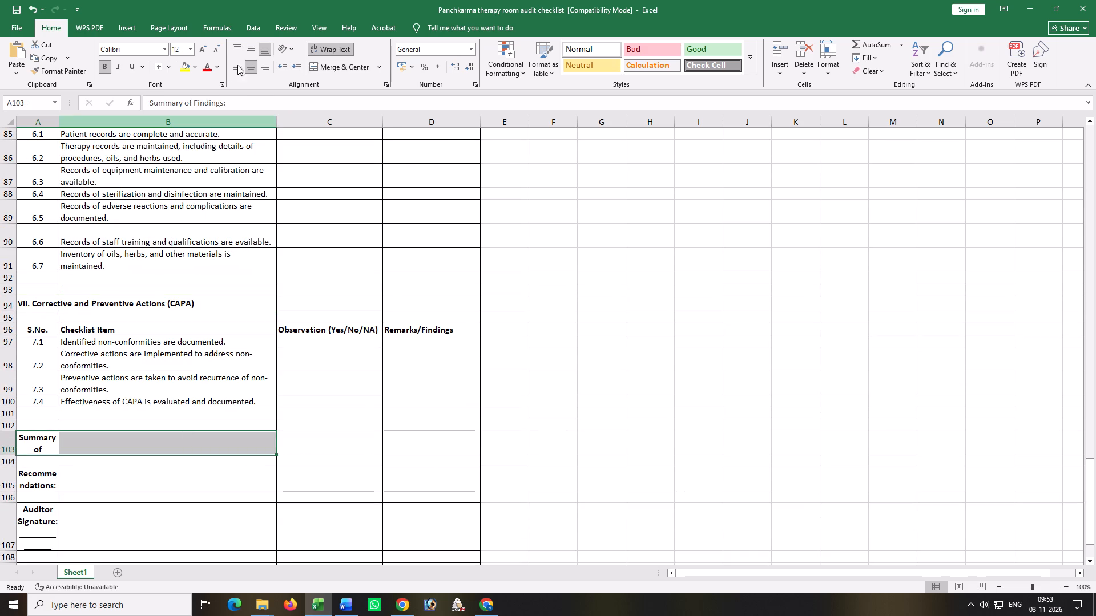
click(327, 68)
click(251, 47)
click(232, 47)
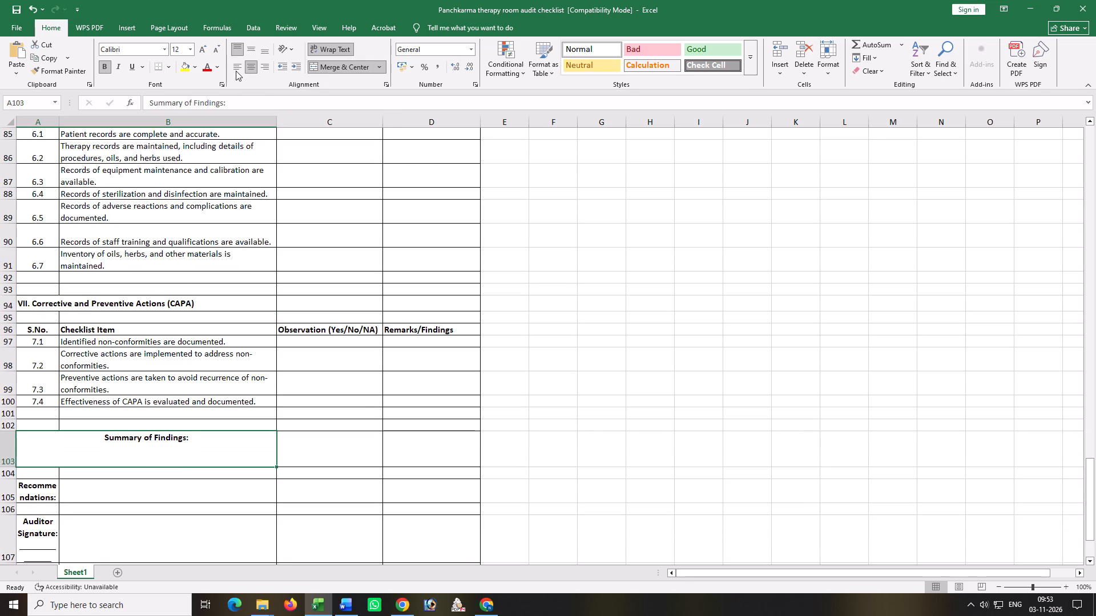
click(236, 69)
drag(9, 467, 10, 448)
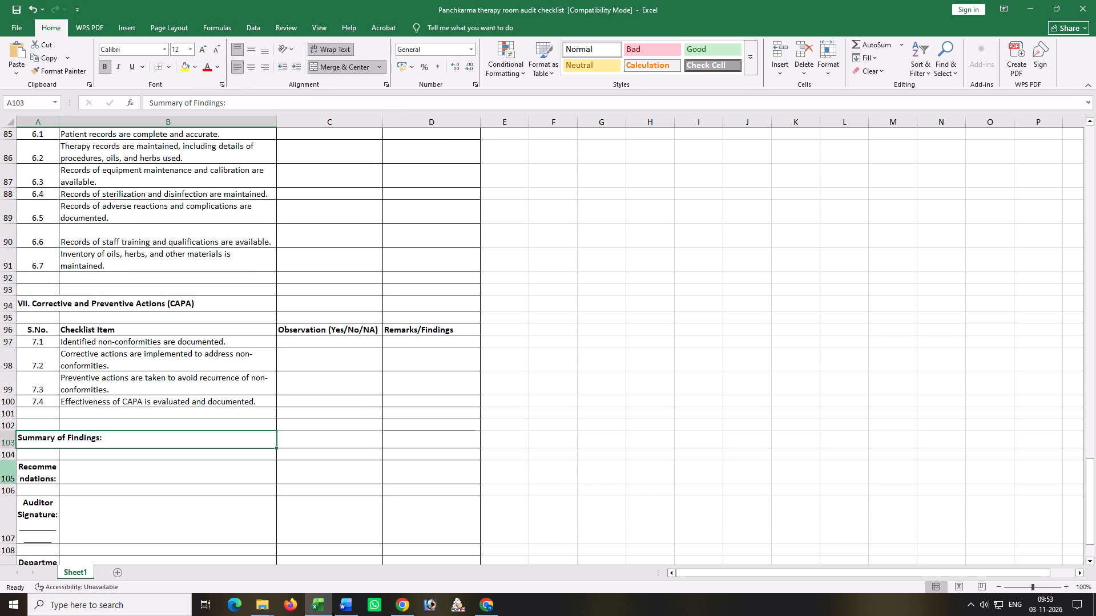
Merge the Recommendations line across A105:B105 with middle and left alignment, and shorten row 105.
drag(34, 475, 80, 473)
click(335, 63)
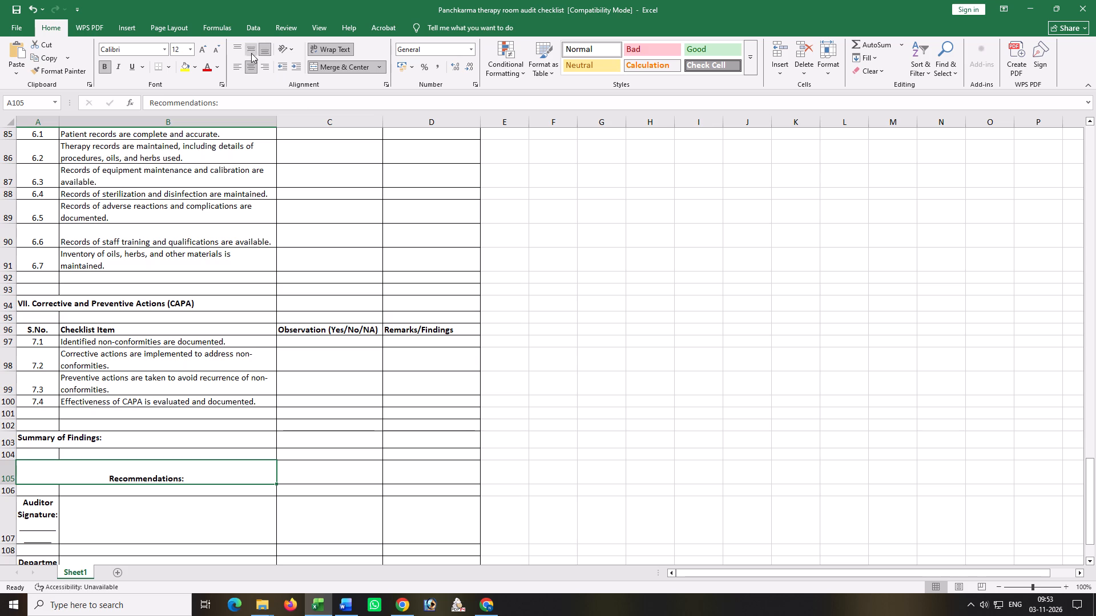
click(251, 50)
click(236, 69)
drag(12, 484, 10, 478)
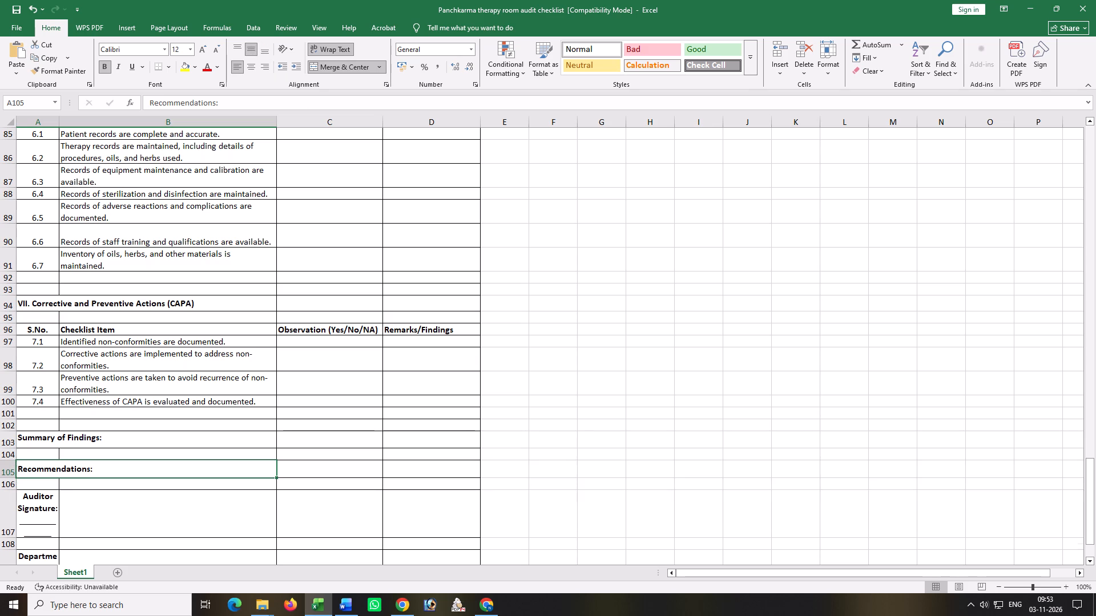
Merge the Auditor Signature line across A107:B107 with top and left alignment, and shorten row 107 to a single line.
drag(46, 512, 139, 508)
click(342, 75)
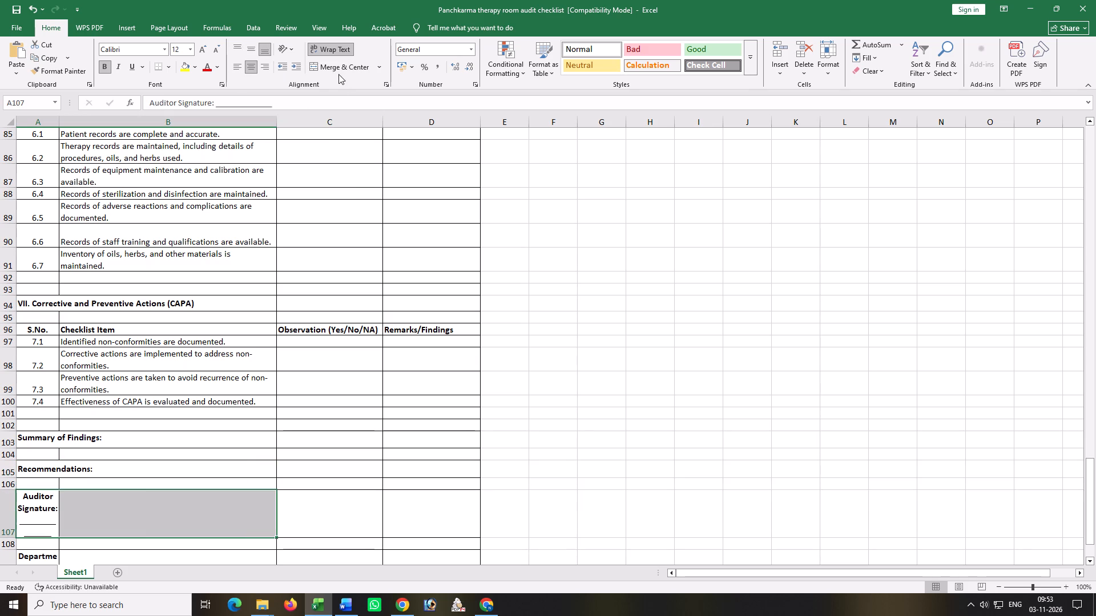
click(337, 68)
click(231, 70)
click(236, 49)
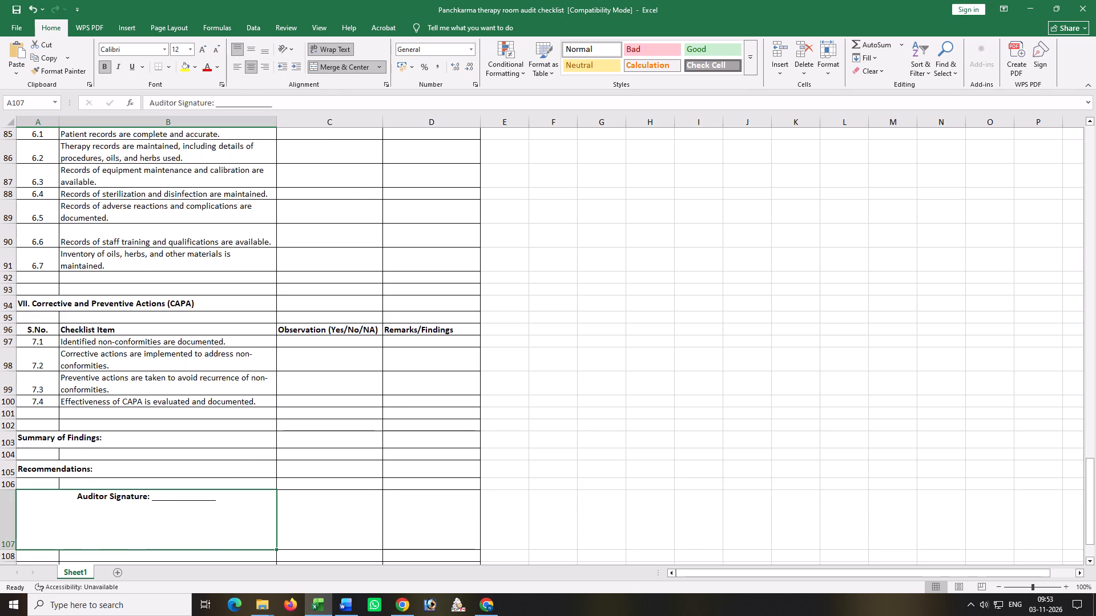
click(240, 68)
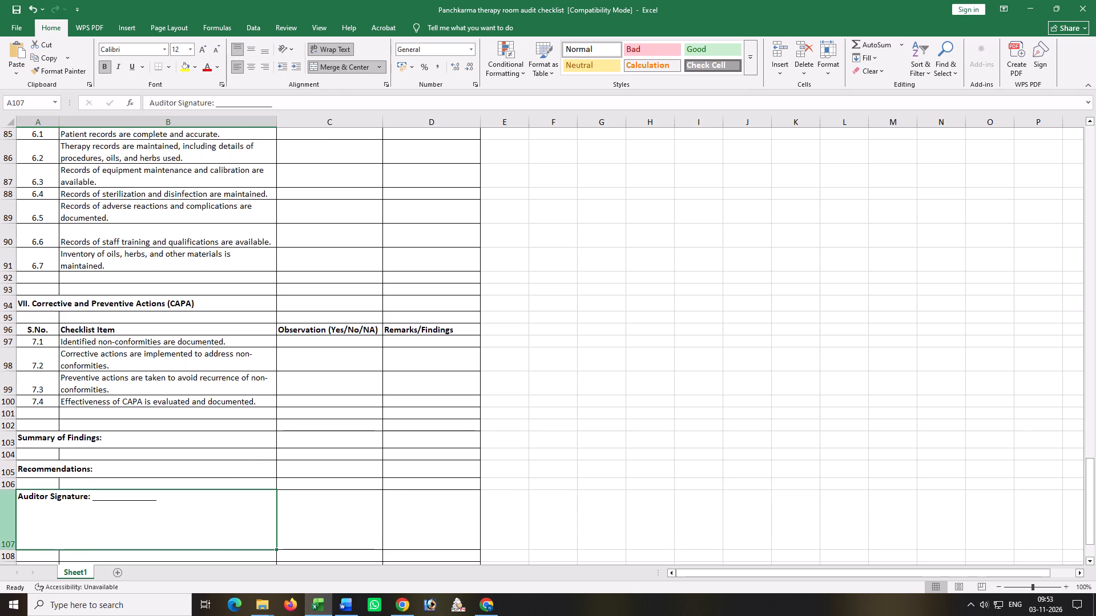
drag(10, 550, 7, 506)
Merge the Department Head Signature line across A109:B109 with middle and left alignment, and shorten row 109 to a single line.
scroll(78, 513, down, 2)
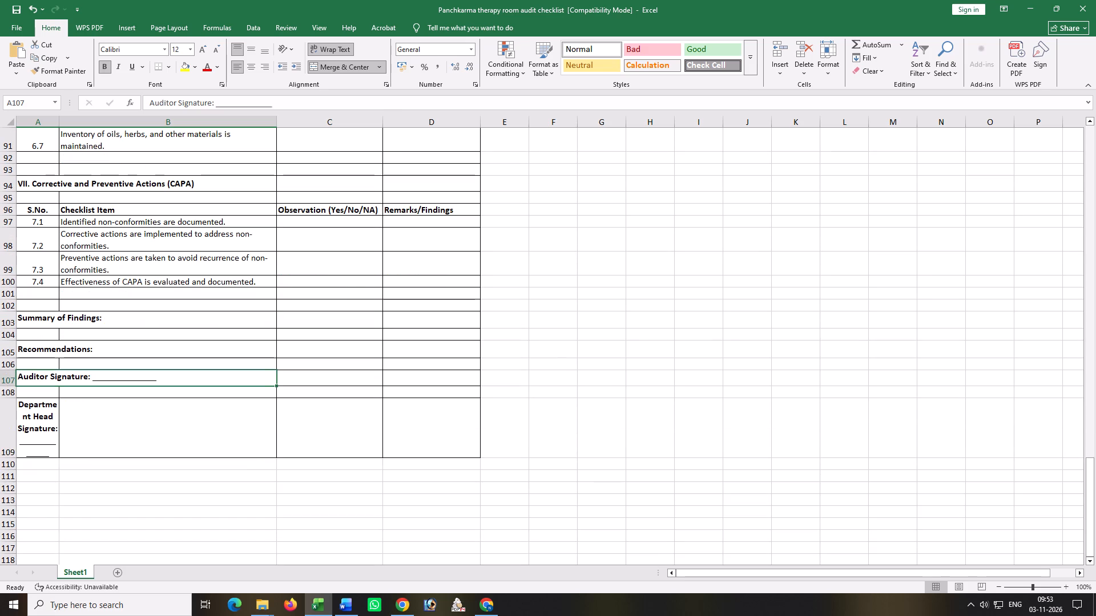
drag(49, 421, 82, 422)
click(338, 68)
click(248, 50)
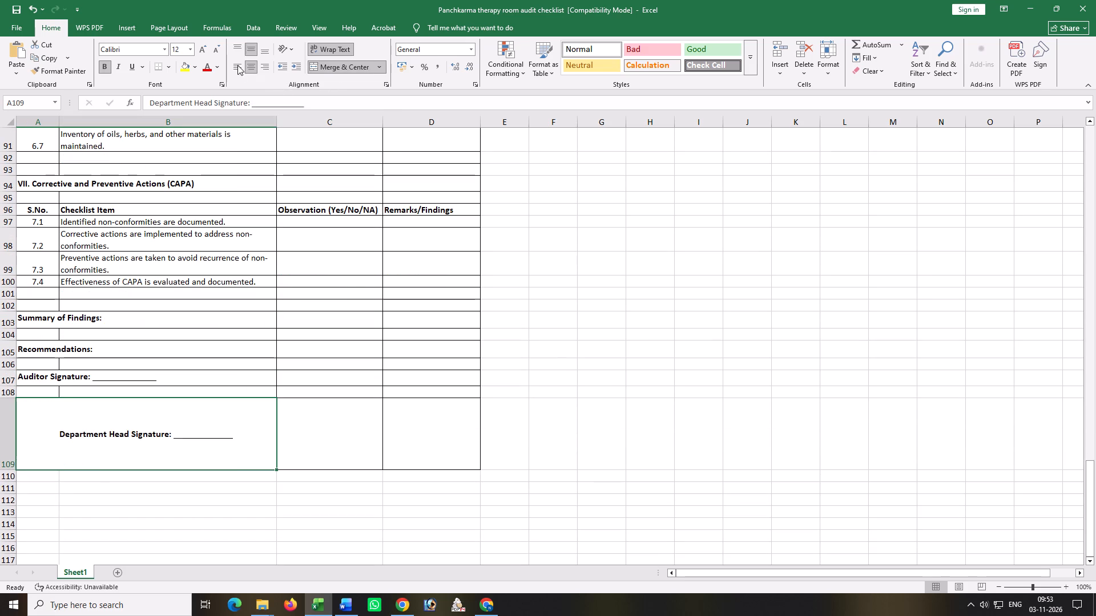
click(237, 65)
click(239, 42)
click(37, 487)
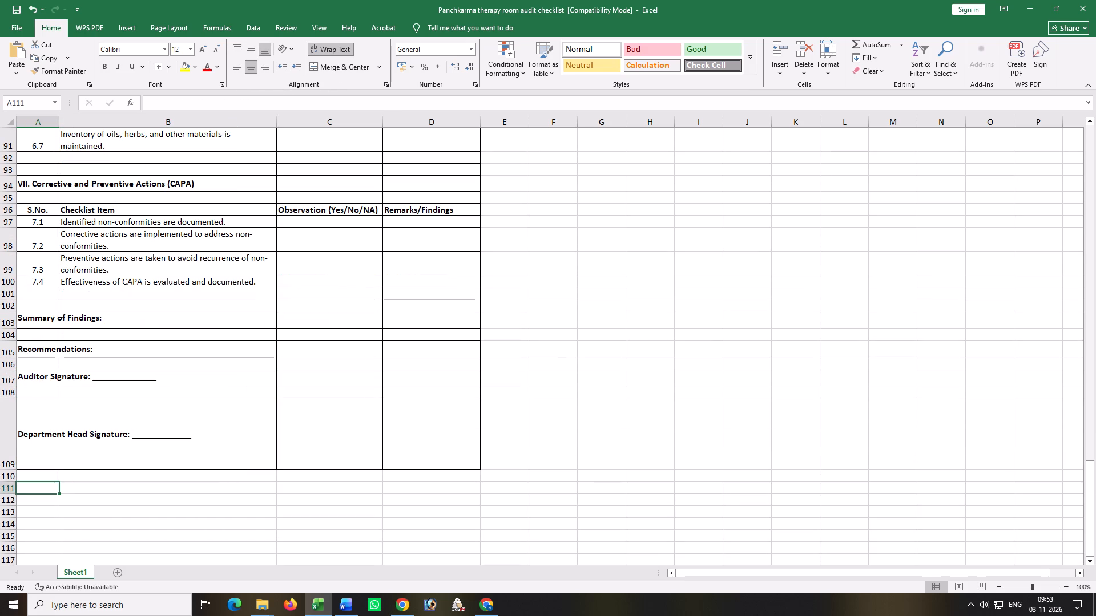
drag(9, 471, 6, 432)
drag(8, 430, 8, 421)
drag(8, 420, 6, 413)
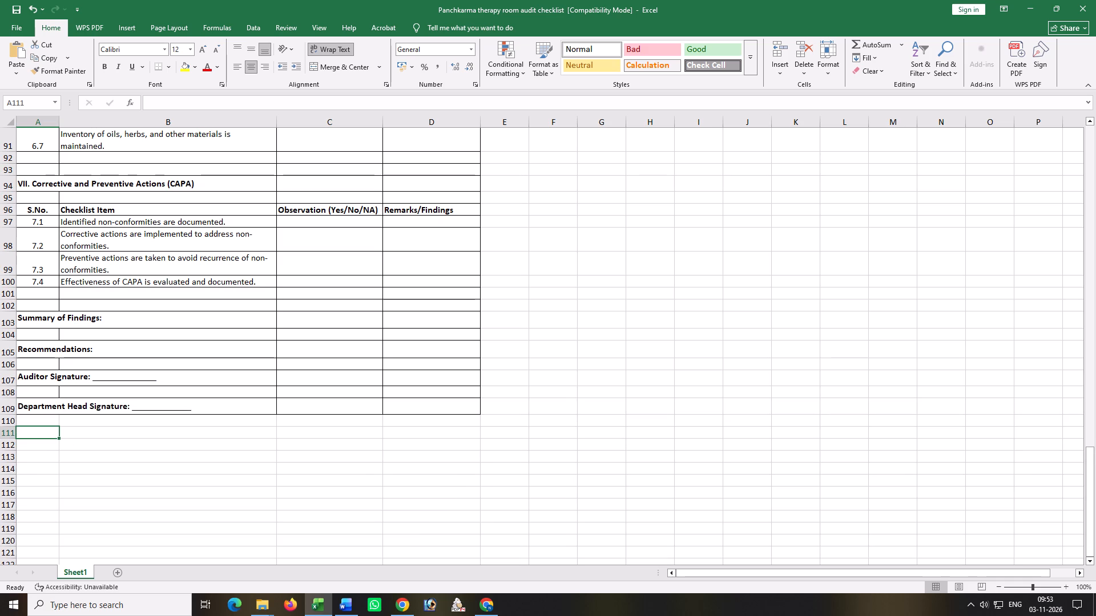
Set the checklist's print scaling to 85% of normal size and check the pages in the print preview.
scroll(98, 408, up, 2)
scroll(235, 429, up, 6)
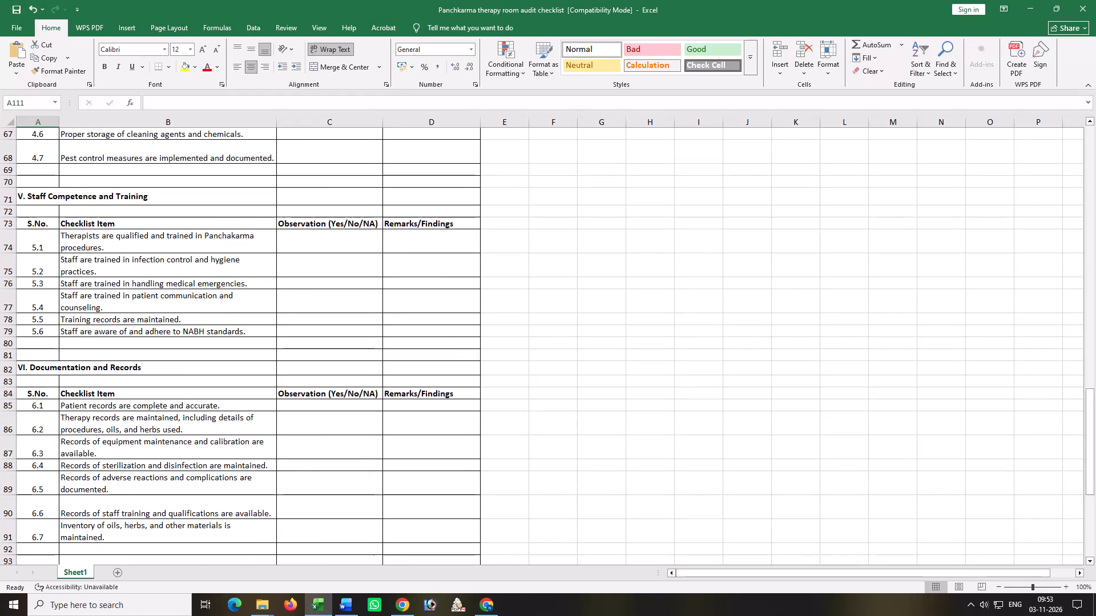
scroll(242, 433, up, 10)
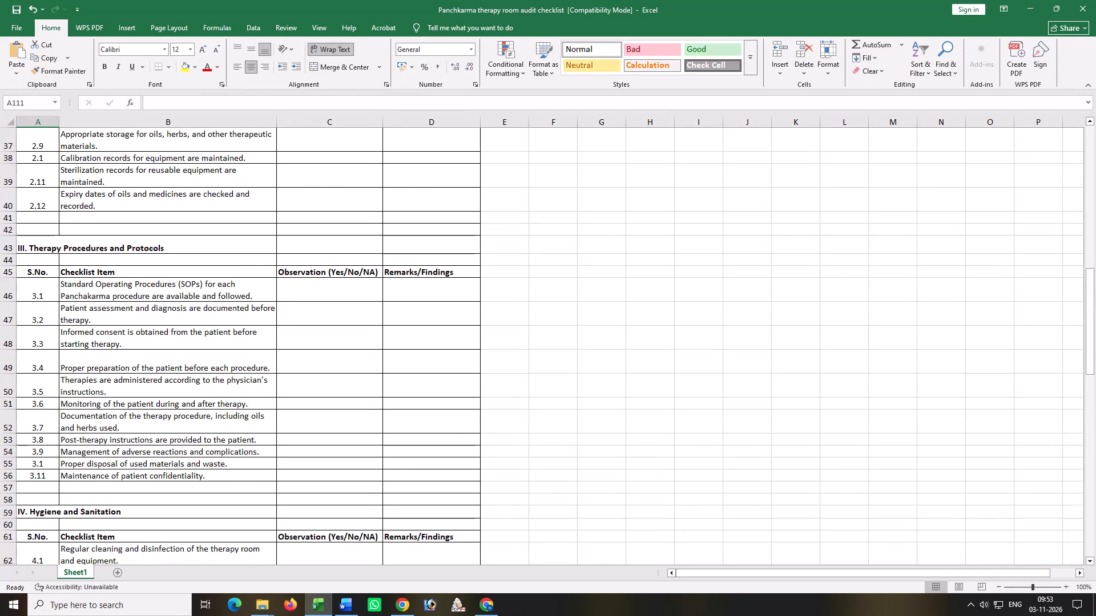
scroll(242, 433, up, 20)
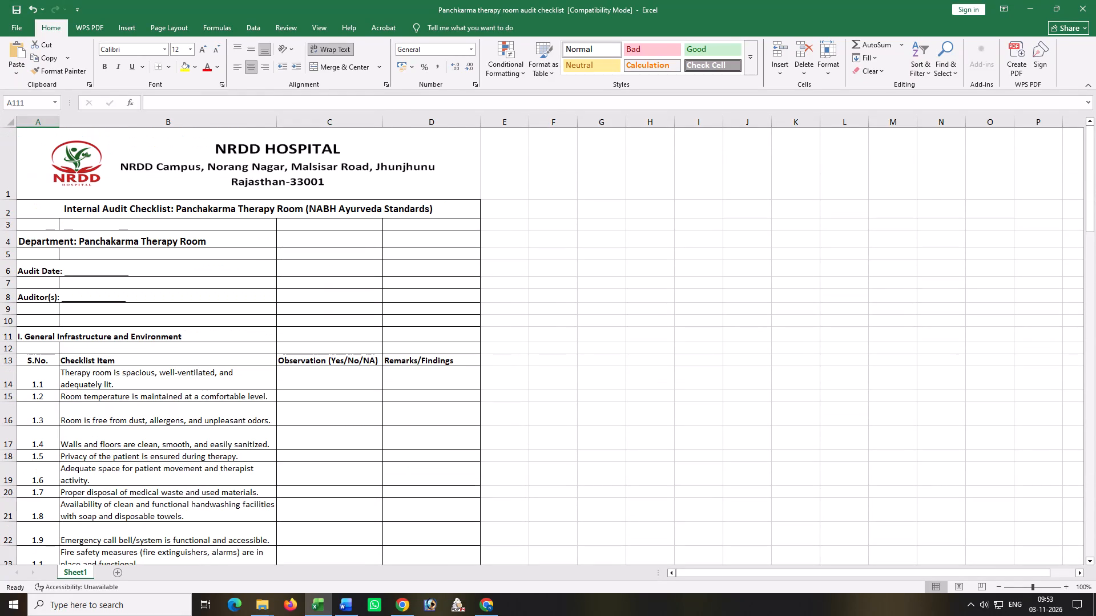
key(ctrl+p)
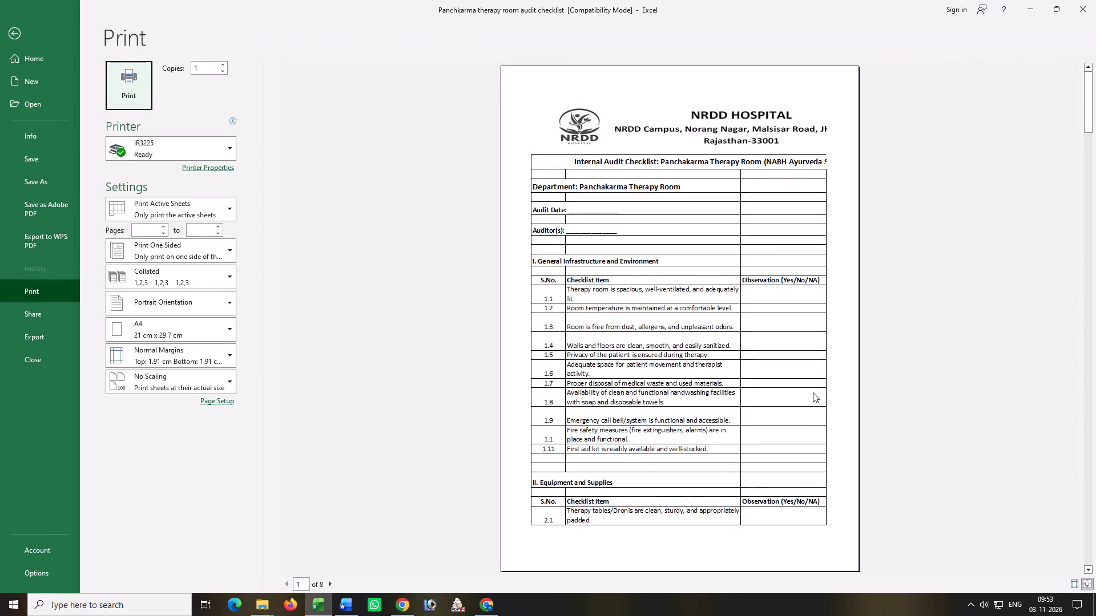
click(210, 399)
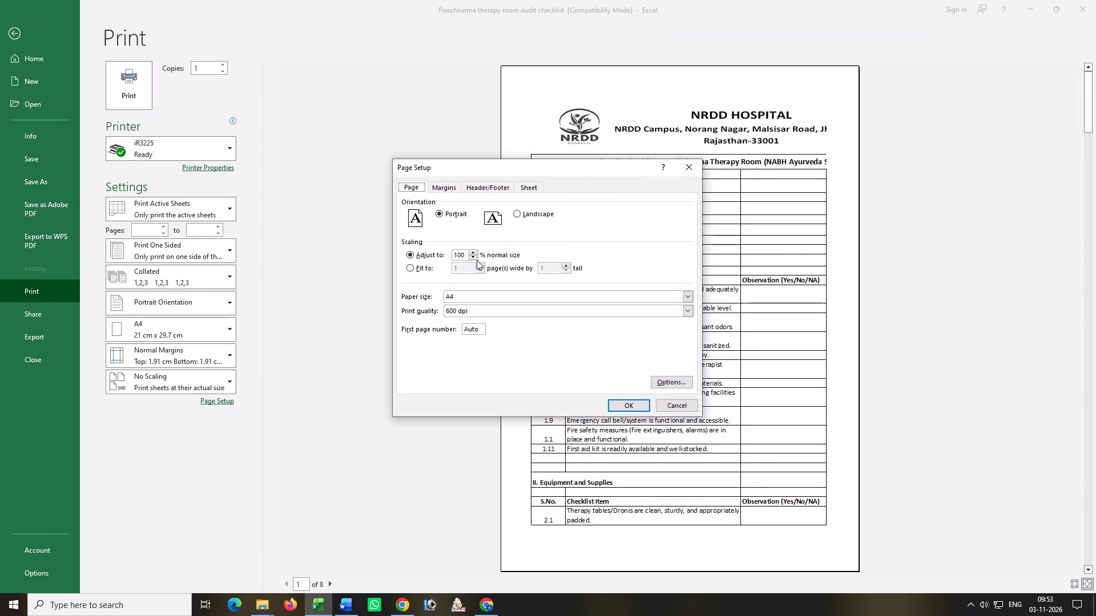
double_click(473, 257)
click(472, 259)
click(631, 408)
scroll(763, 356, down, 2)
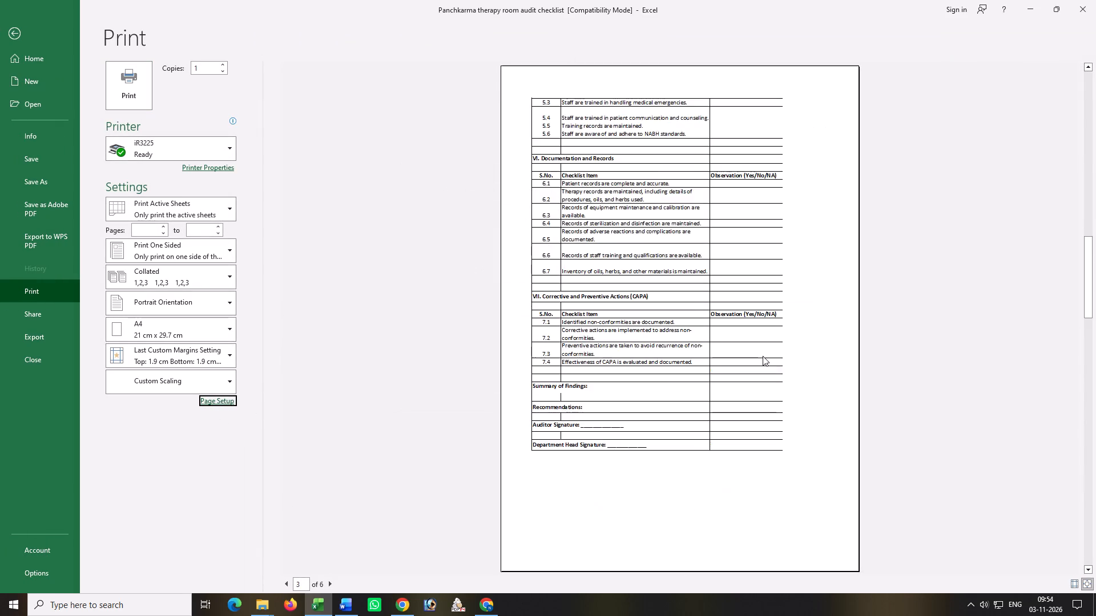
scroll(763, 356, down, 3)
scroll(763, 356, up, 5)
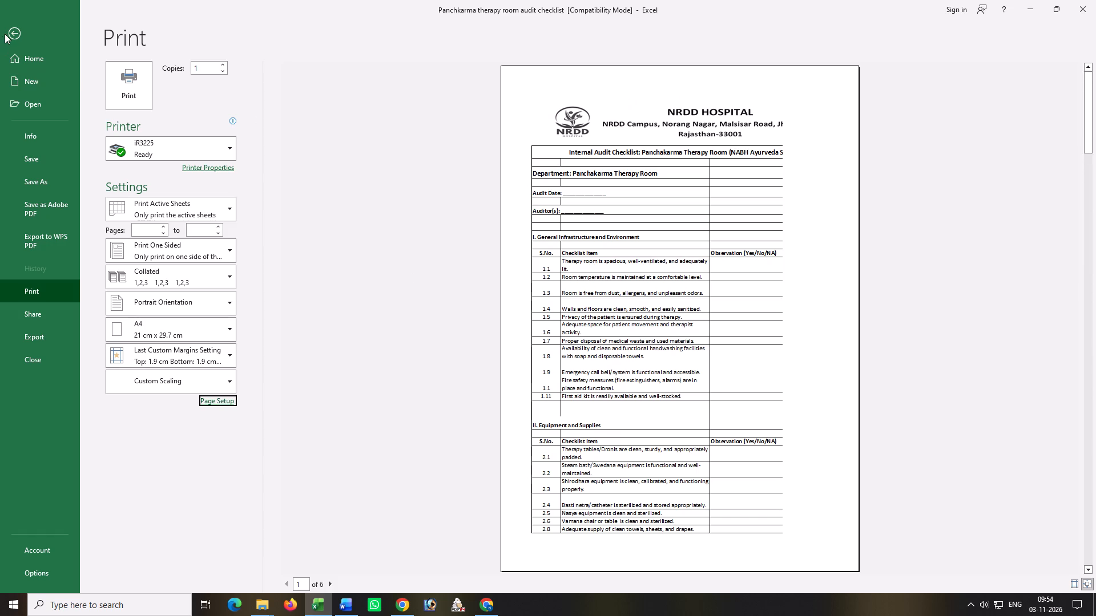
Narrow the Remarks/Findings column D slightly and shrink the NRDD Hospital letterhead picture's width to stay within it.
click(11, 33)
scroll(466, 376, up, 9)
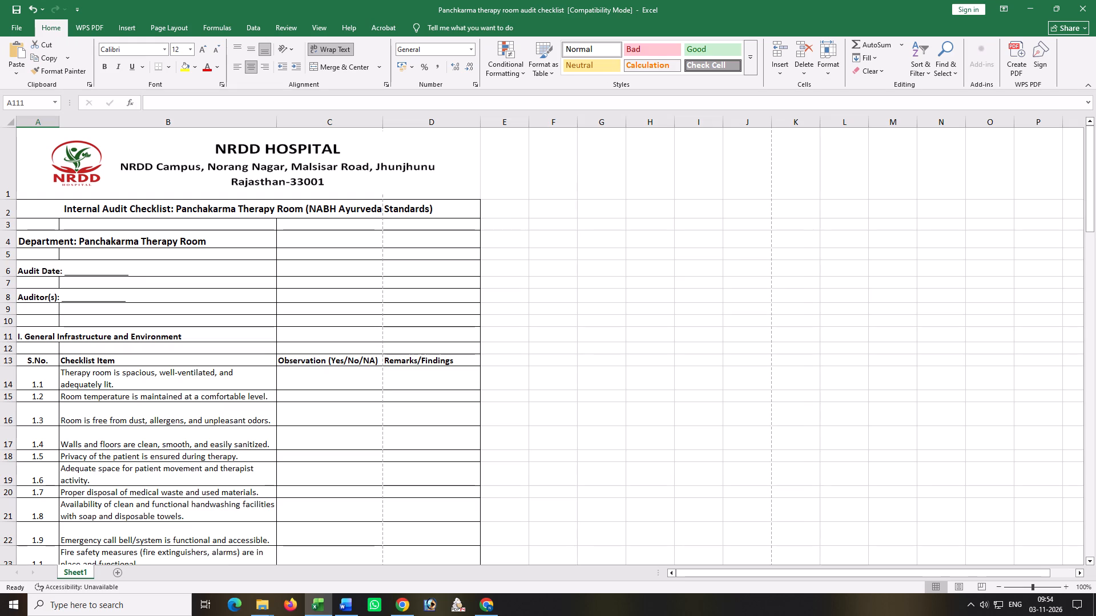
drag(480, 123, 469, 123)
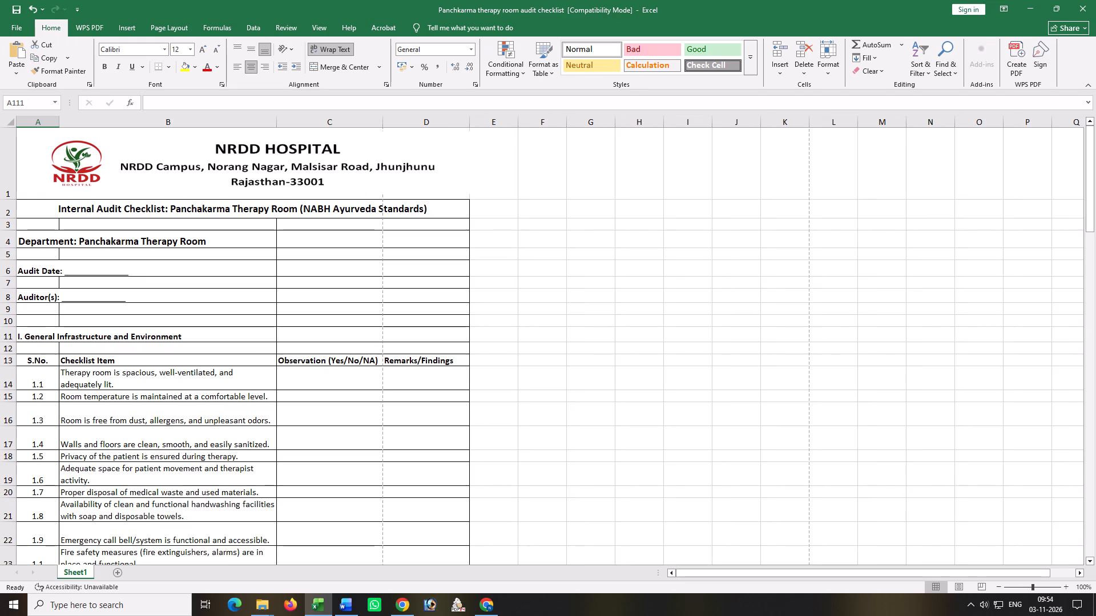
click(426, 165)
drag(470, 163, 466, 163)
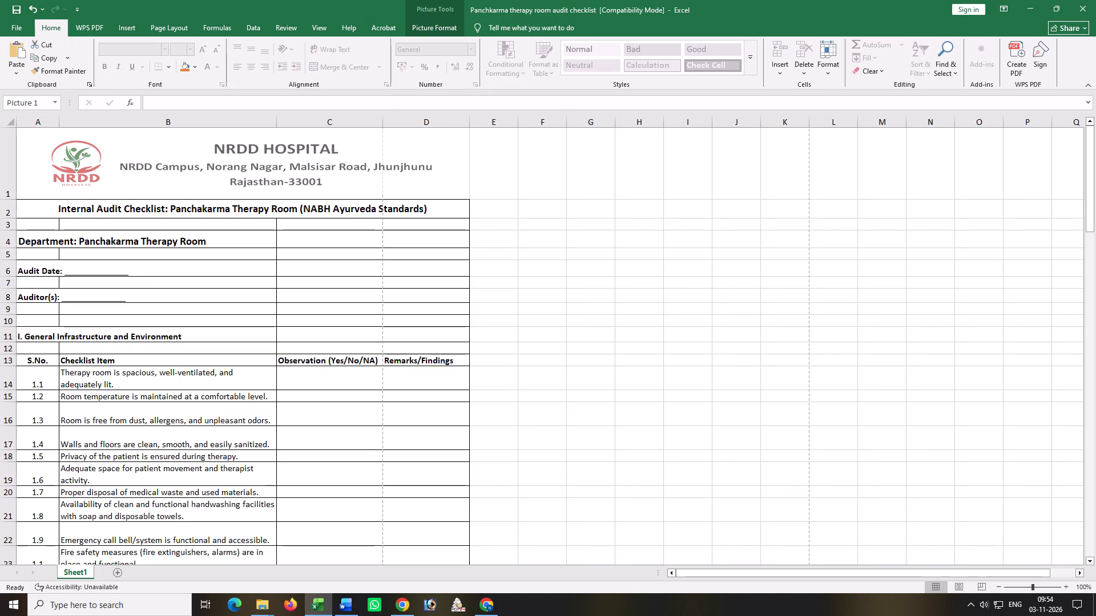
drag(466, 163, 464, 161)
click(433, 290)
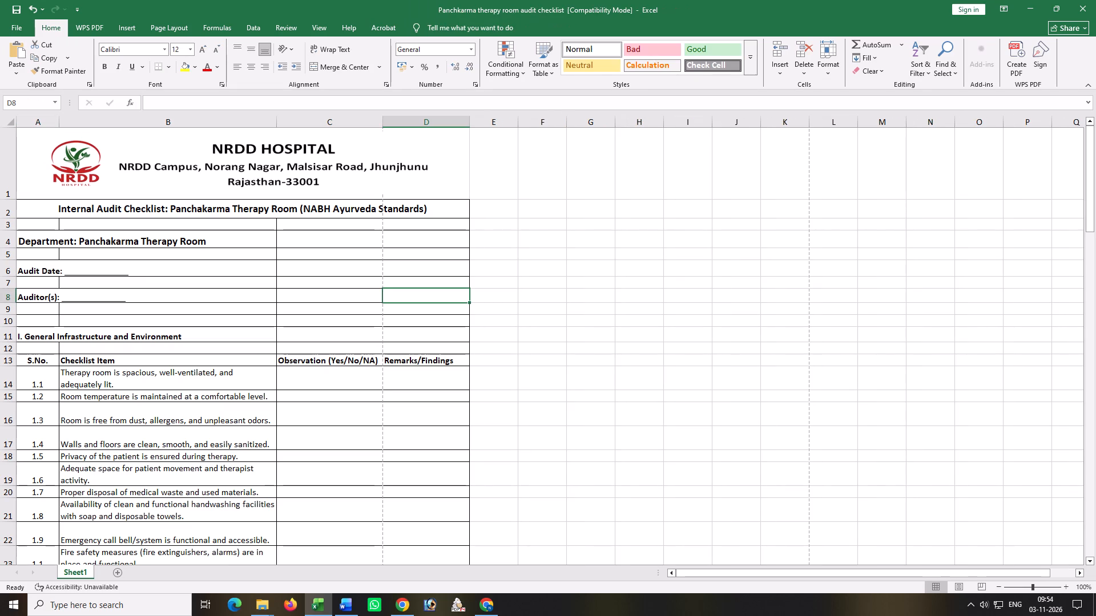
Set the top and bottom page margins to 1.4 cm for printing.
key(ctrl+p)
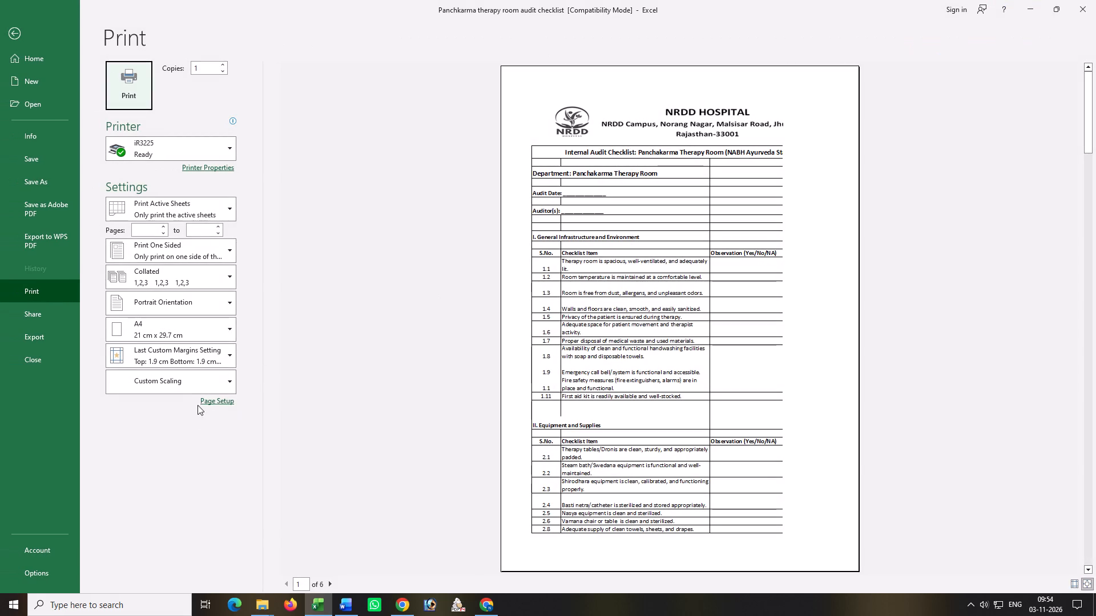
click(214, 402)
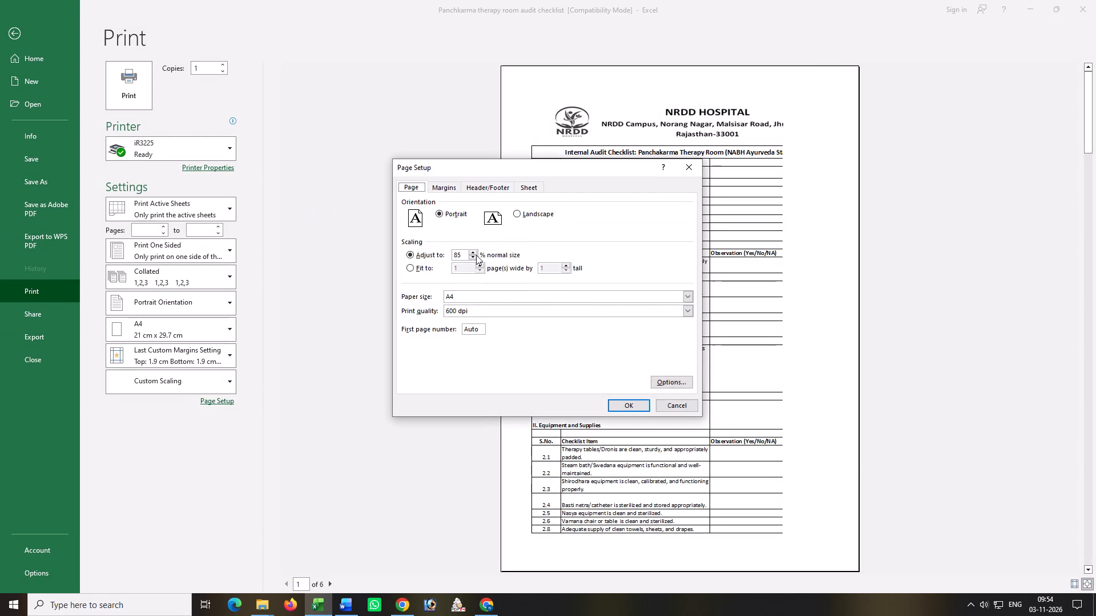
click(450, 187)
click(554, 213)
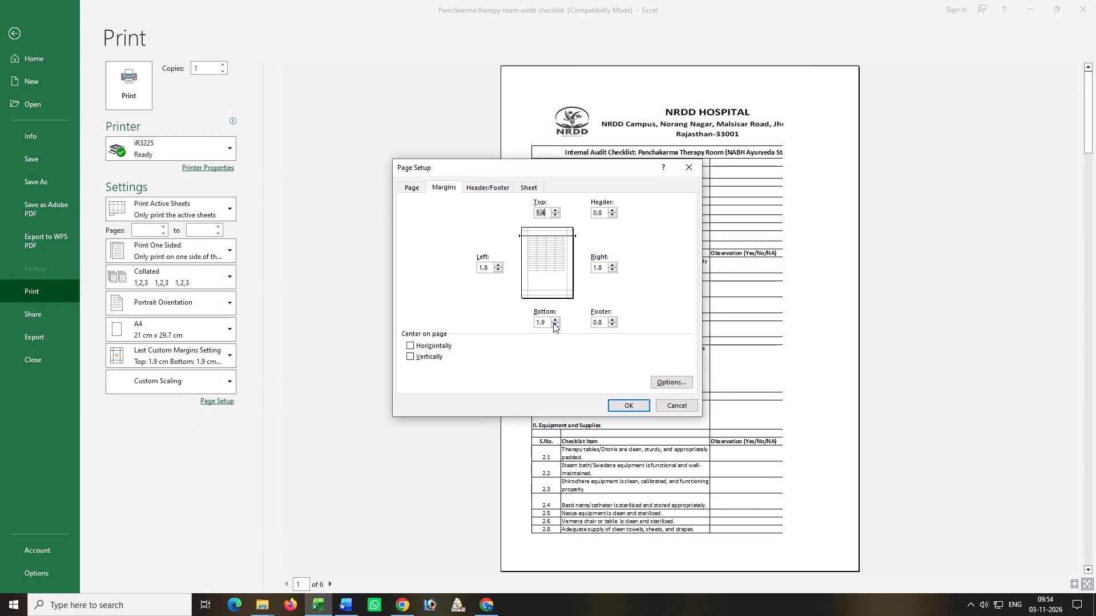
click(556, 325)
click(626, 405)
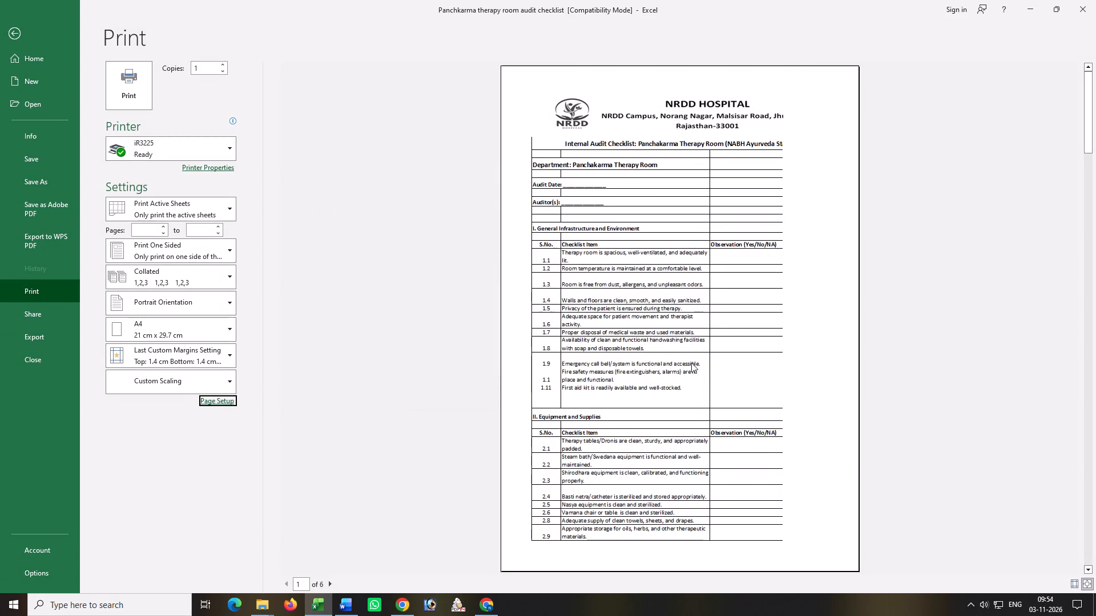
Lower the print scaling one more increment below 85% to fit all four columns on the page width, and check the preview pages.
click(228, 403)
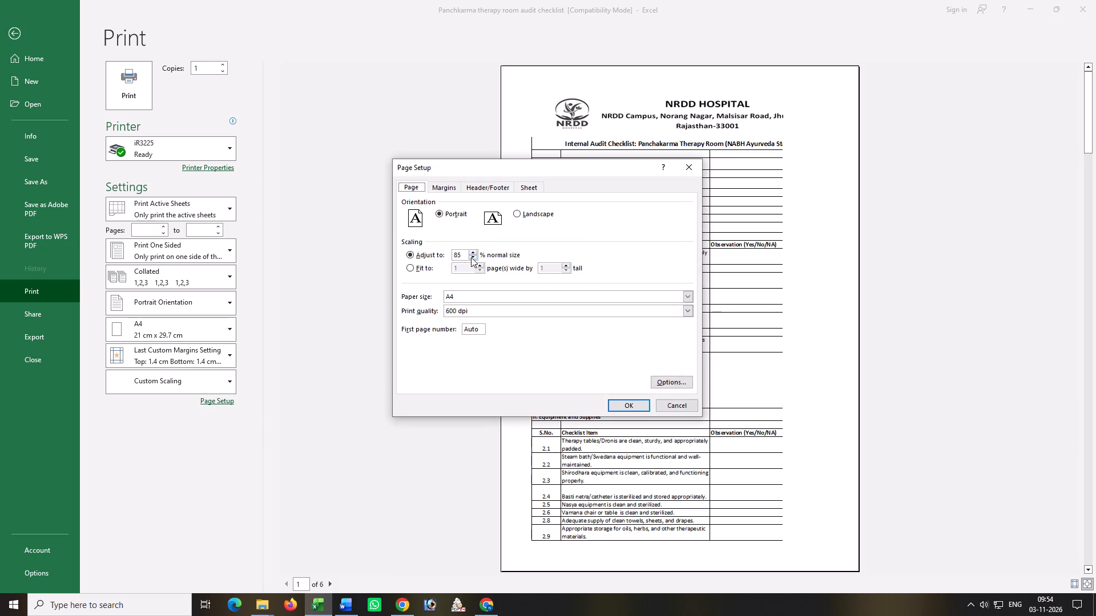
click(471, 257)
click(624, 404)
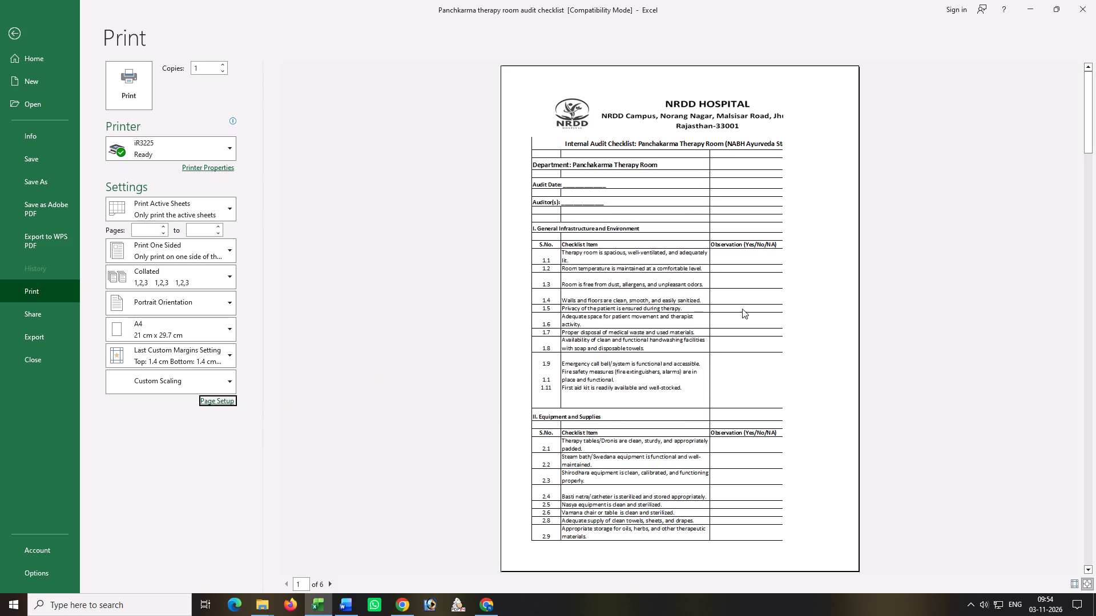
click(724, 289)
scroll(742, 346, down, 3)
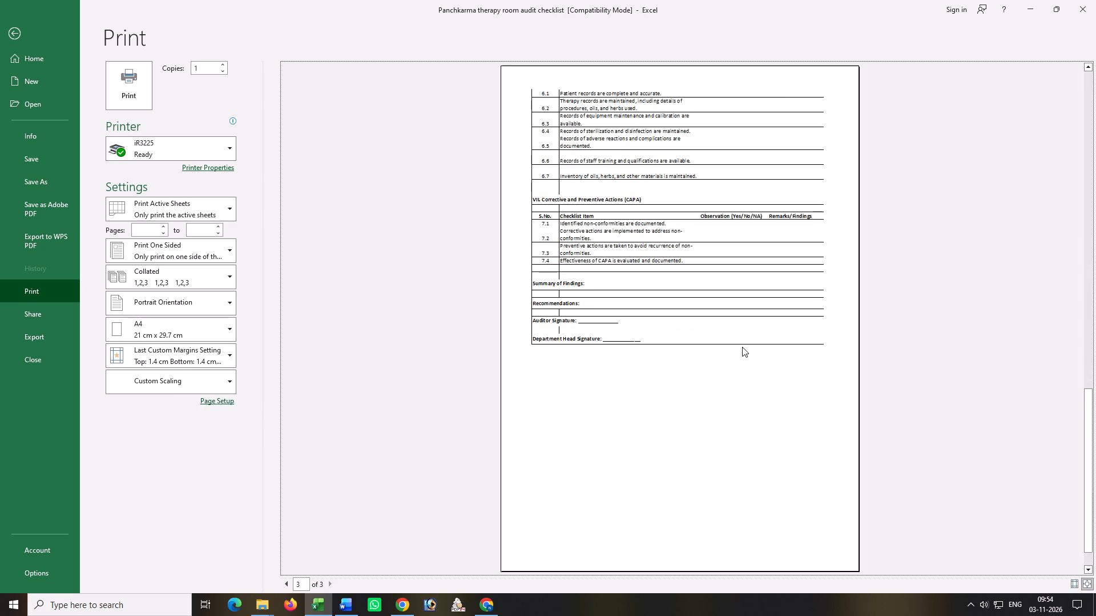
scroll(742, 347, up, 4)
scroll(742, 347, down, 7)
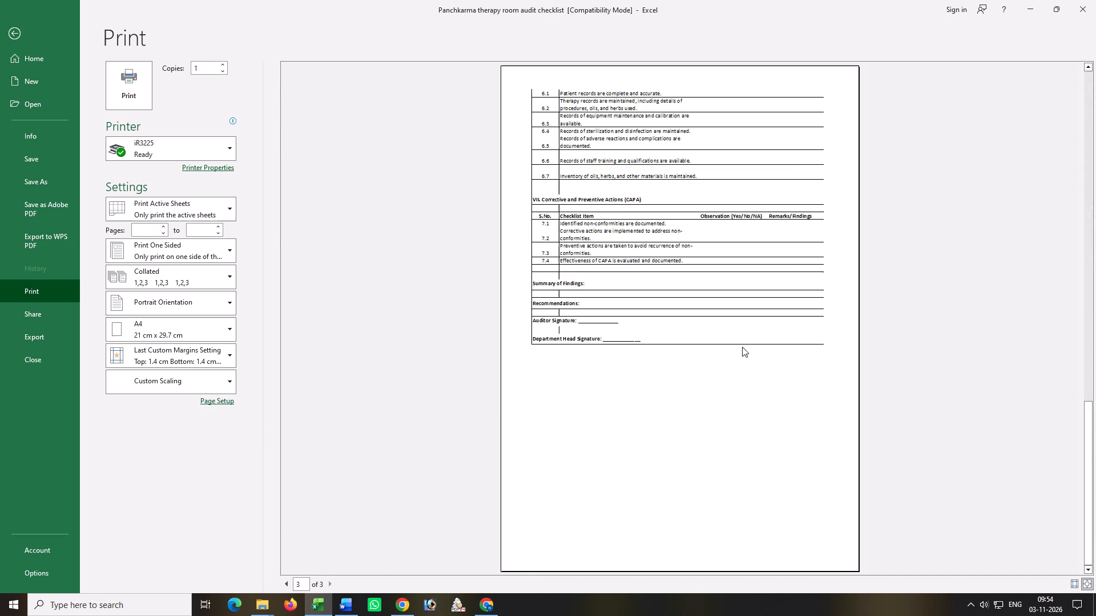
scroll(742, 347, up, 10)
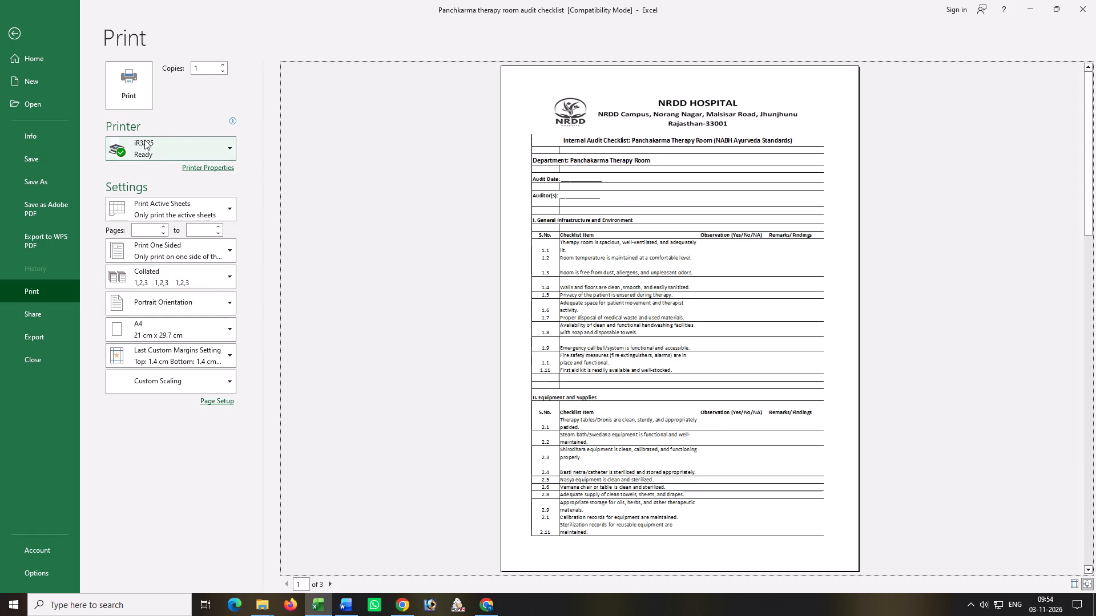
Print one copy of the Panchkarma therapy room audit checklist on the iR3225 printer.
click(132, 79)
scroll(316, 348, up, 6)
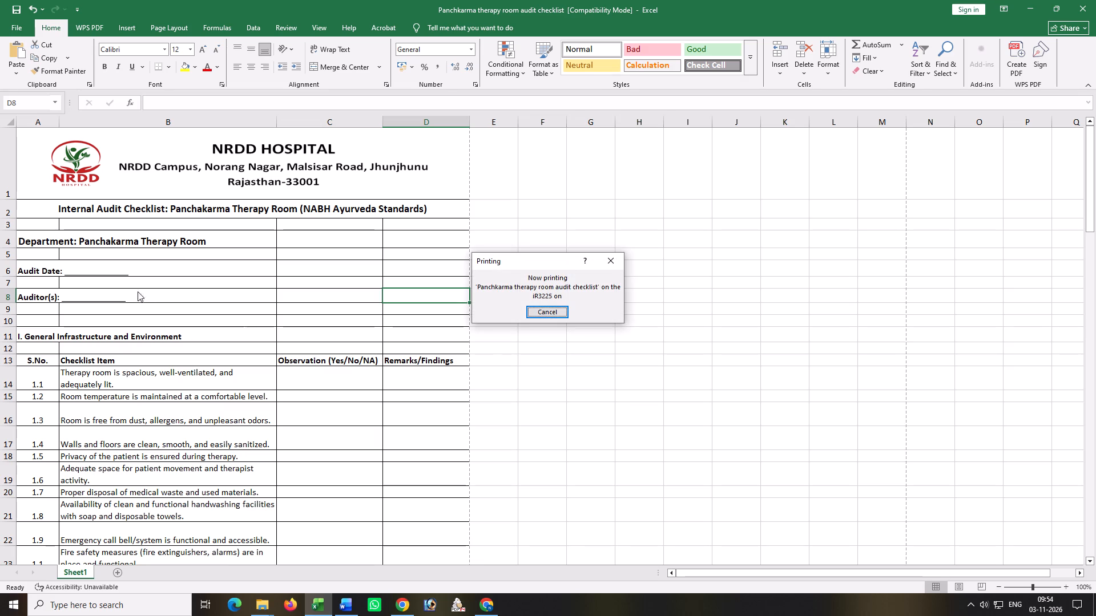
scroll(128, 287, down, 11)
scroll(192, 379, down, 4)
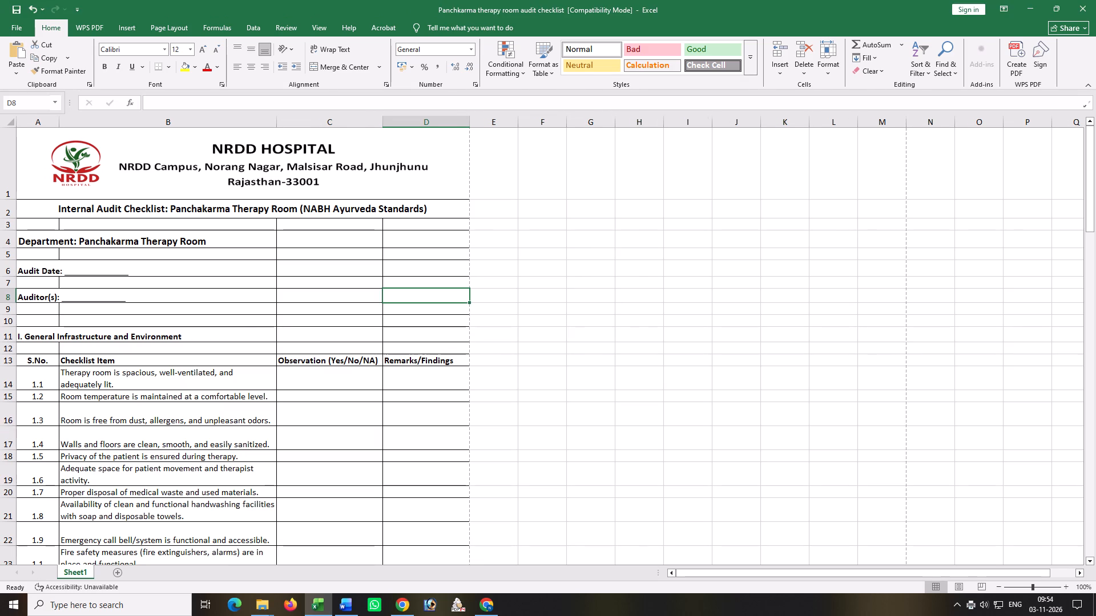
Reduce rows 16, 17 and 22 in the General Infrastructure section to fit their single line of text.
drag(8, 425, 5, 413)
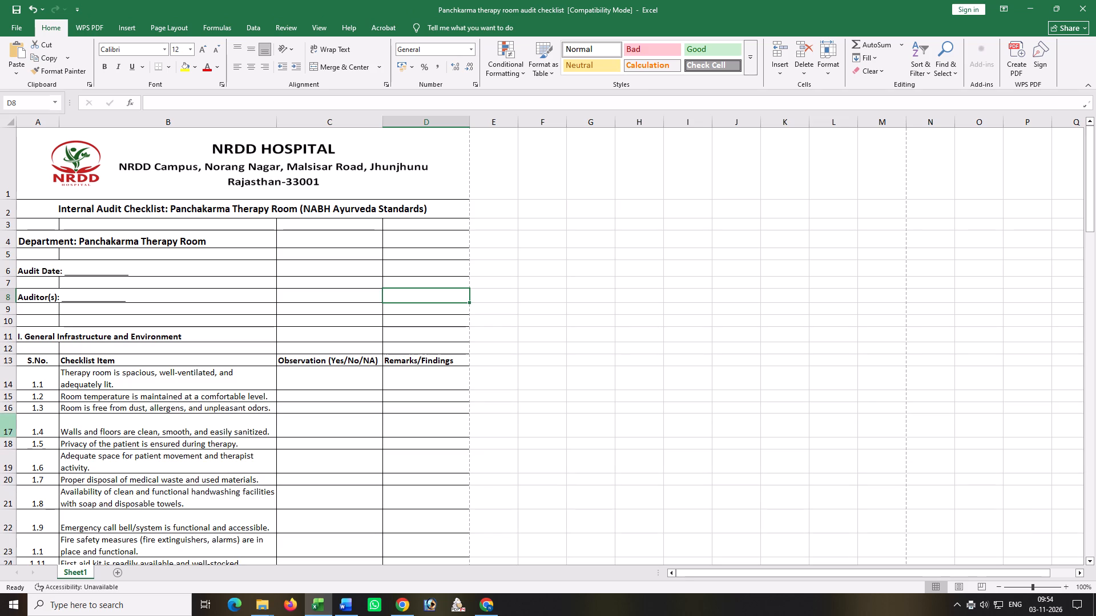
click(4, 434)
drag(4, 438, 6, 427)
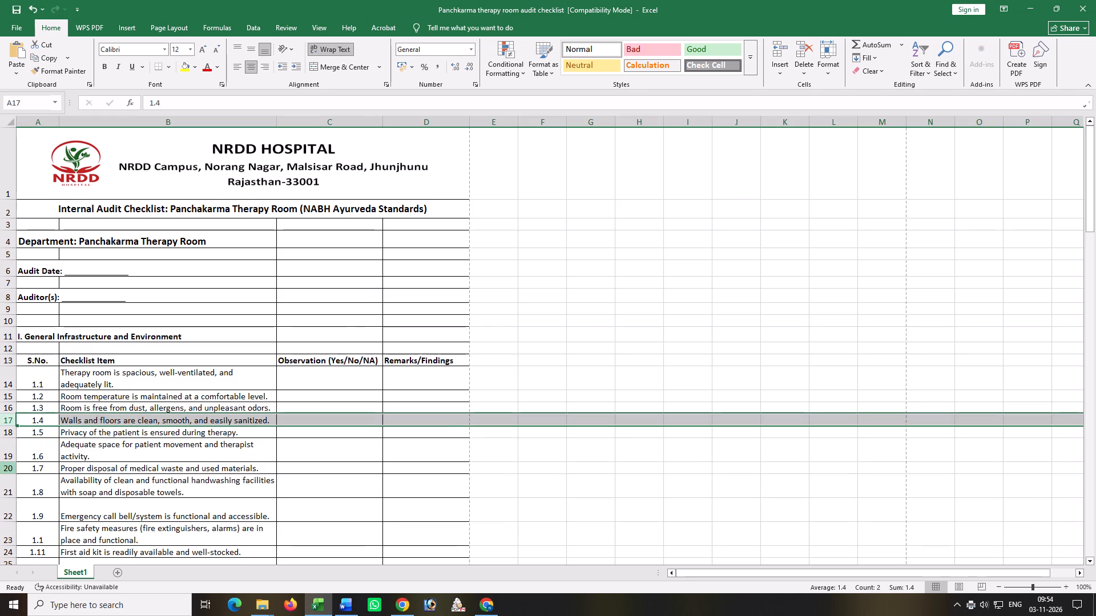
scroll(46, 490, down, 2)
drag(9, 372, 7, 364)
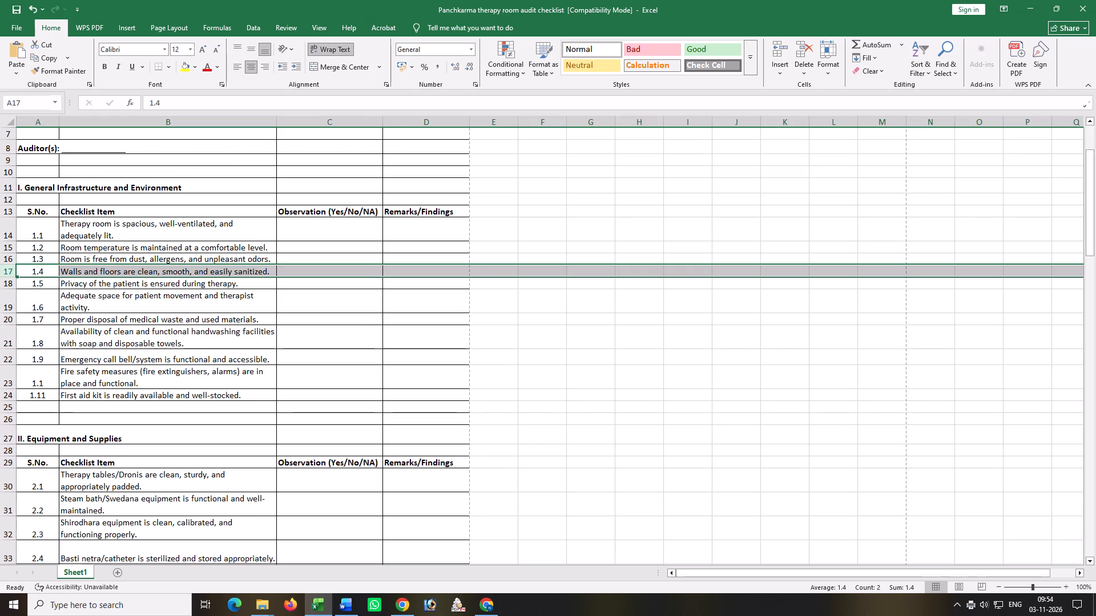
Reduce rows 33 and 90, checklist items 2.4 and 6.6, to fit their single line of text.
scroll(110, 429, down, 5)
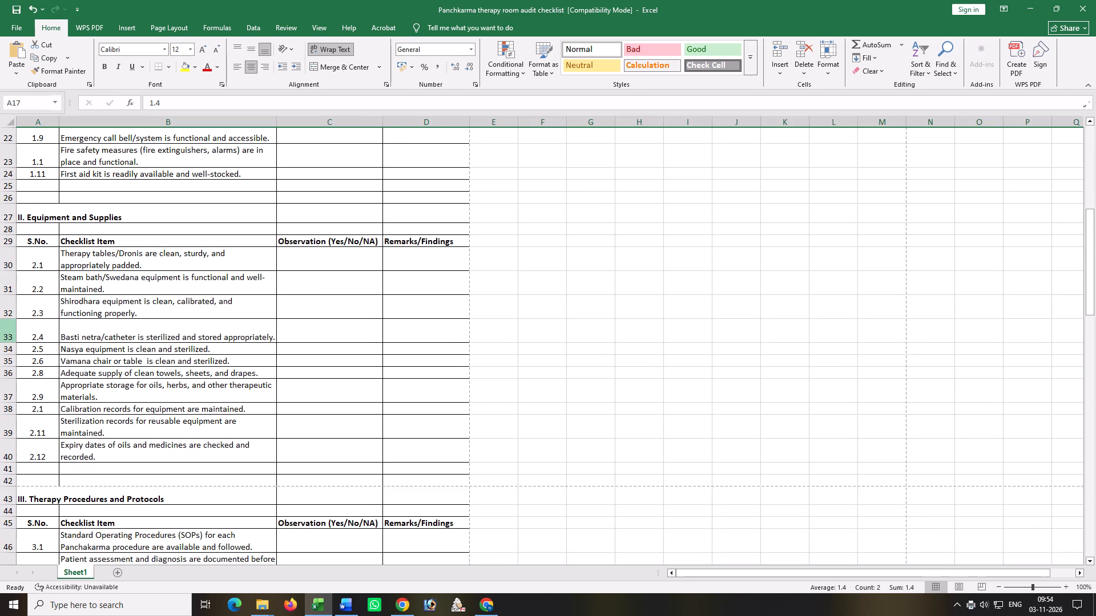
drag(7, 342, 7, 334)
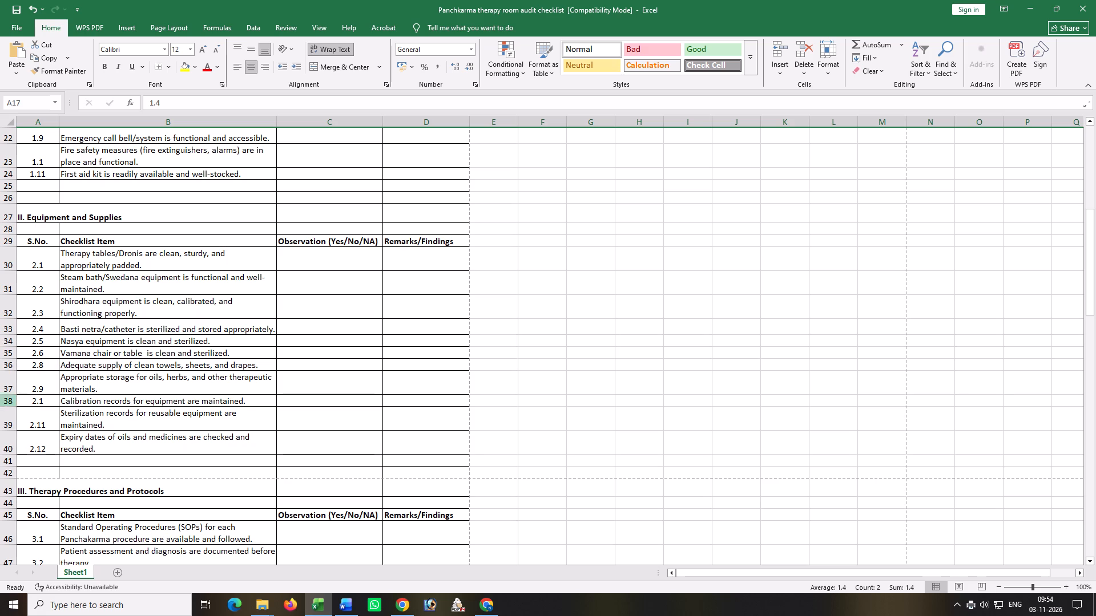
scroll(182, 455, down, 3)
scroll(271, 419, down, 4)
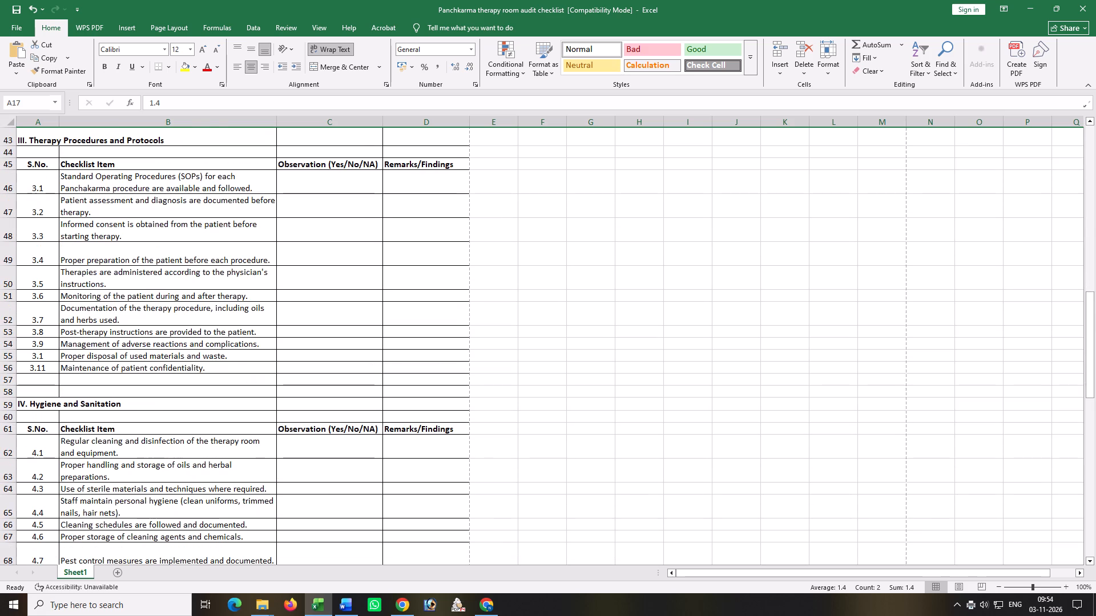
scroll(271, 419, down, 9)
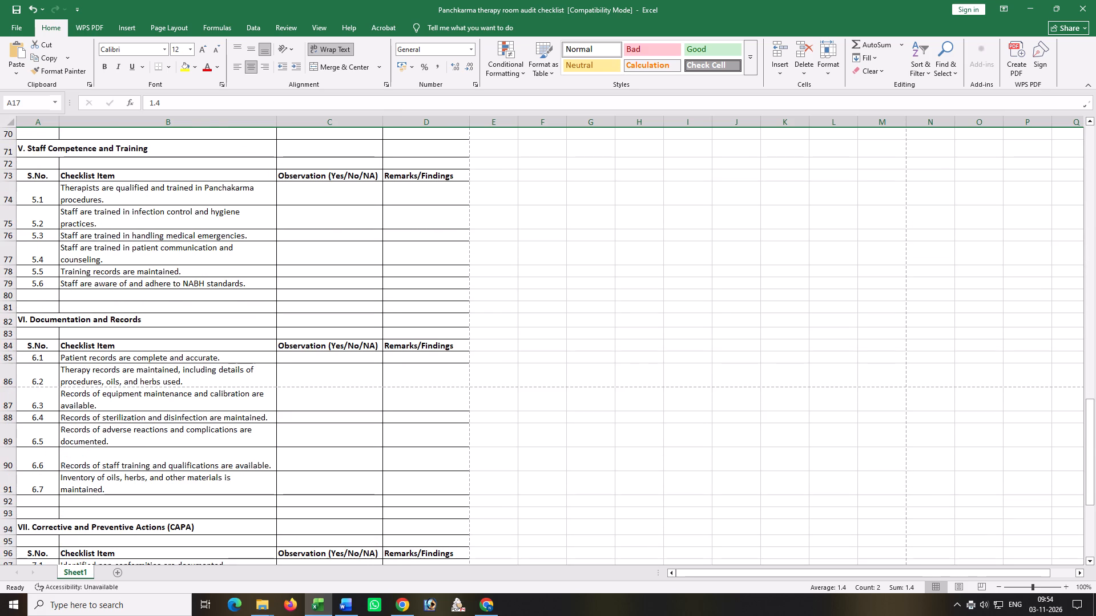
scroll(271, 419, down, 1)
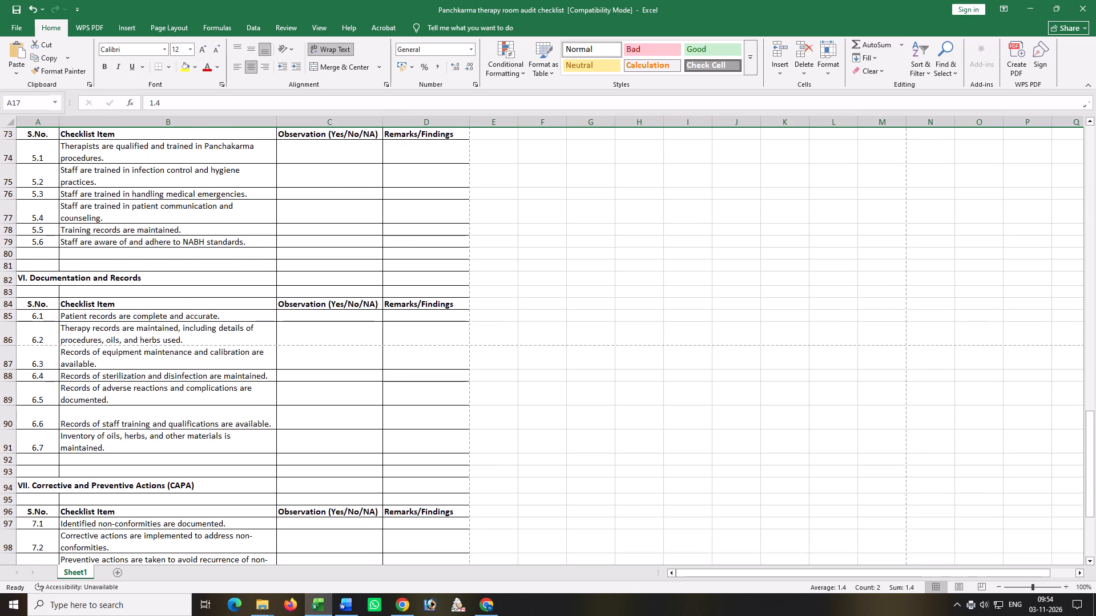
drag(6, 428, 4, 417)
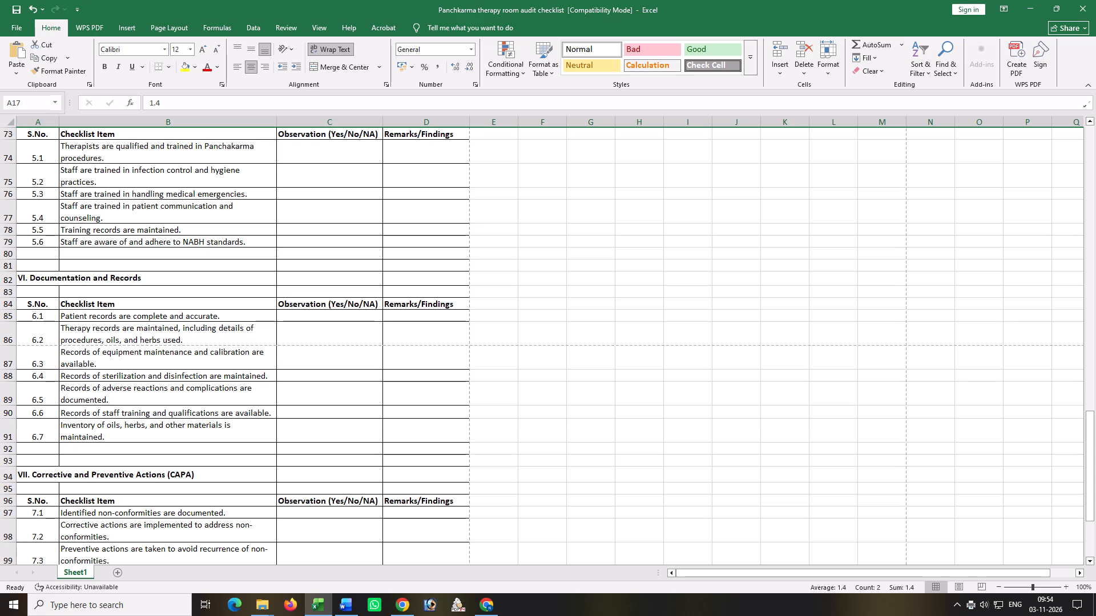
Check the rest of the Panchkarma checklist down to the signature rows, and close the workbook, saving its changes.
scroll(135, 386, down, 5)
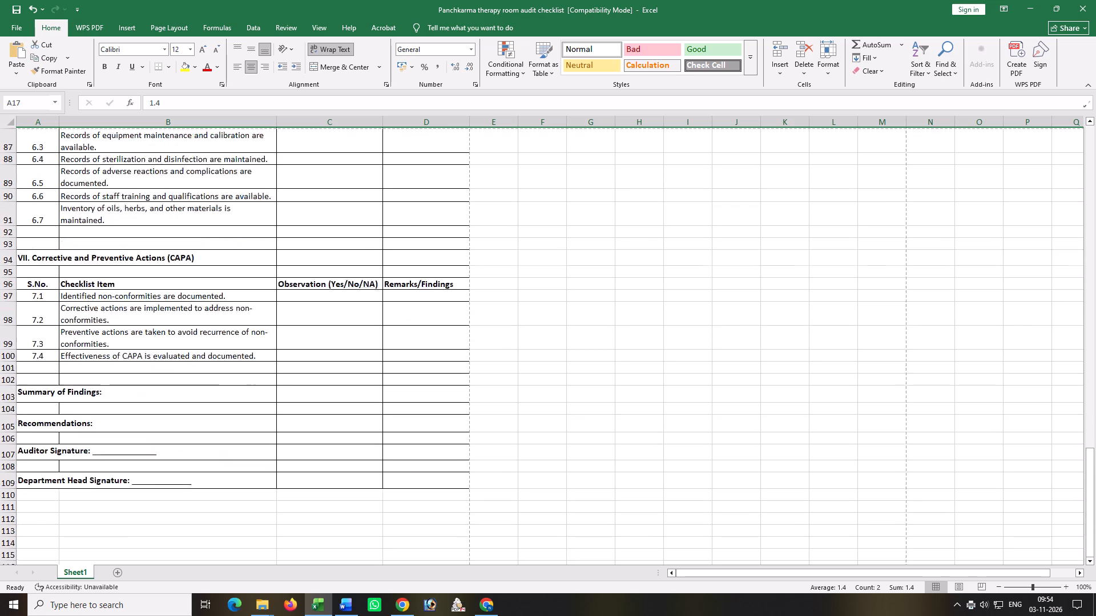
scroll(145, 403, down, 1)
click(1093, 0)
click(516, 313)
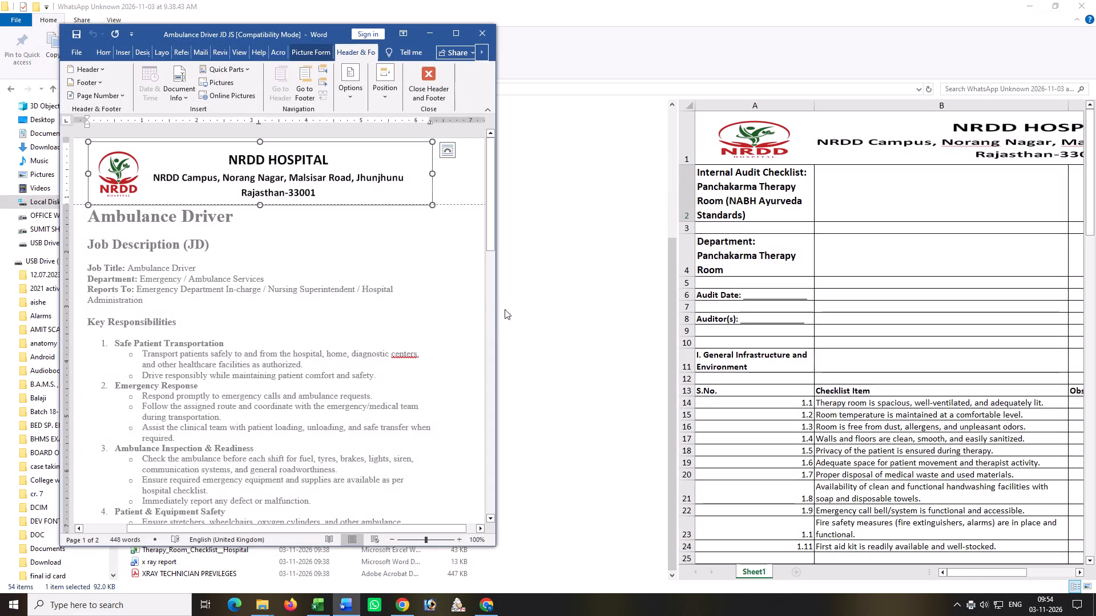
Minimise the Ambulance Driver document and open the PHARMACY AUDIT CHECKLIST workbook from the downloads folder for editing.
click(431, 34)
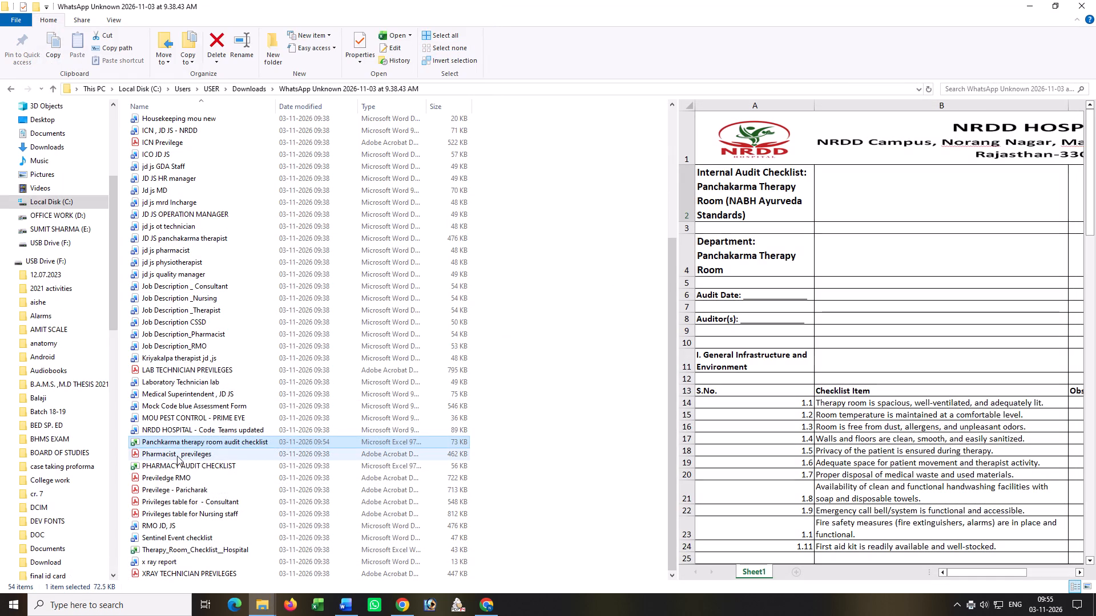
double_click(151, 463)
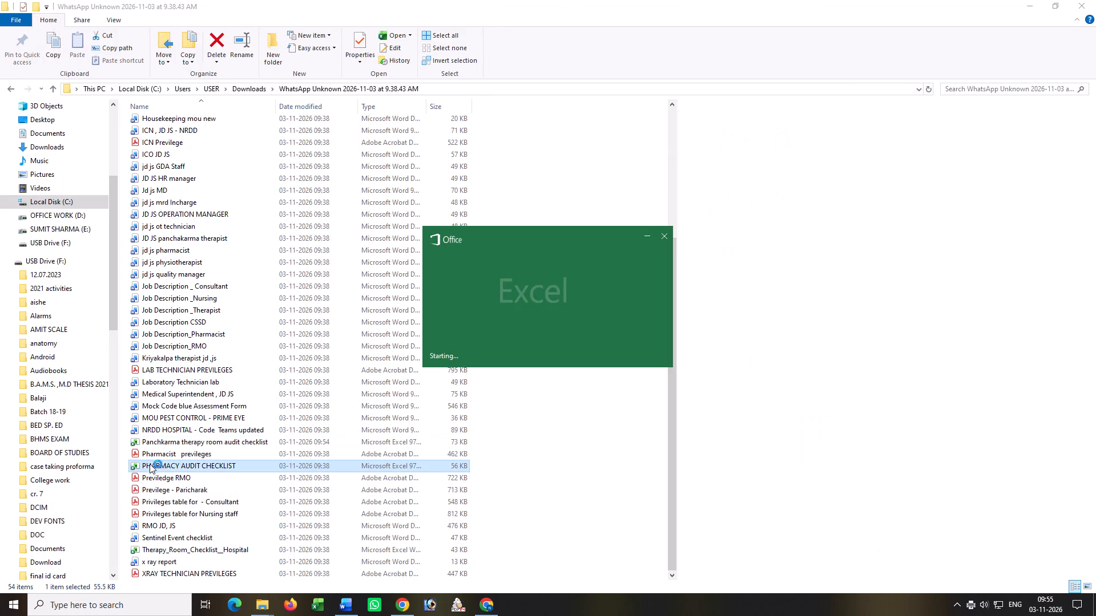
click(460, 41)
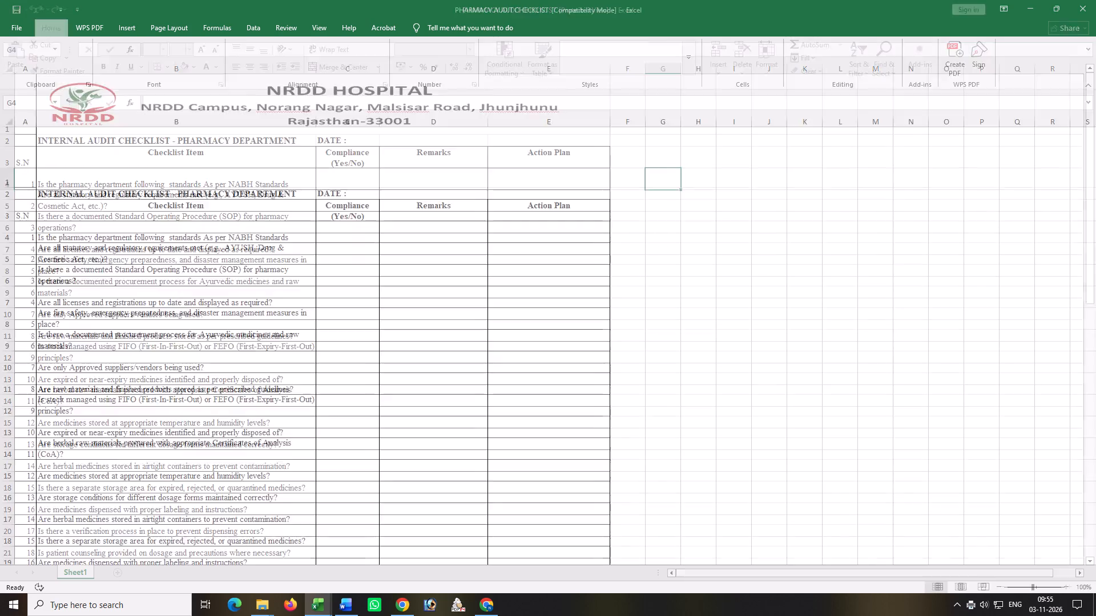
Narrow the Remarks column D of the pharmacy checklist.
click(424, 253)
drag(488, 120, 458, 121)
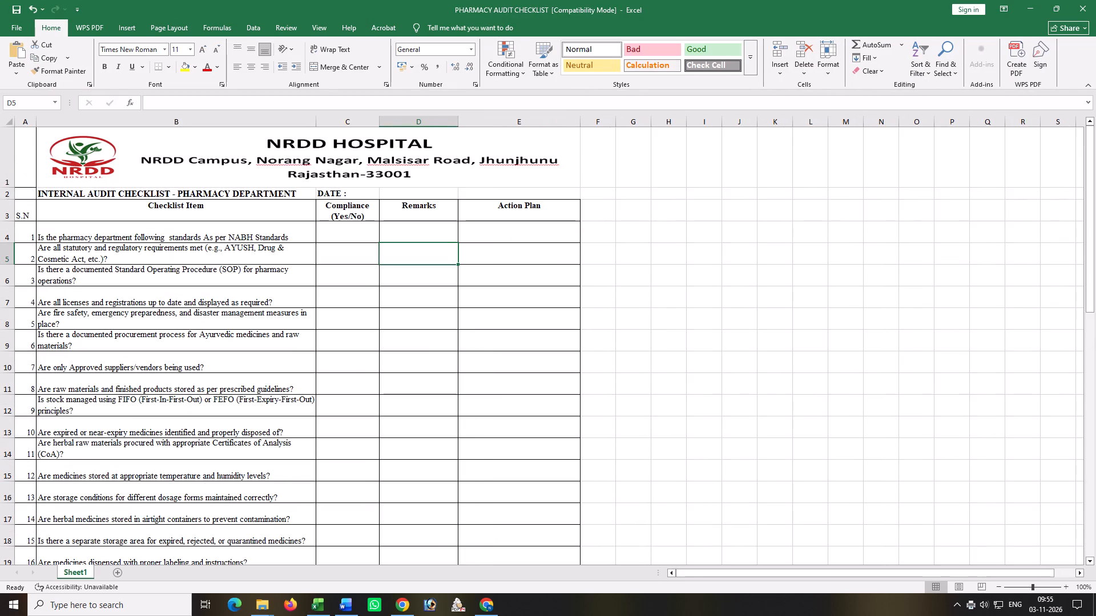
Replace the old letterhead picture in row 1 with the copied NRDD Hospital letterhead, placed over the top row.
click(414, 165)
key(Delete)
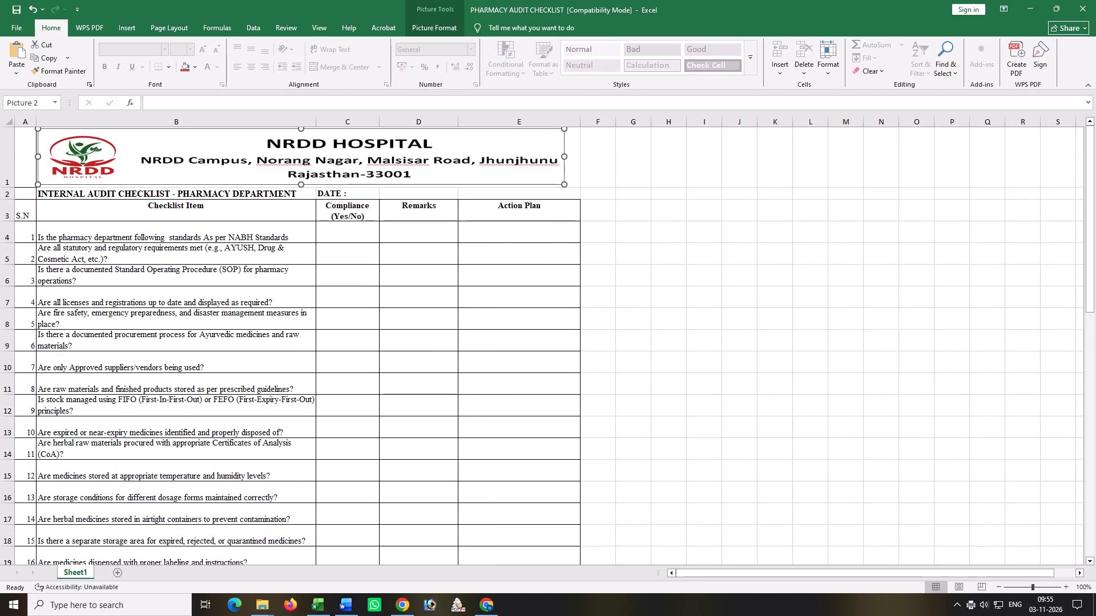
key(ctrl+v)
drag(510, 281, 196, 140)
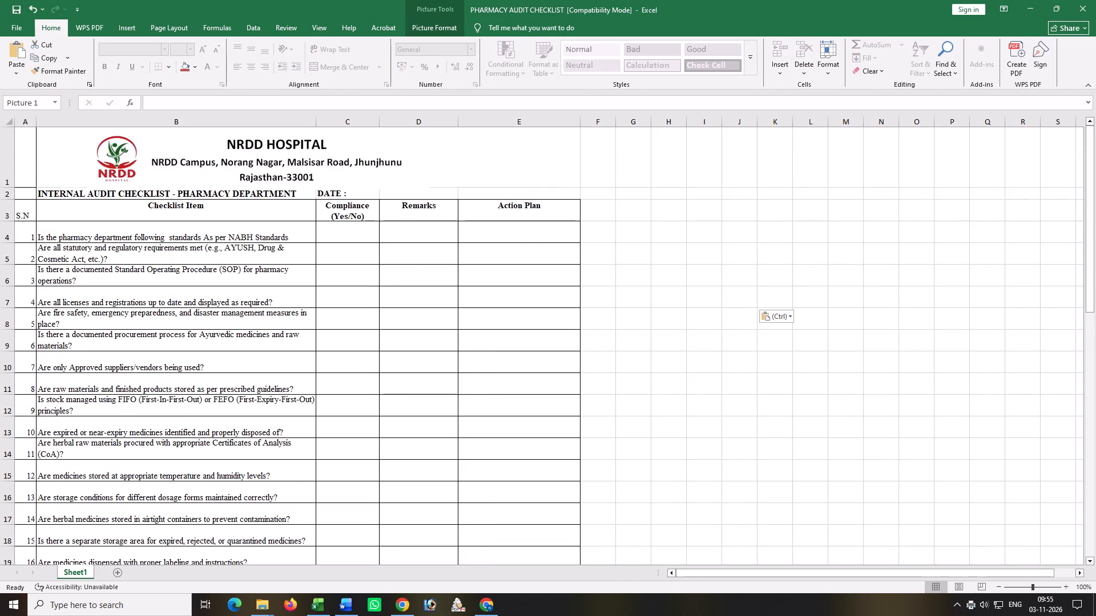
drag(196, 140, 168, 125)
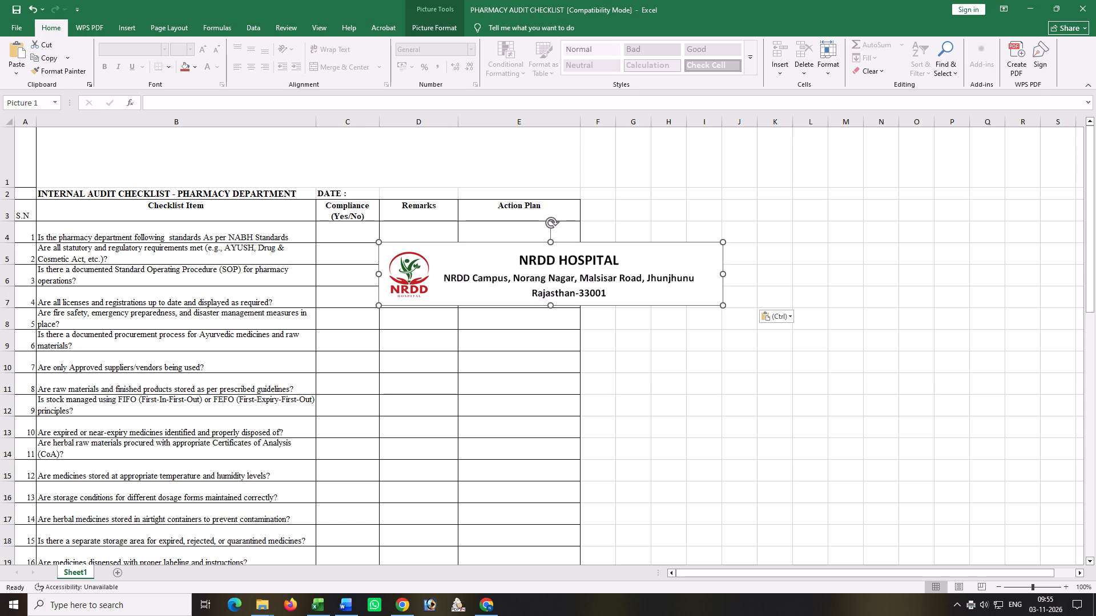
drag(488, 295, 183, 149)
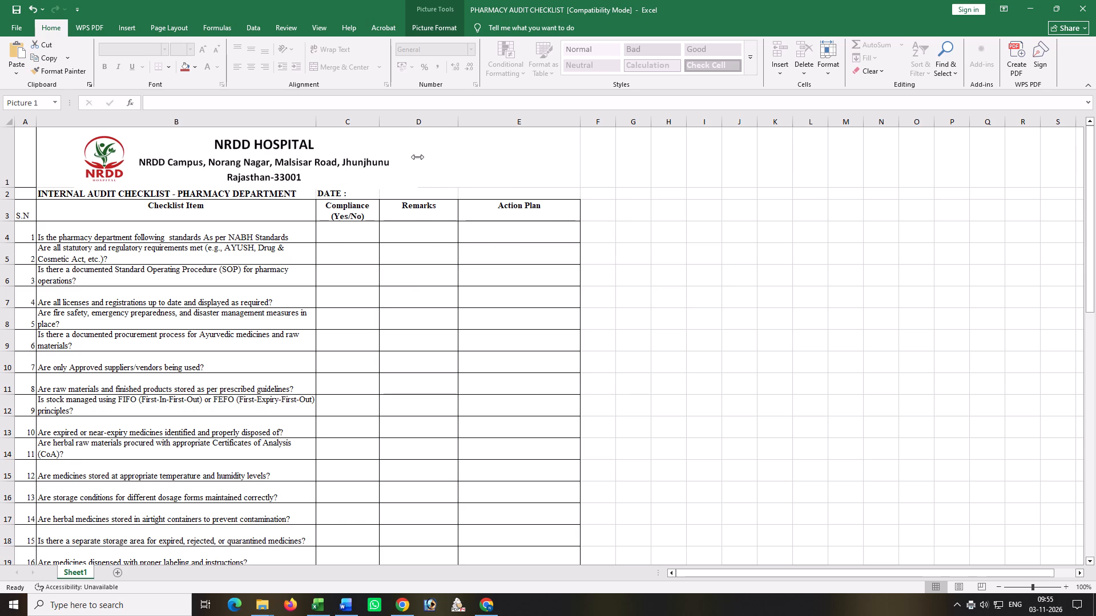
Stretch the letterhead picture across columns B to E, reduce its height to fit row 1, and reposition it.
drag(418, 156, 570, 157)
drag(321, 187, 320, 178)
drag(349, 151, 332, 156)
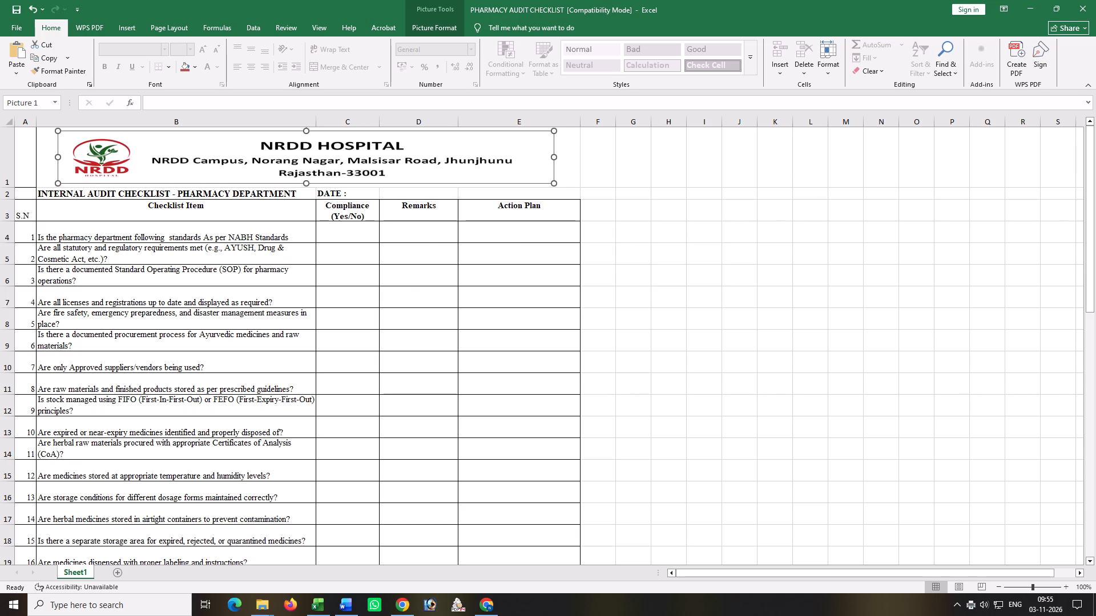
Narrow the Action Plan column E so it ends just beyond the letterhead picture.
click(396, 257)
drag(580, 120, 579, 120)
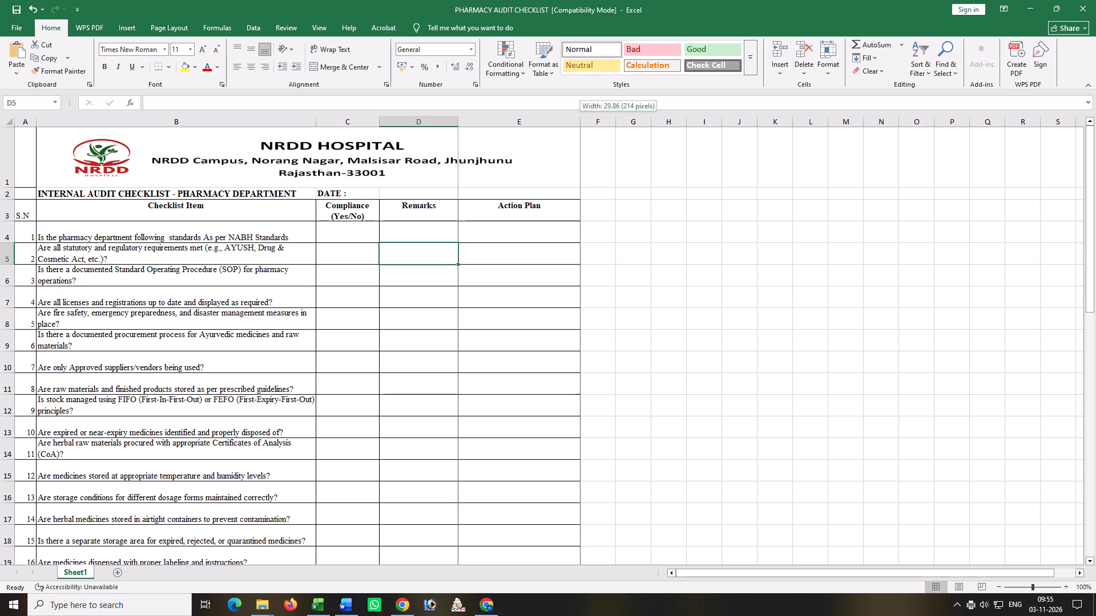
drag(579, 120, 563, 120)
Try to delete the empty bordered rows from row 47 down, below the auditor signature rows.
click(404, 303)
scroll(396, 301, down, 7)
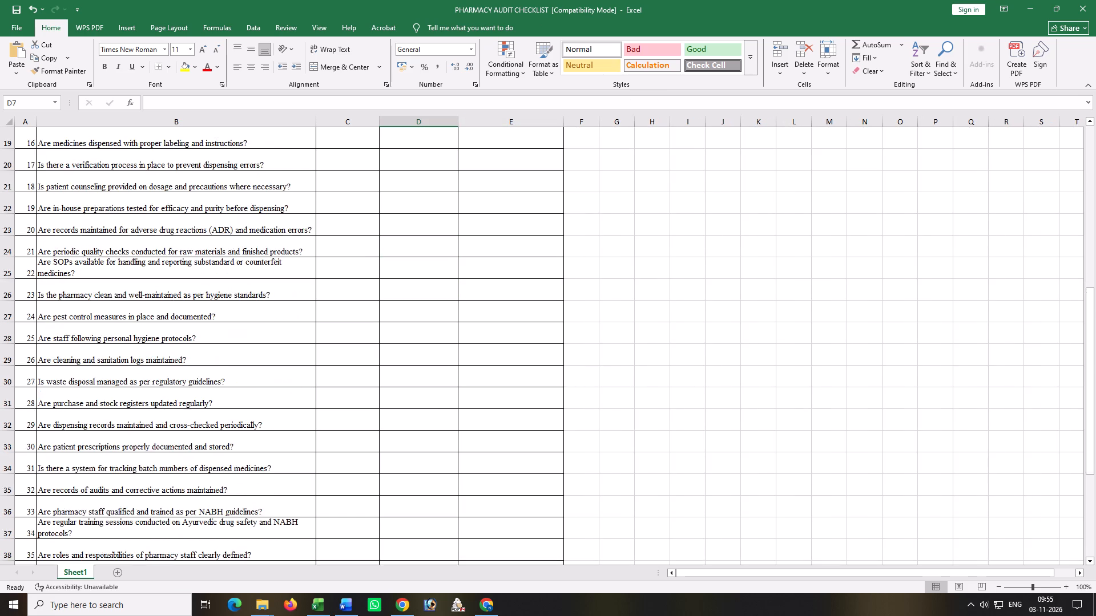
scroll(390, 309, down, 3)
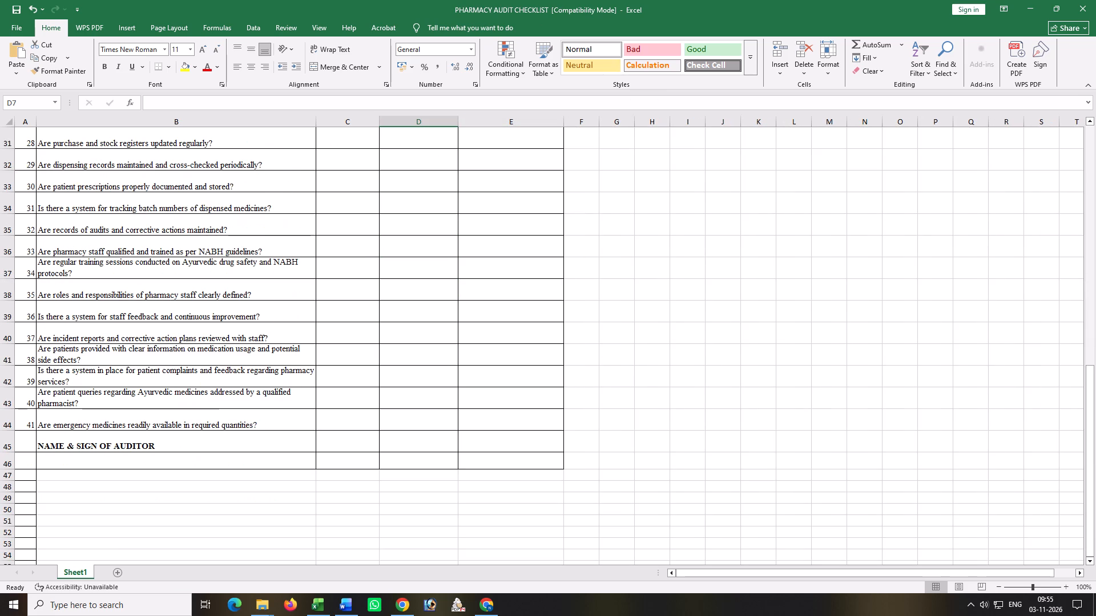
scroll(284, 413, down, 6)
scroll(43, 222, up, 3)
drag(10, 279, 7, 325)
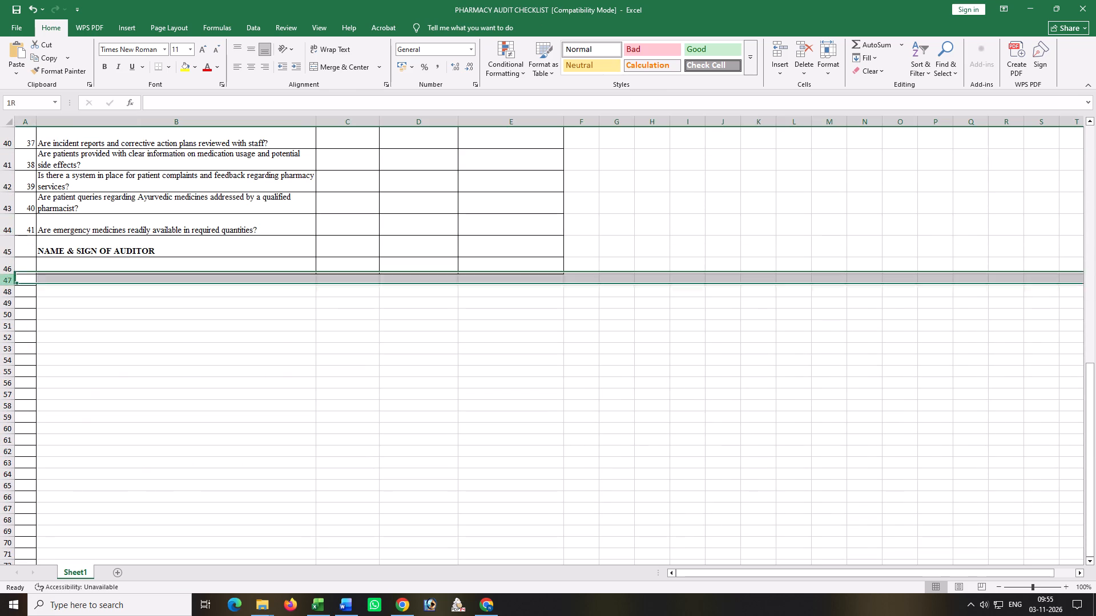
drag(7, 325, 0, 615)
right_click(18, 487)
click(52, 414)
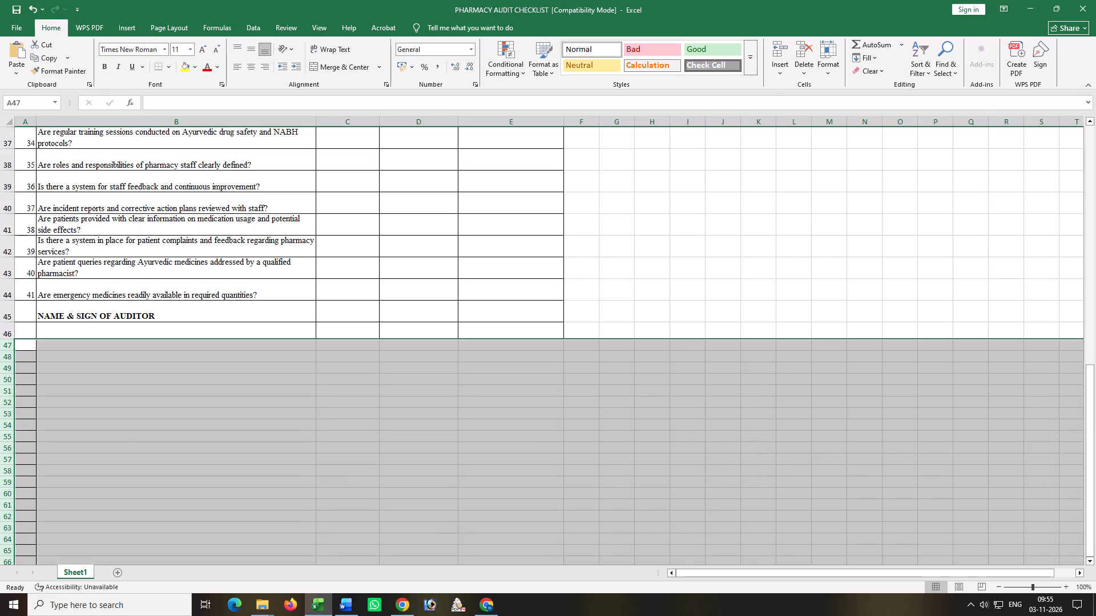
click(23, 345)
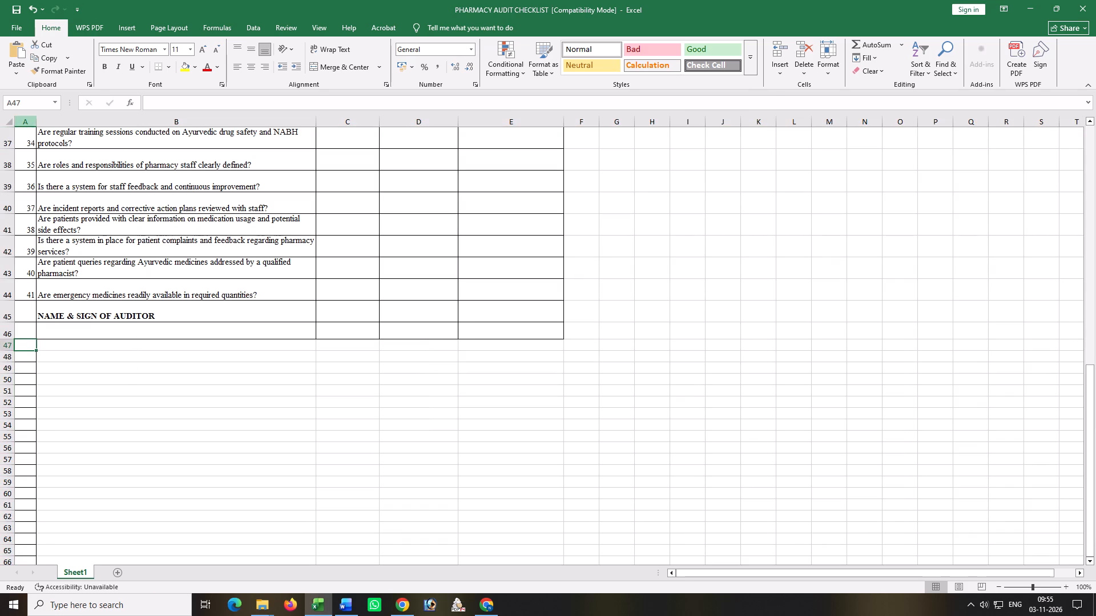
Remove all borders from the whole S.N column A.
click(27, 122)
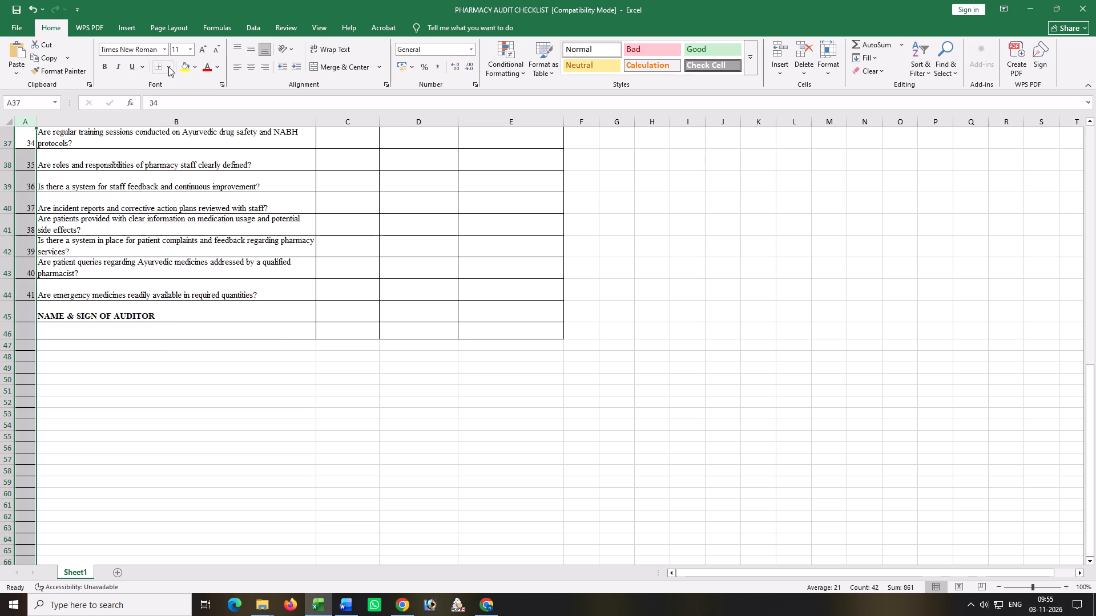
click(168, 67)
click(162, 149)
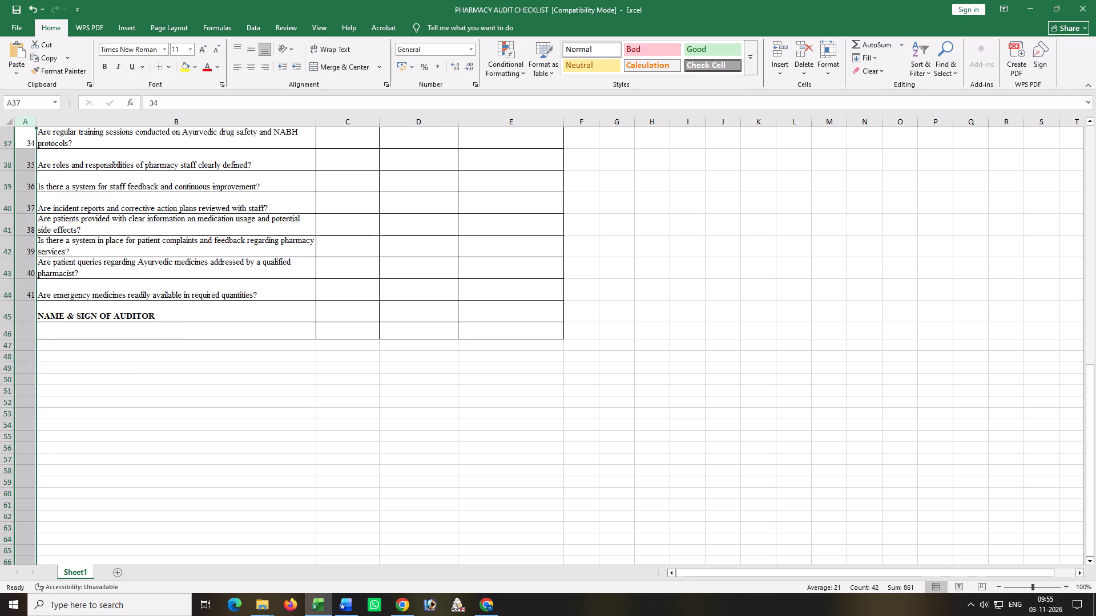
Apply all borders to the S.N column cells A1 to A46 only.
click(83, 409)
drag(30, 336, 12, 99)
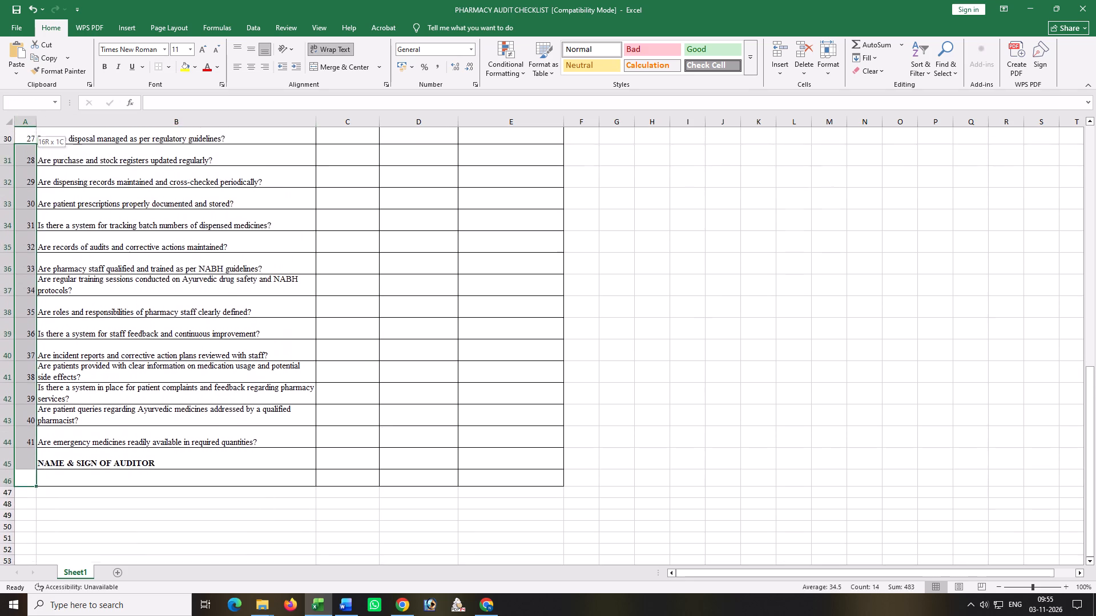
drag(12, 99, 17, 98)
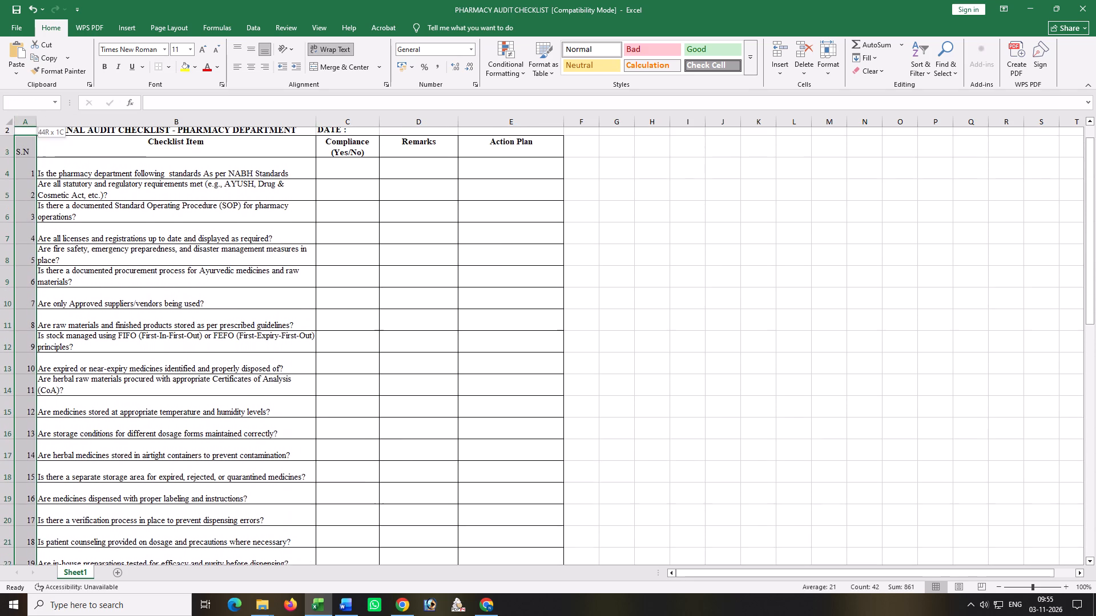
drag(17, 98, 27, 173)
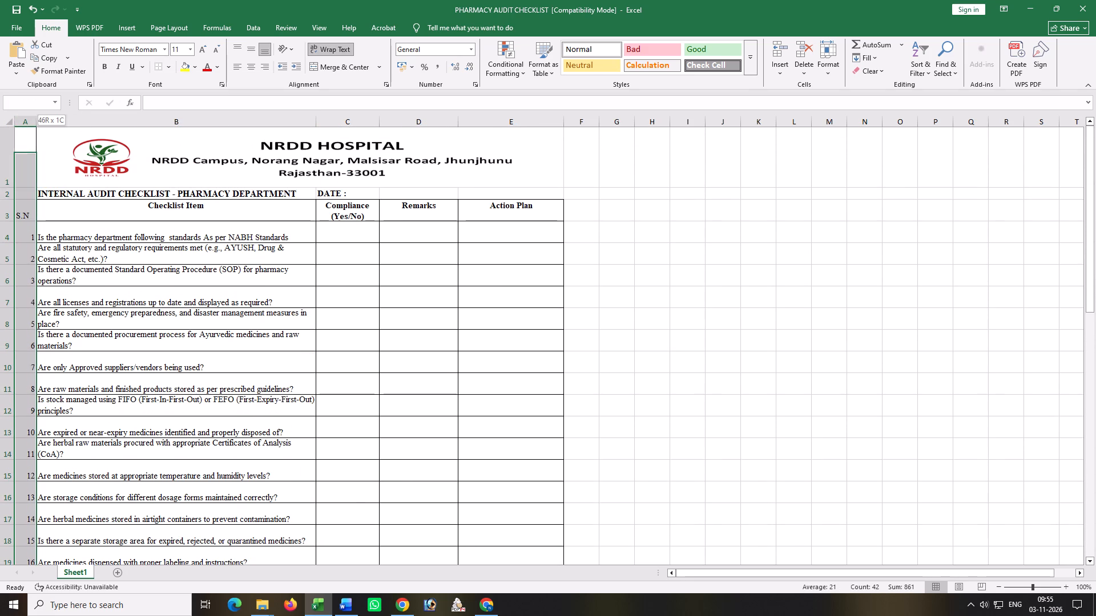
drag(27, 173, 28, 141)
click(168, 67)
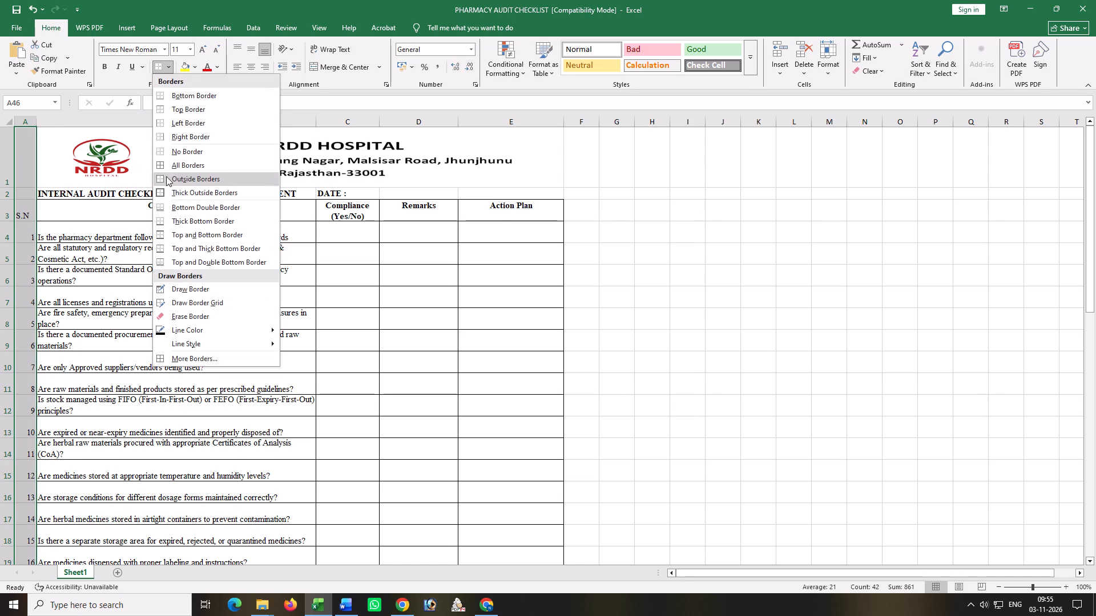
click(162, 164)
Stretch the letterhead picture's left edge outward so it begins within the S.N column A.
scroll(333, 334, up, 18)
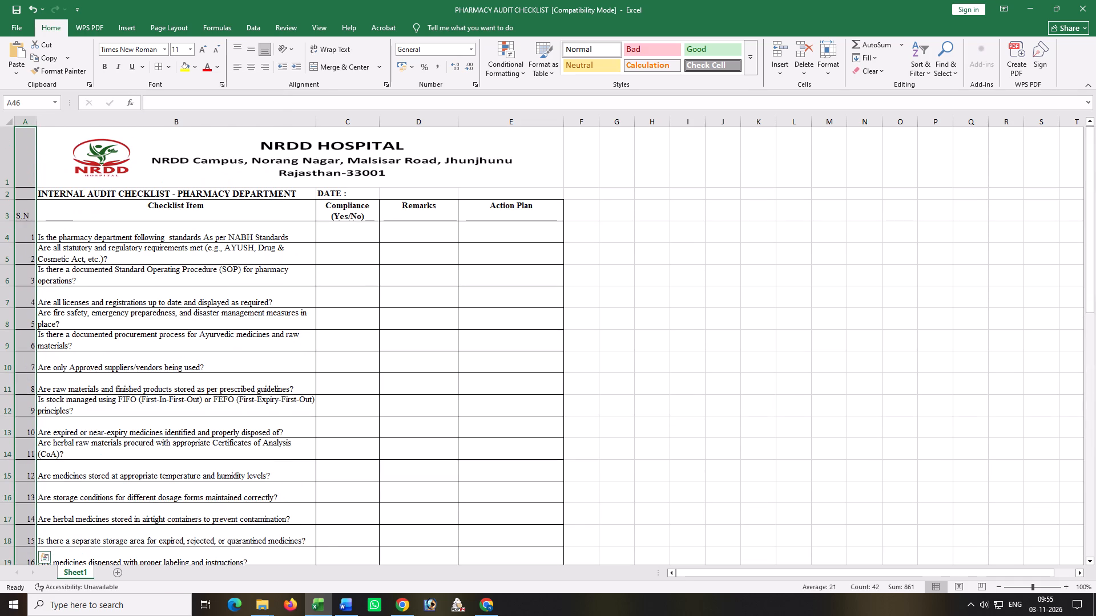
scroll(333, 334, up, 6)
click(45, 176)
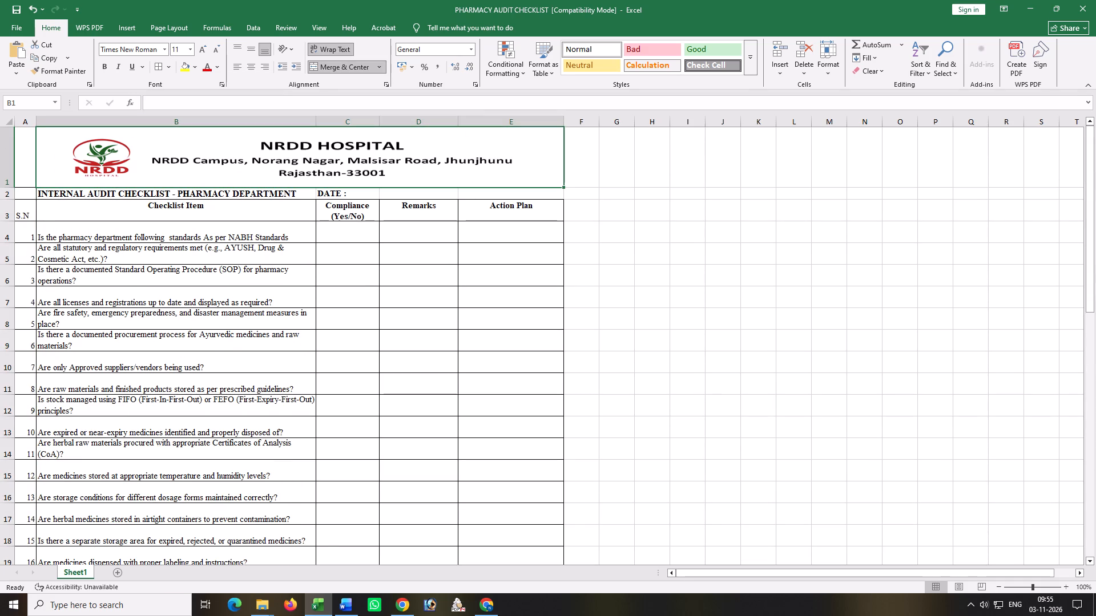
click(34, 151)
click(64, 152)
drag(59, 156, 53, 156)
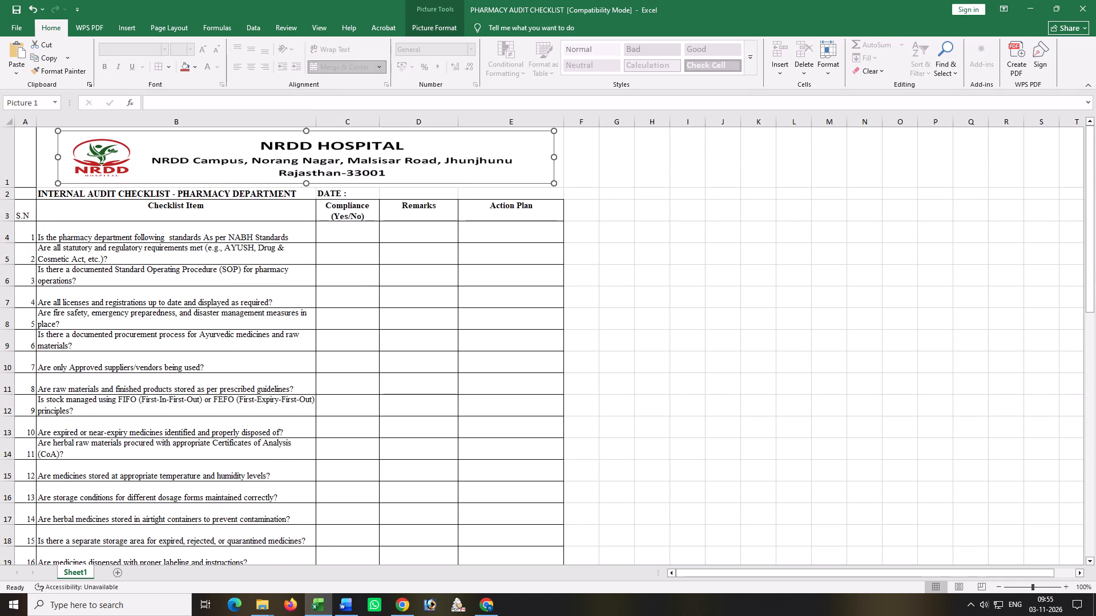
drag(53, 156, 24, 156)
click(329, 337)
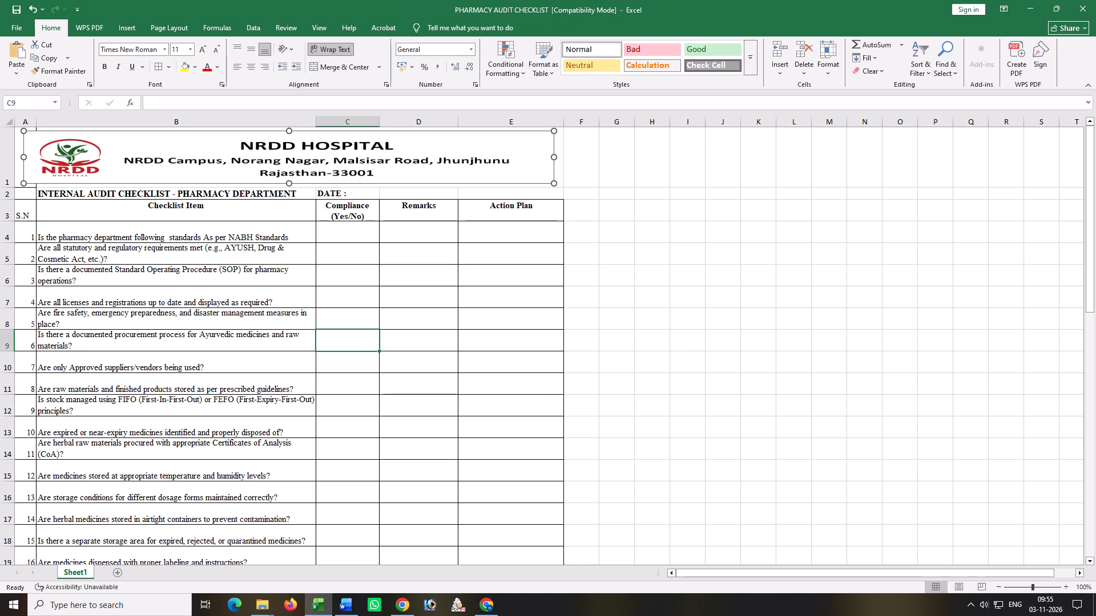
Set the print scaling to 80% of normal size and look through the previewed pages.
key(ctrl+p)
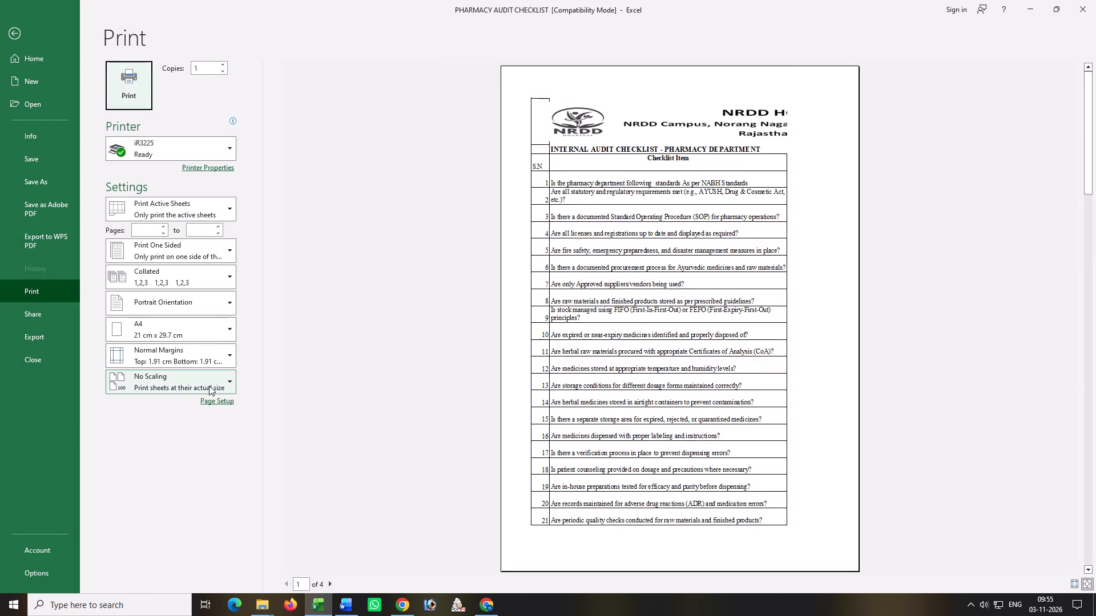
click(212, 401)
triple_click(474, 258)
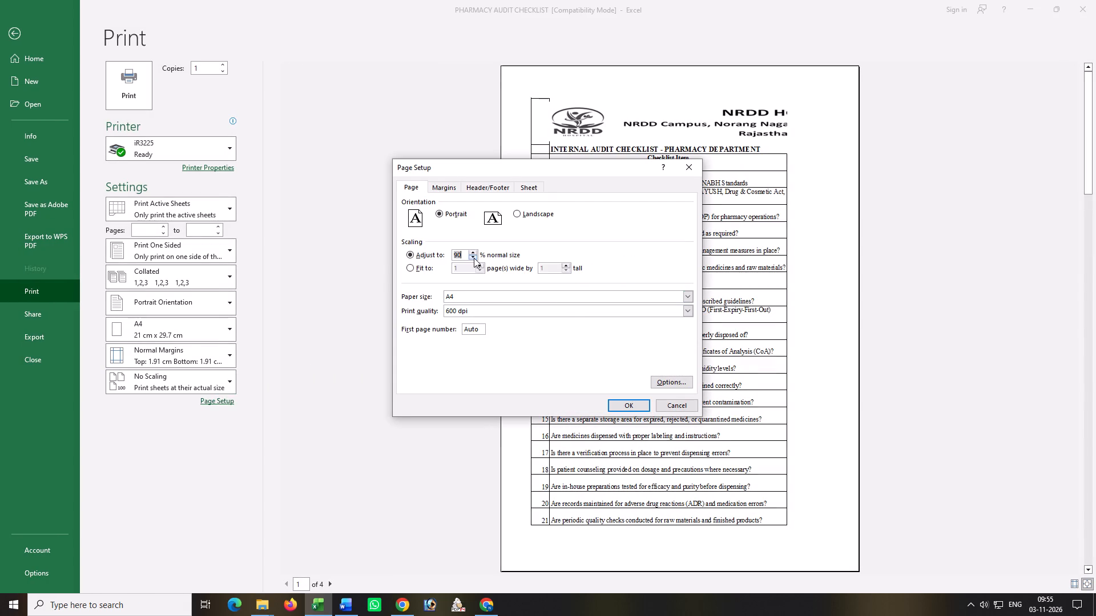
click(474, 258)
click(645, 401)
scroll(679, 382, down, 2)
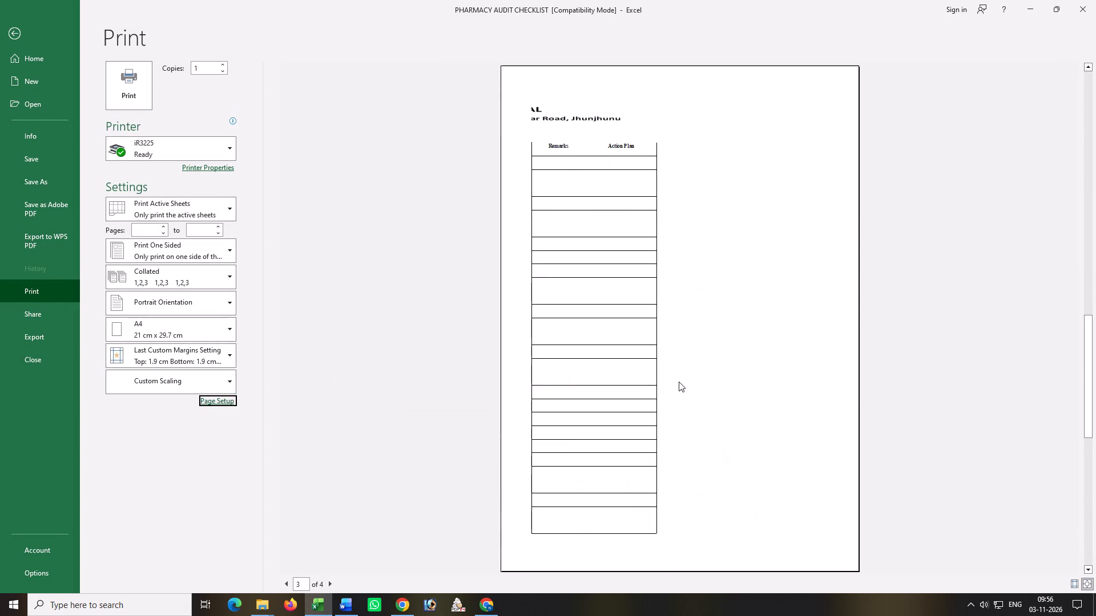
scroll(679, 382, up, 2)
Set the page's top margin to 1.4 cm and the bottom margin to 0.9 cm.
click(221, 404)
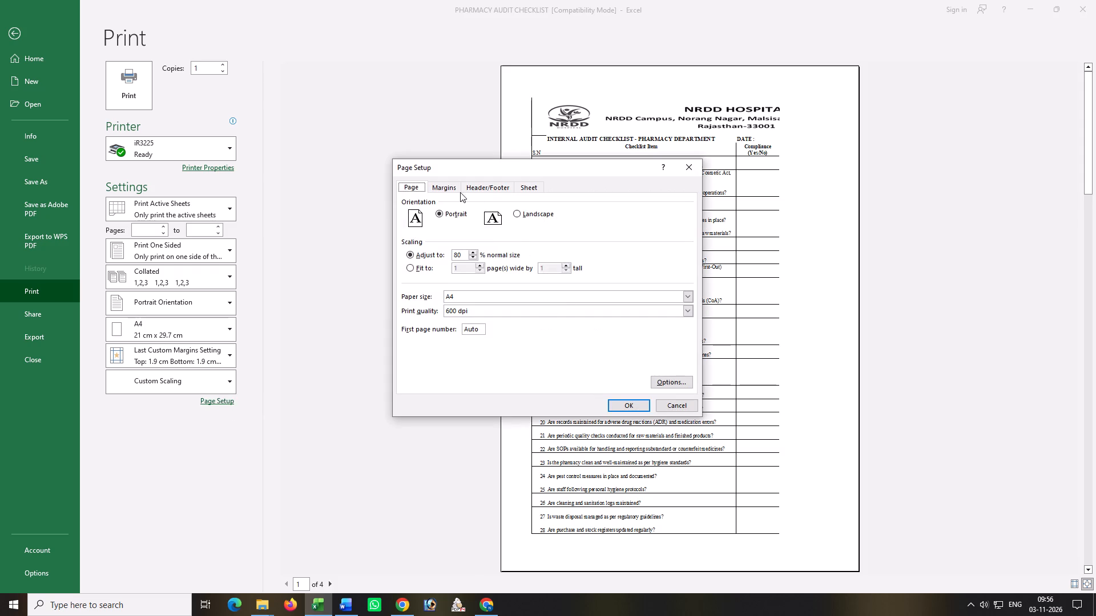
click(447, 187)
click(555, 217)
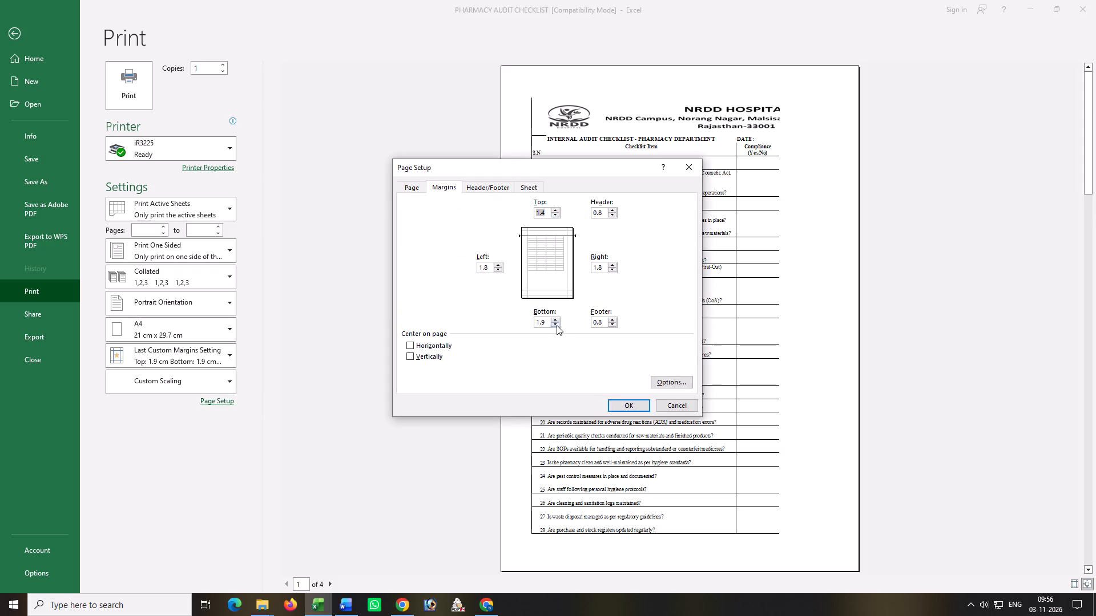
double_click(556, 325)
click(627, 405)
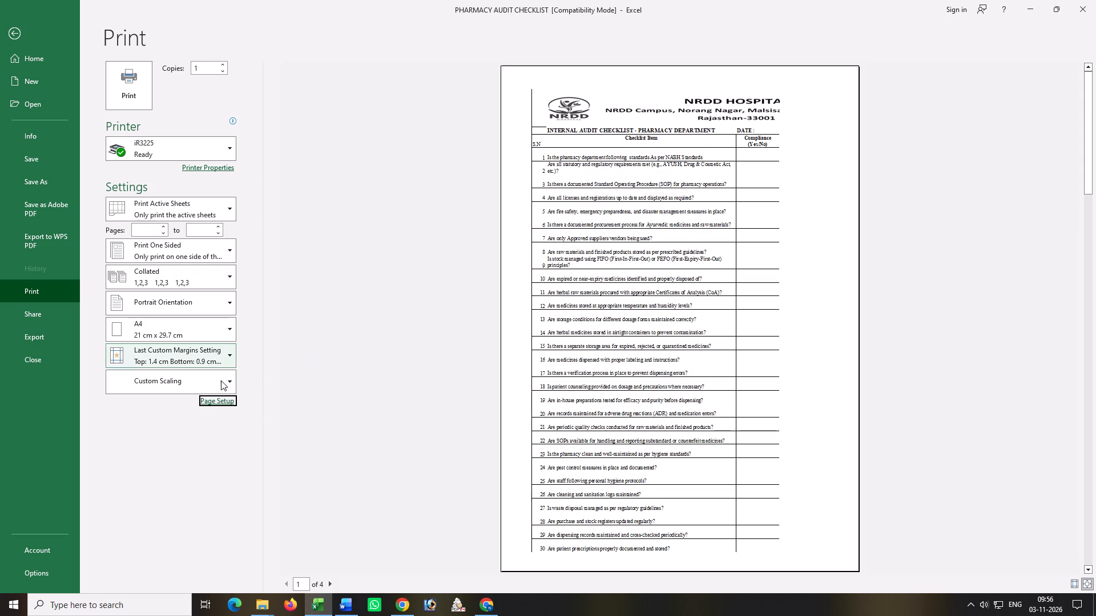
Set the print scaling to 70% of normal size, check the previewed pages and return to the sheet.
click(204, 400)
double_click(476, 256)
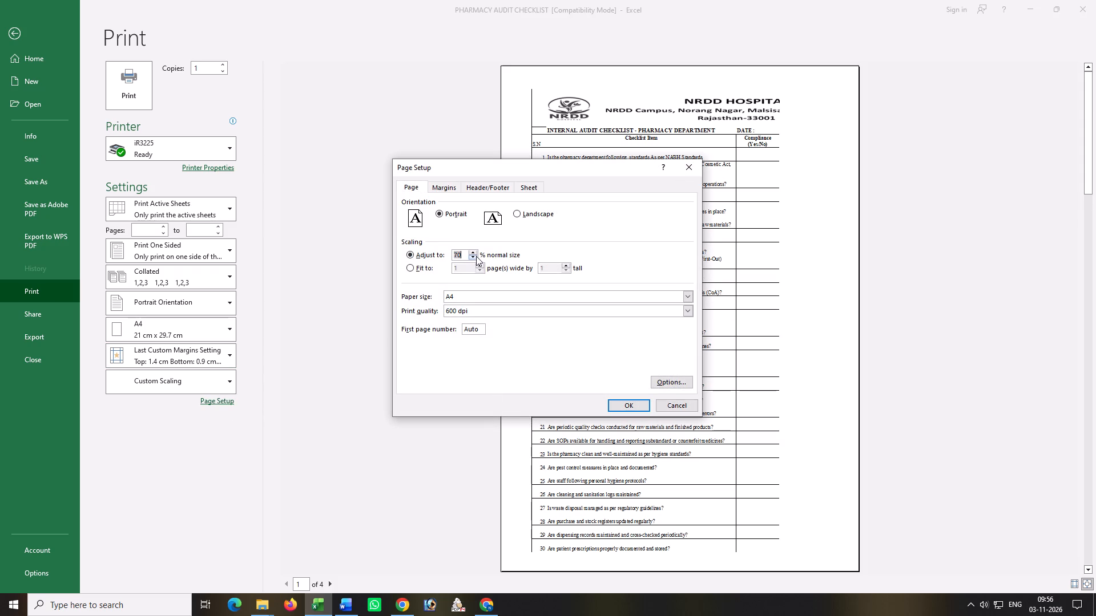
click(628, 402)
click(723, 319)
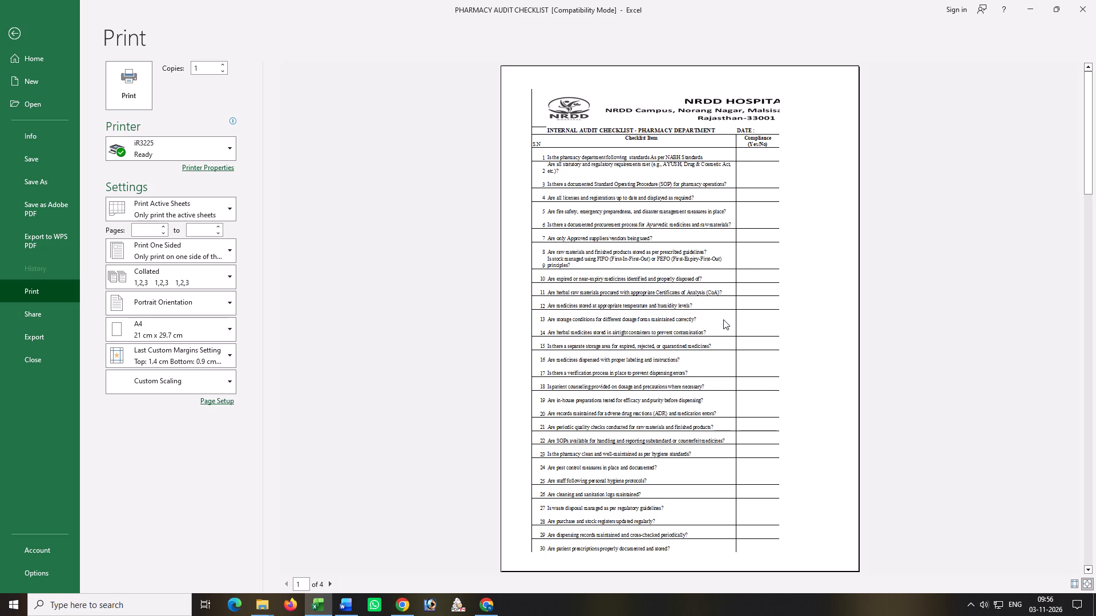
scroll(708, 359, up, 4)
scroll(710, 367, down, 3)
scroll(710, 369, up, 3)
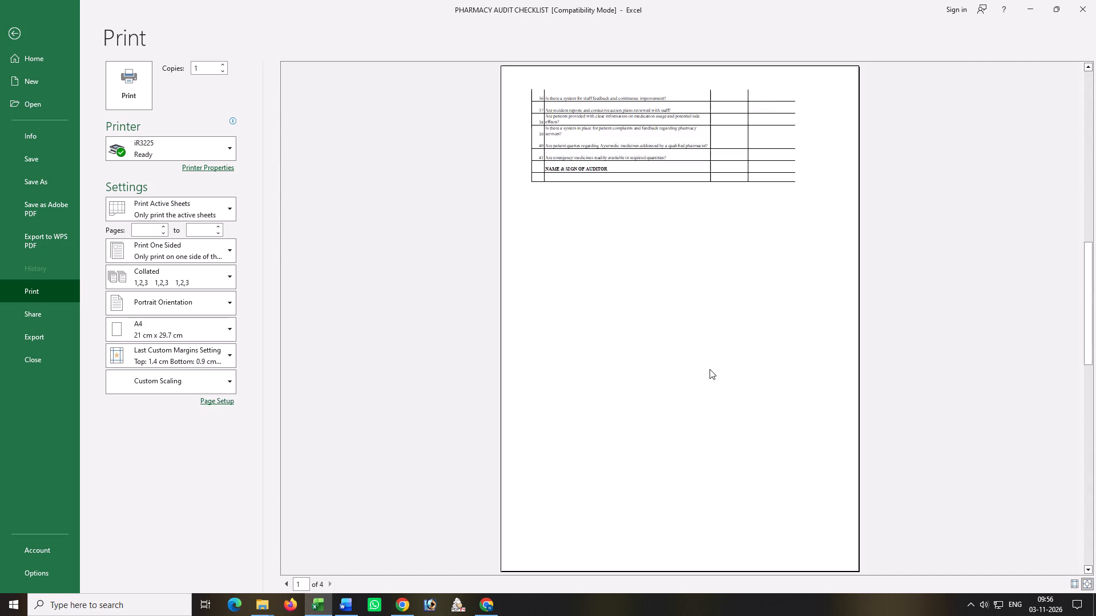
click(15, 39)
Slightly narrow the Action Plan, Remarks and Compliance columns to reduce the table's overall width.
scroll(509, 274, up, 4)
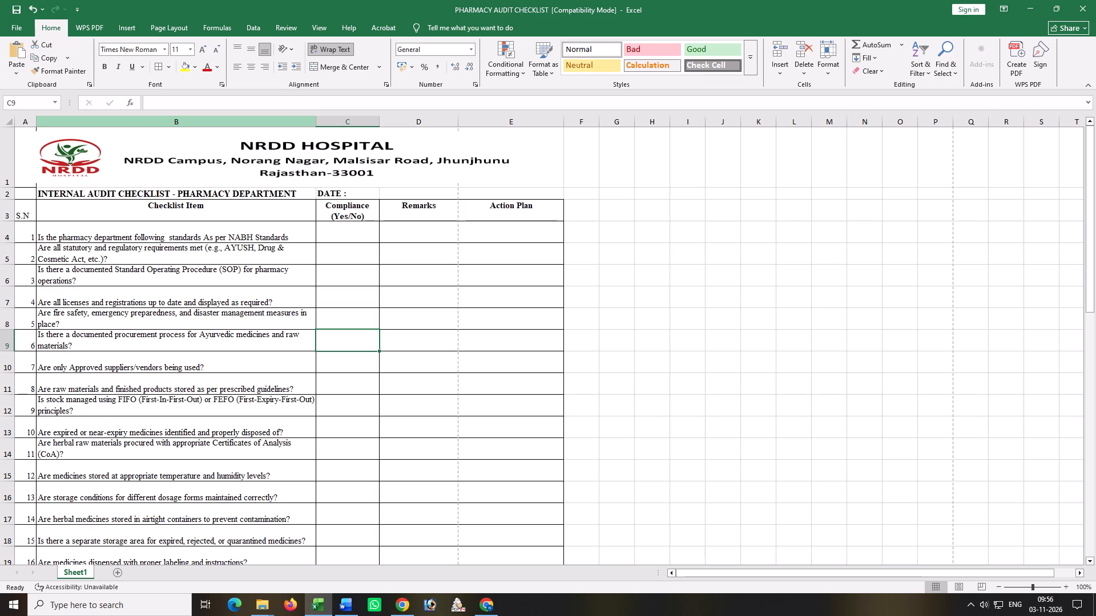
drag(566, 121, 558, 121)
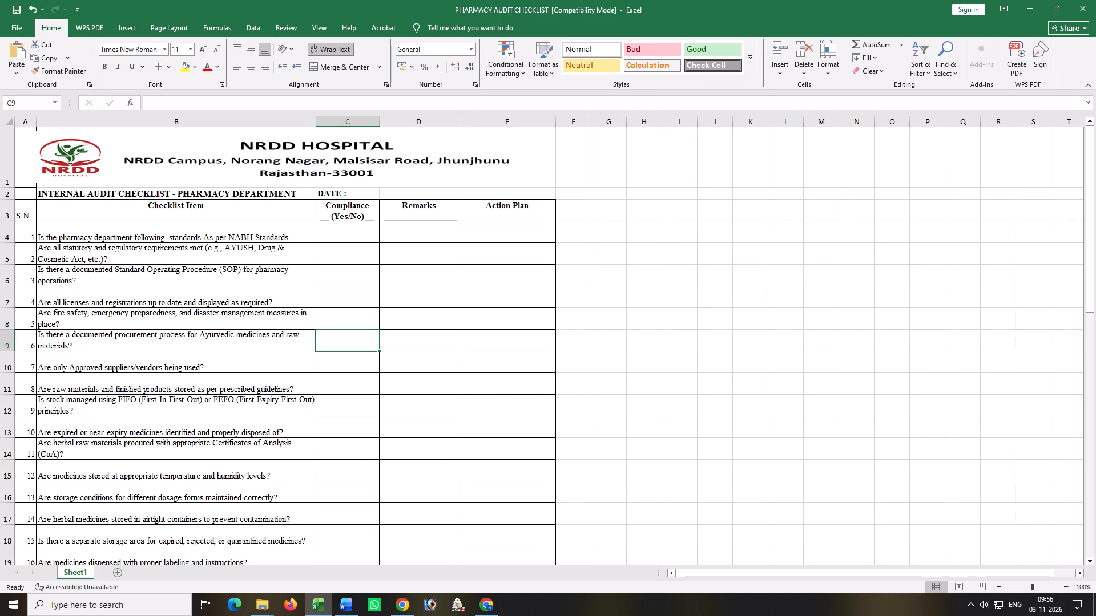
drag(459, 123, 444, 123)
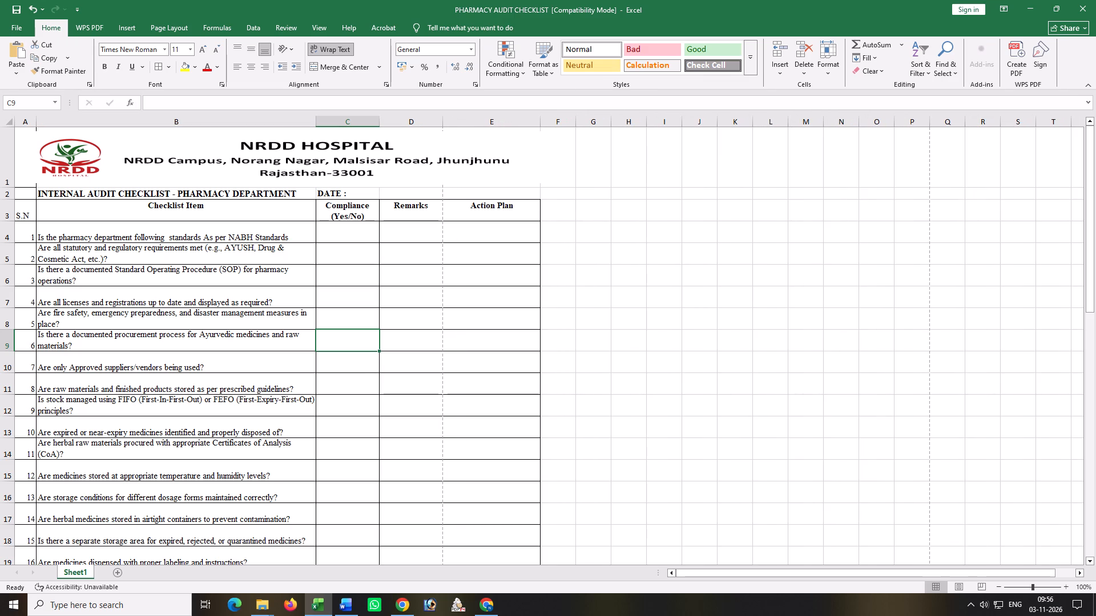
drag(377, 123, 371, 123)
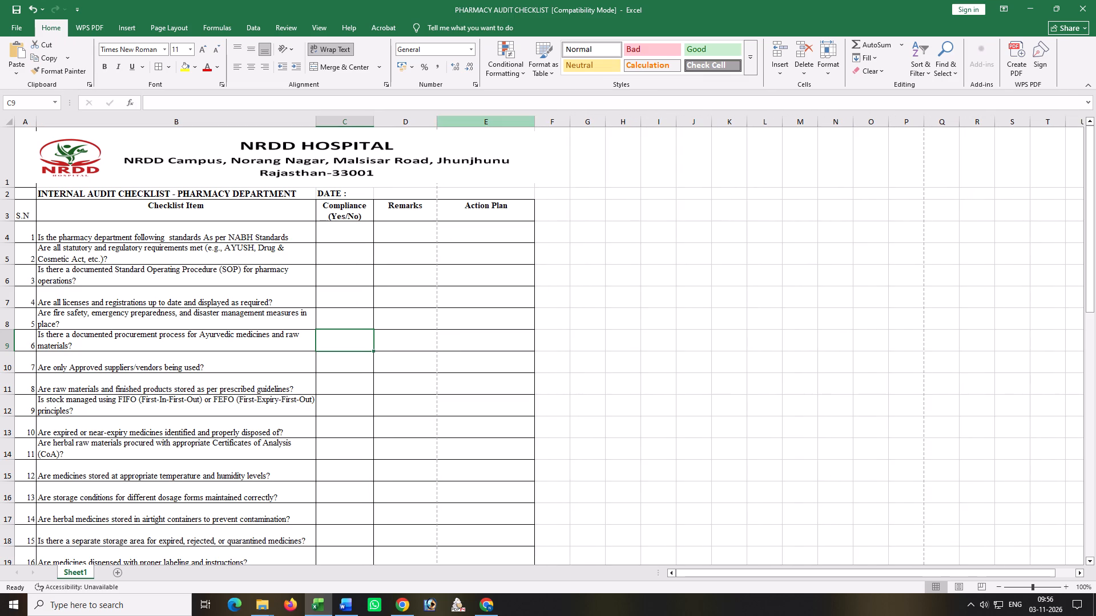
drag(537, 121, 529, 121)
Shorten the letterhead picture from its right edge so it ends inside the Action Plan column.
click(520, 145)
drag(554, 157, 511, 160)
click(459, 281)
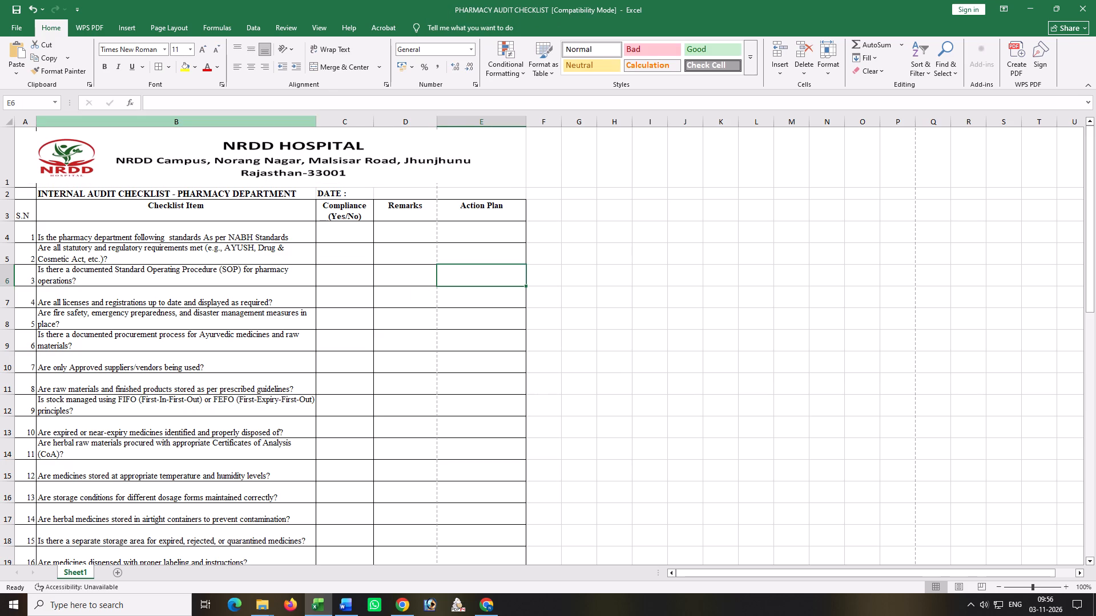
Narrow the Checklist Item column B until column E fits before the page break, and wrap all of column B's text.
drag(319, 121, 295, 121)
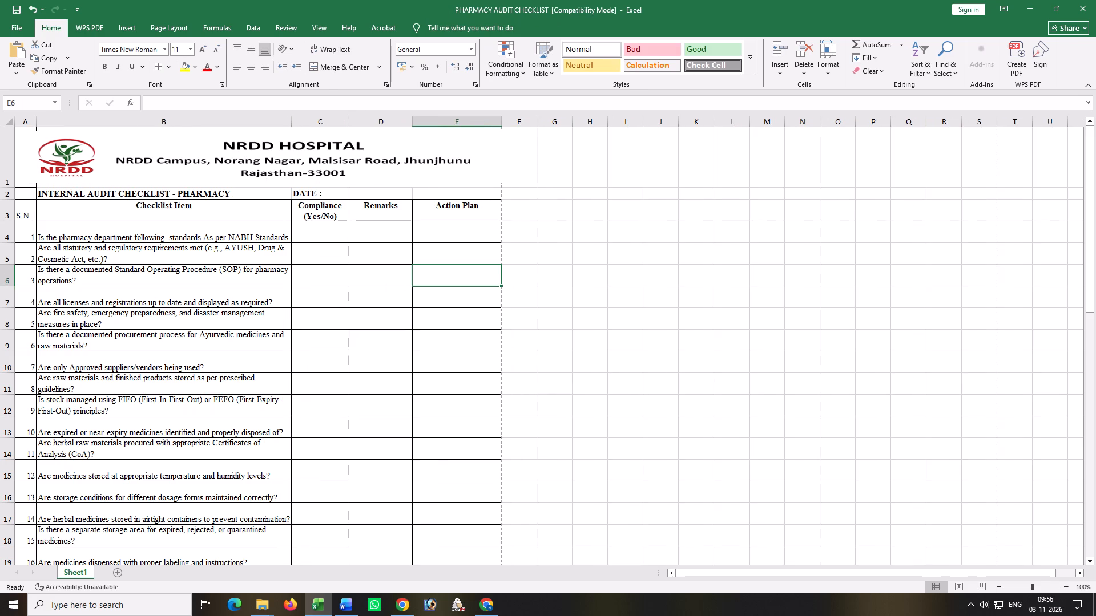
click(168, 122)
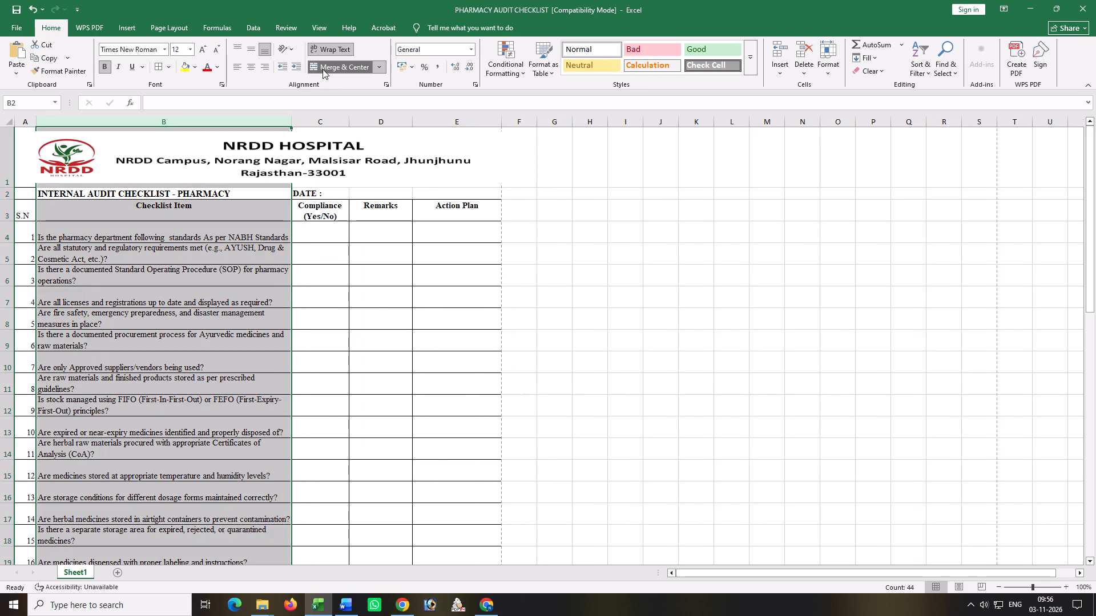
click(326, 50)
click(326, 50)
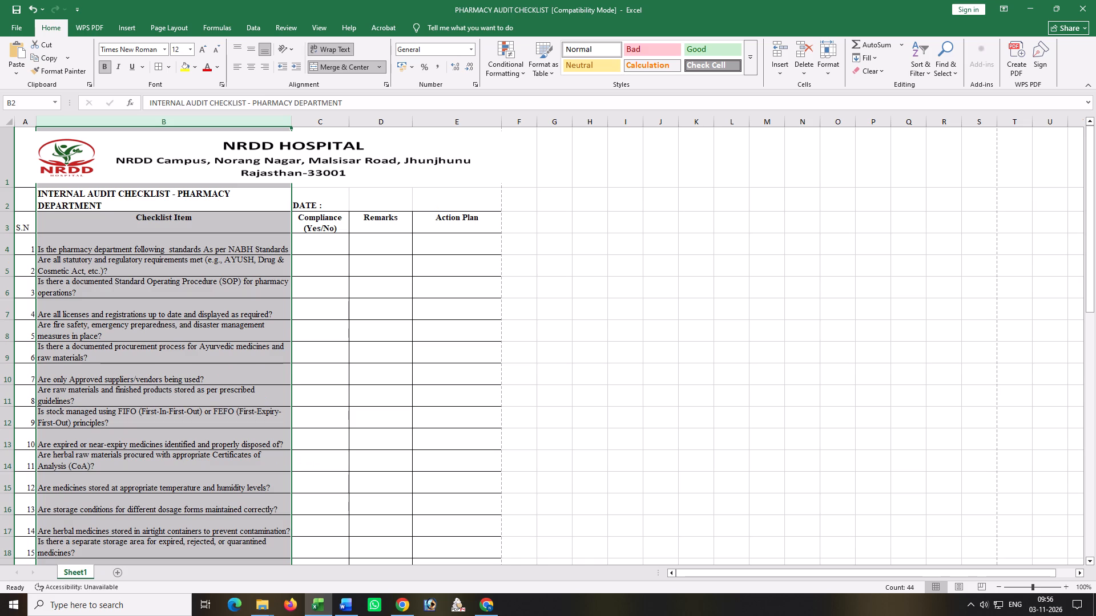
click(357, 261)
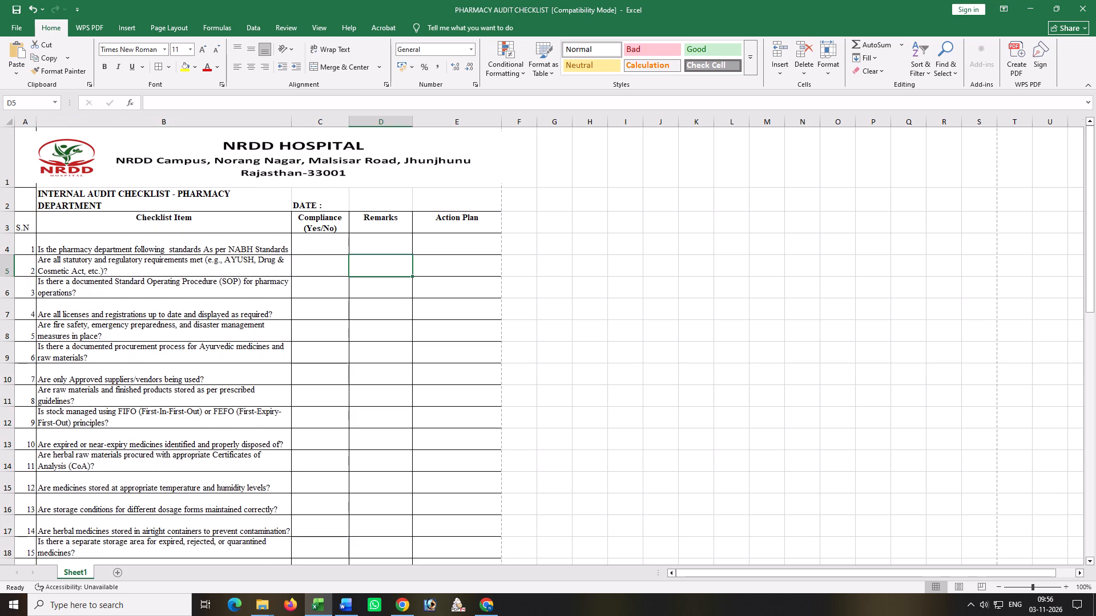
Check the print preview and print only pages 1 to 2 of the pharmacy audit checklist.
scroll(321, 380, down, 4)
key(ctrl+p)
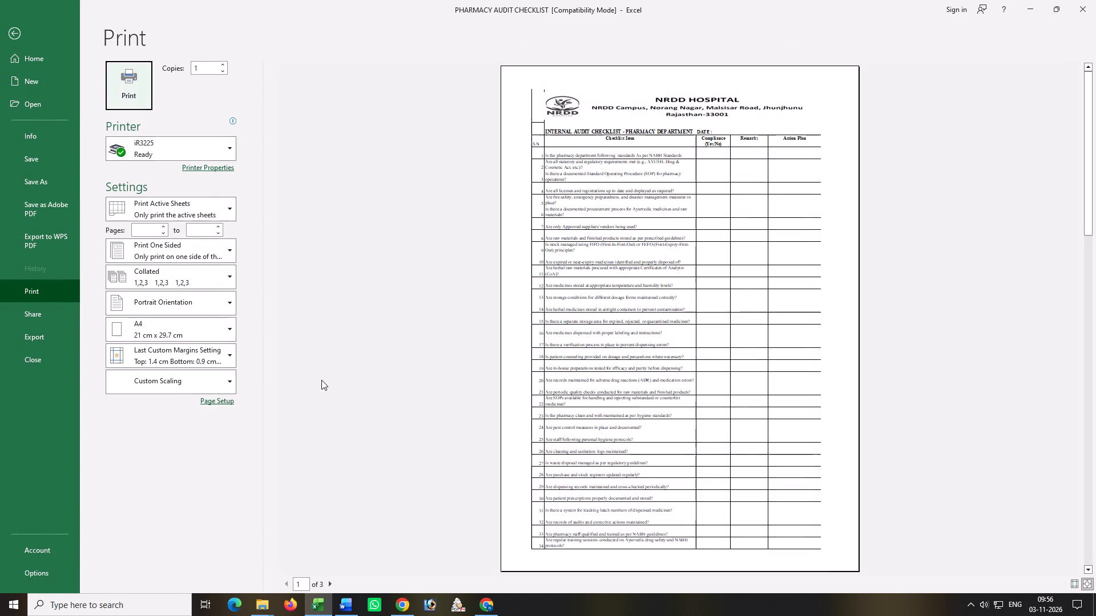
scroll(562, 467, down, 2)
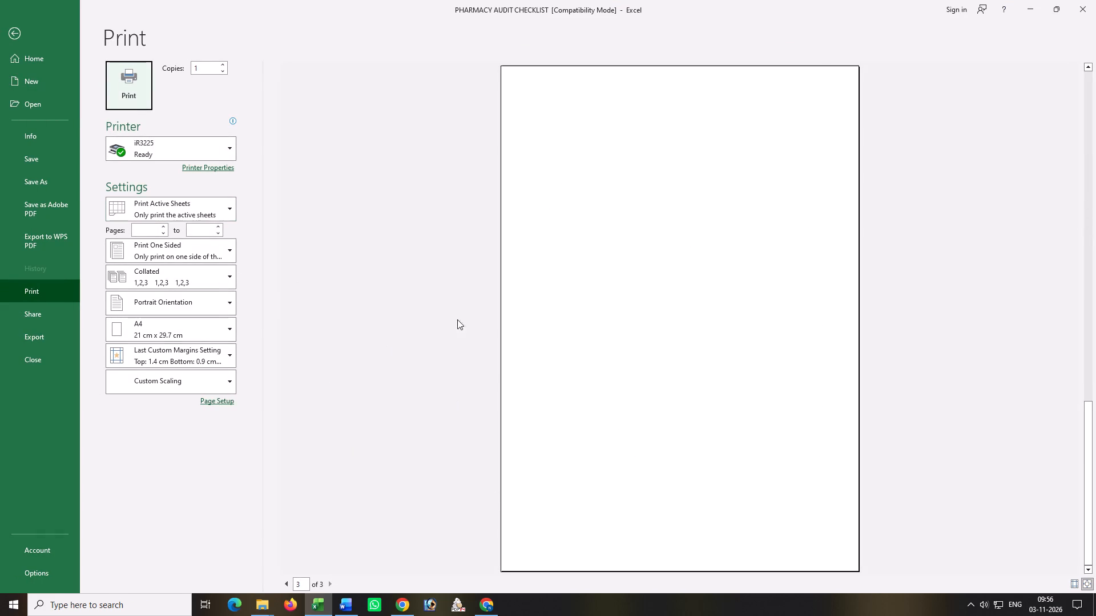
scroll(588, 350, up, 1)
click(151, 228)
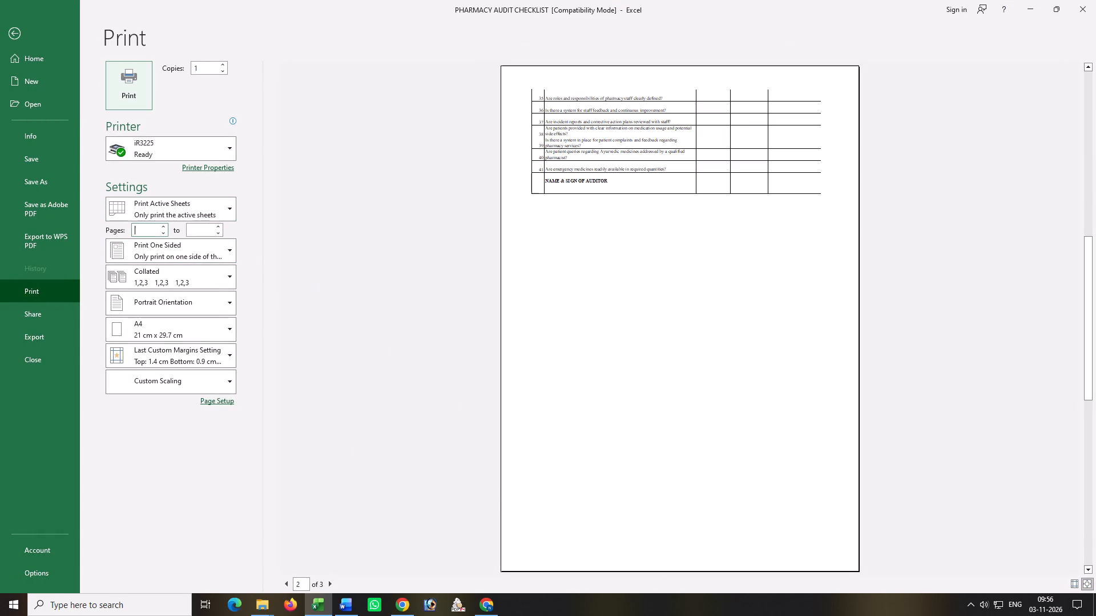
key(1)
key(Tab)
key(2)
key(Tab)
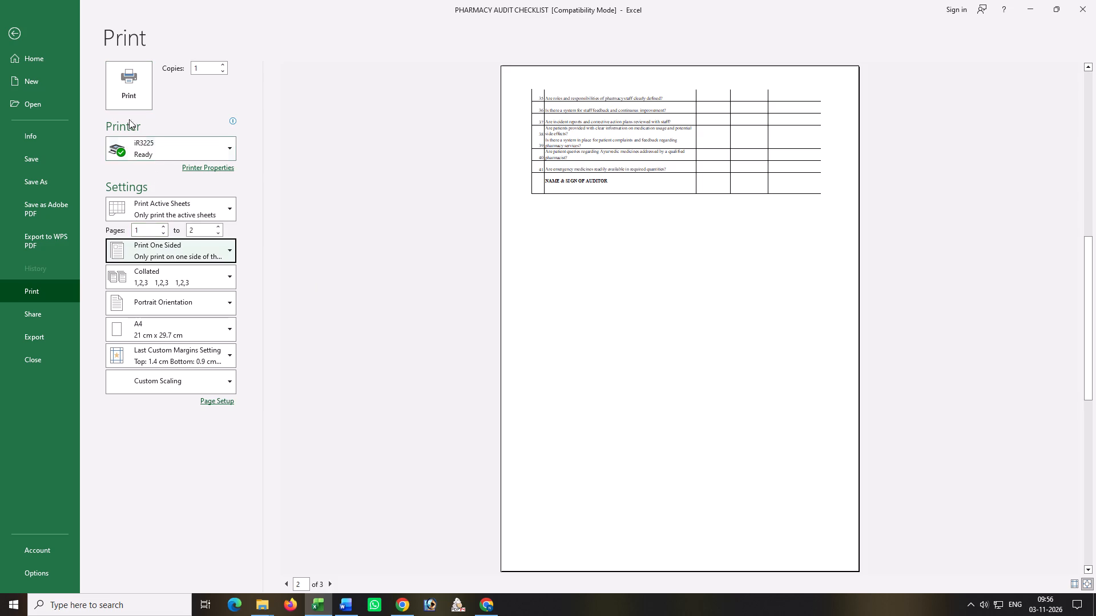
click(124, 95)
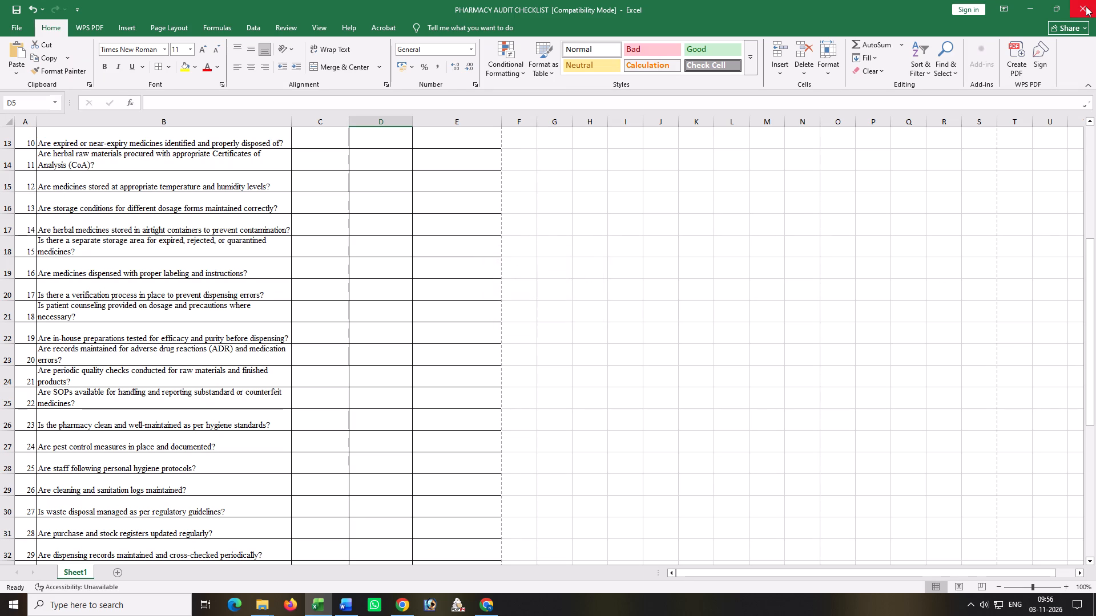
Close the pharmacy audit checklist workbook and save its changes.
click(1086, 6)
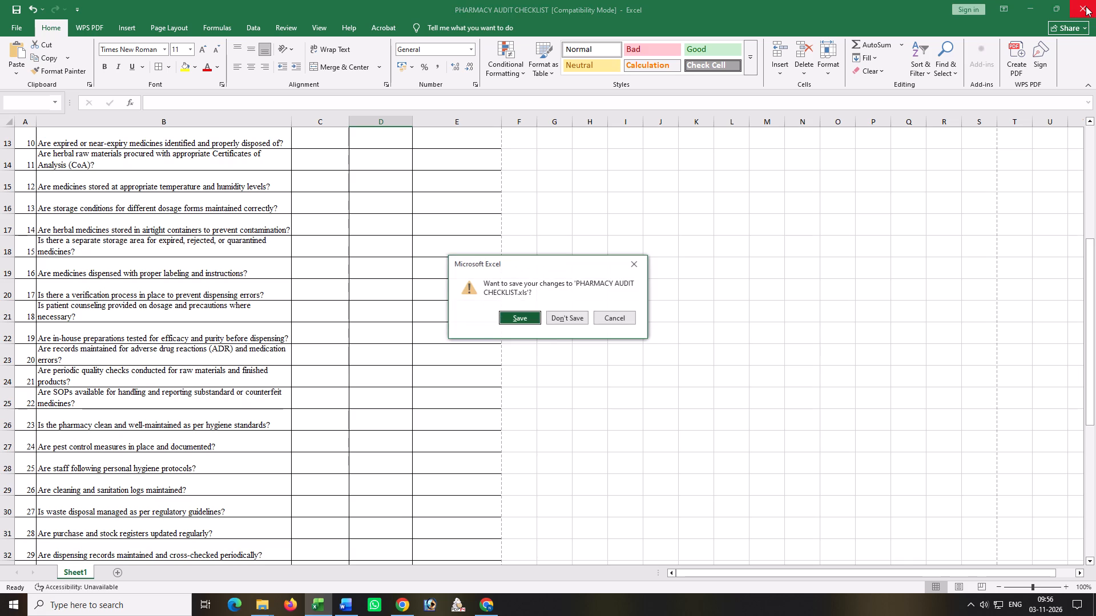
click(525, 314)
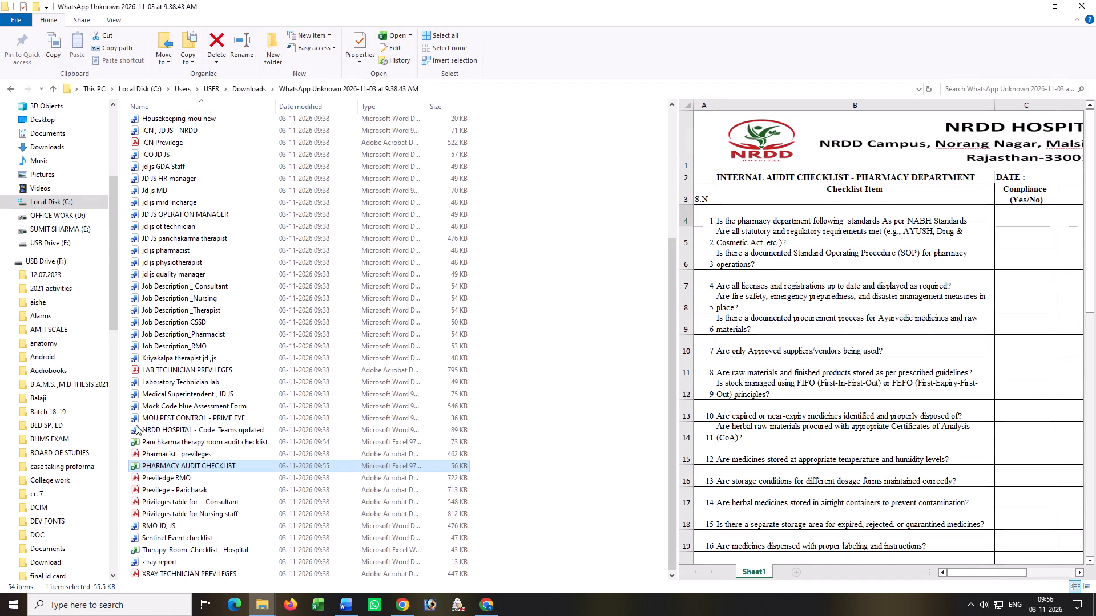
Open the Sentinel Event checklist from the WhatsApp folder in a maximized window and enable editing.
scroll(171, 487, down, 2)
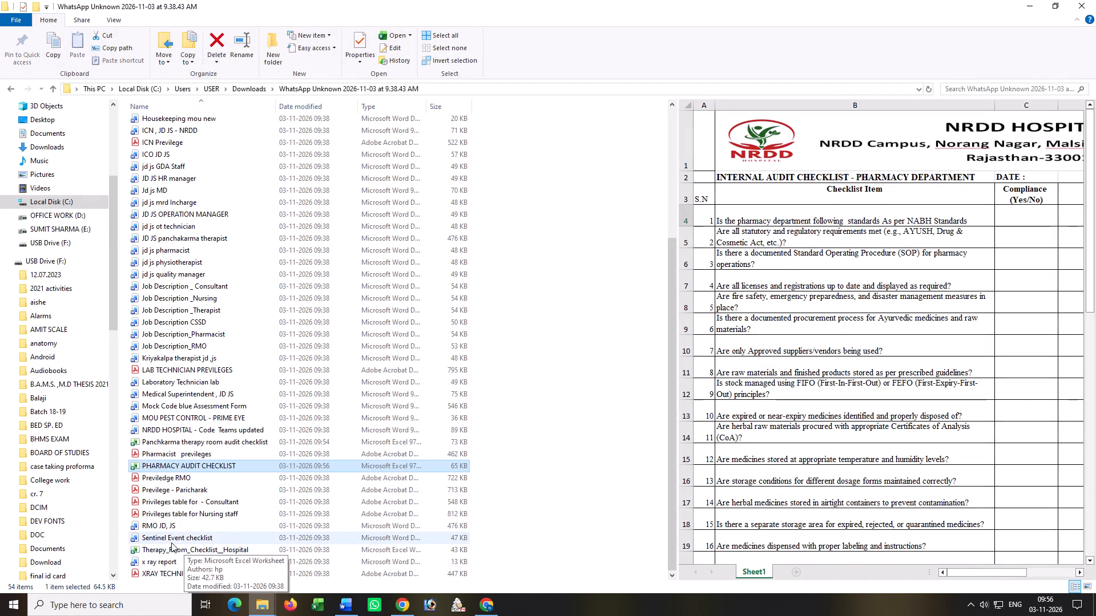
click(165, 541)
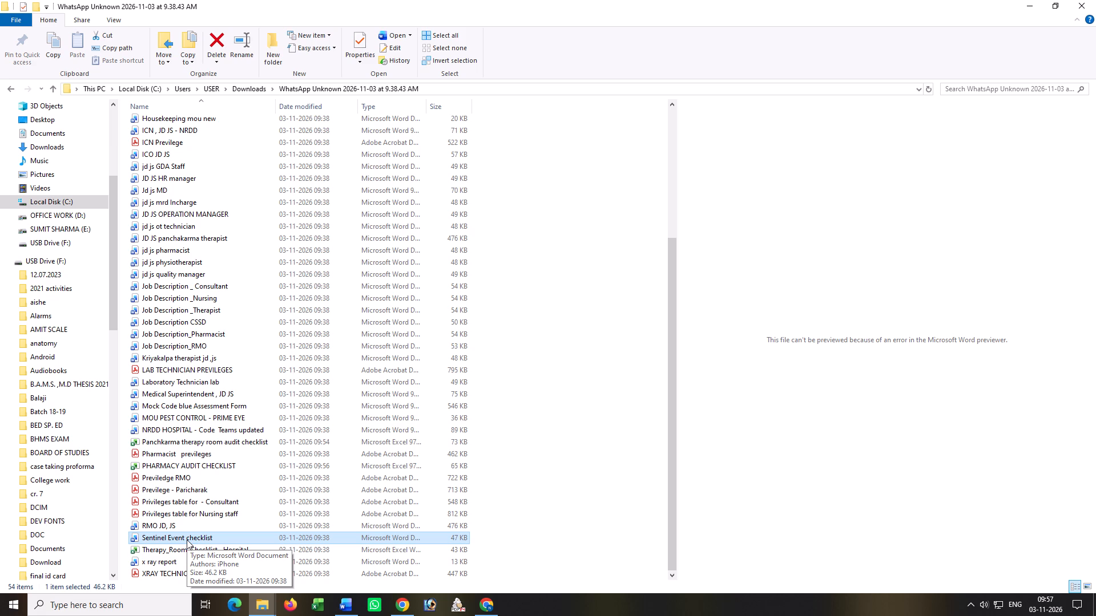
click(187, 540)
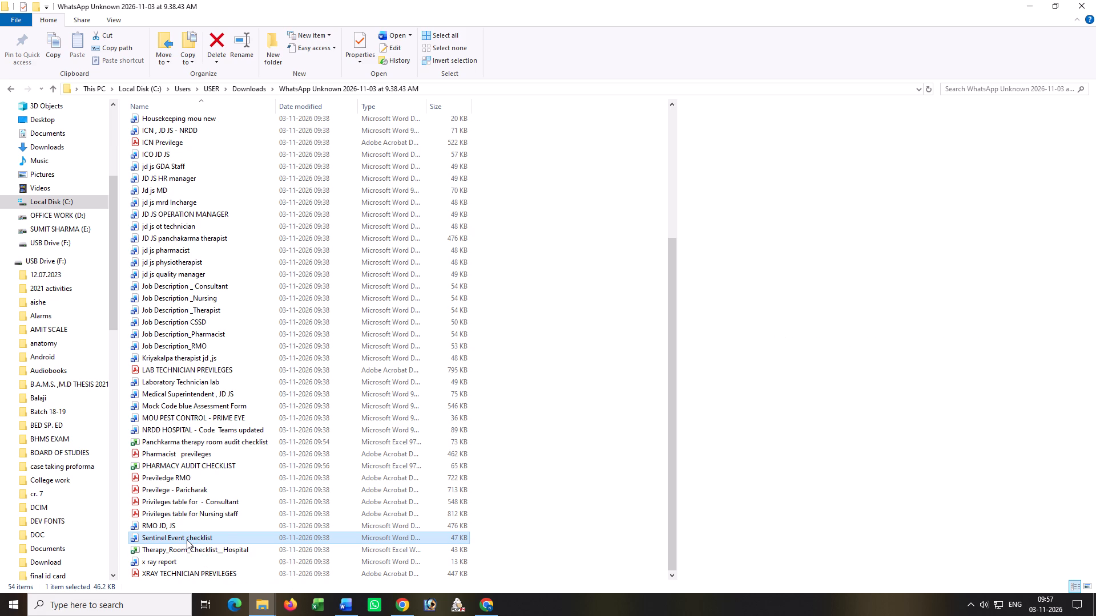
double_click(248, 539)
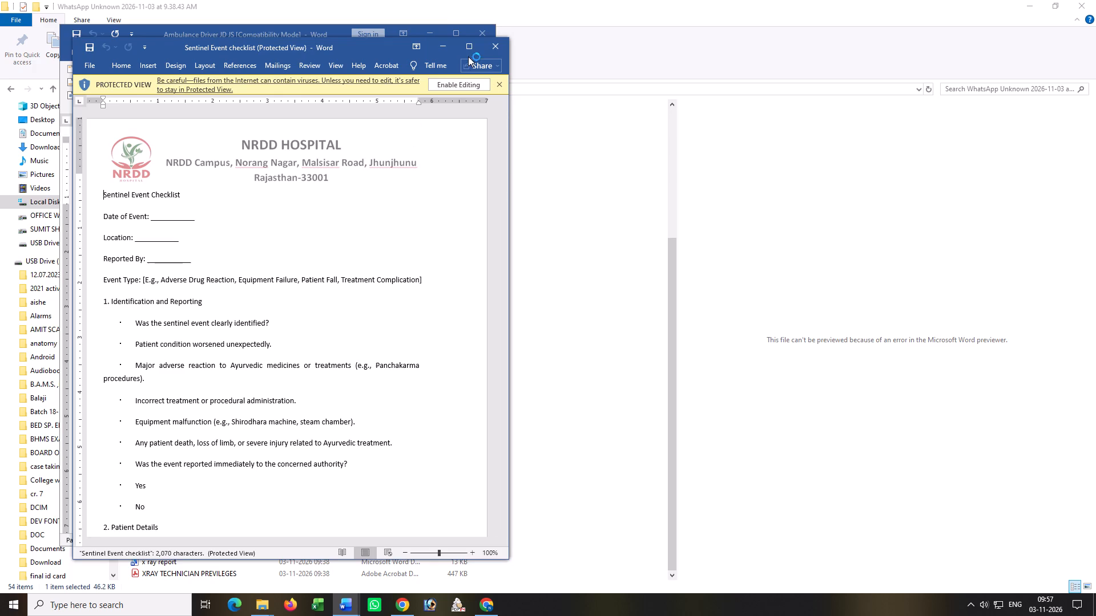
click(467, 47)
double_click(540, 135)
double_click(462, 50)
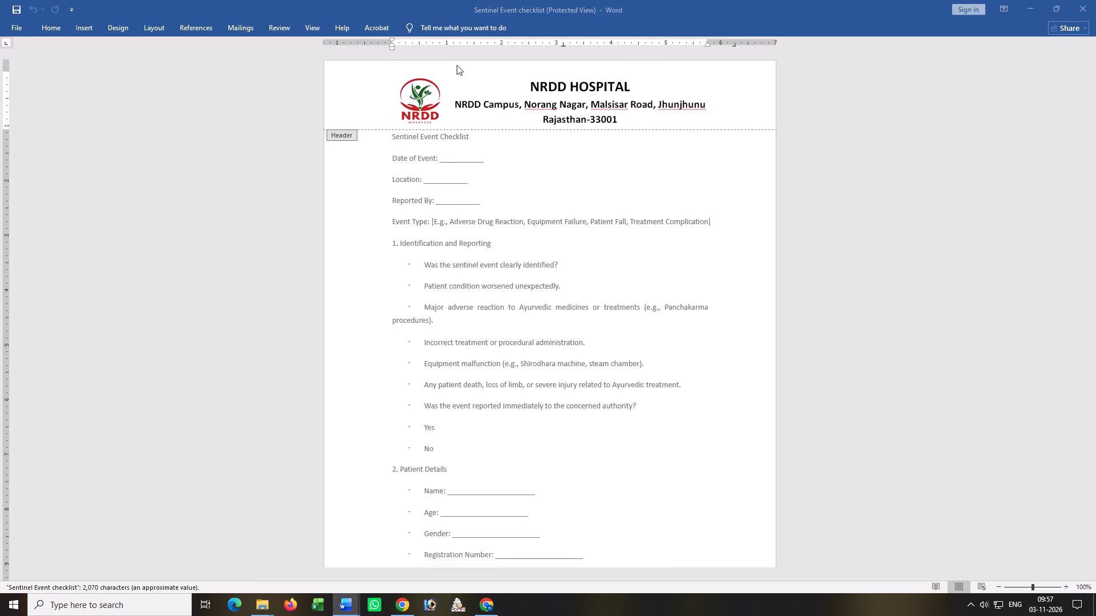
Replace the letterhead picture in the Sentinel Event checklist's header with the copied NRDD HOSPITAL letterhead, and return to the body text.
double_click(396, 147)
click(364, 152)
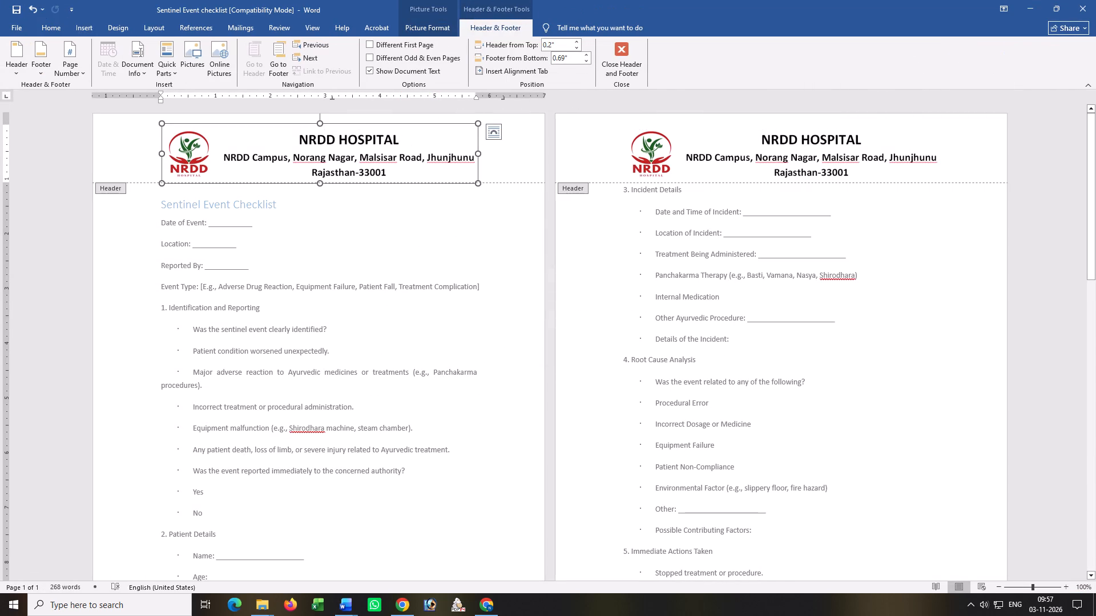
key(Delete)
key(ctrl+v)
click(351, 250)
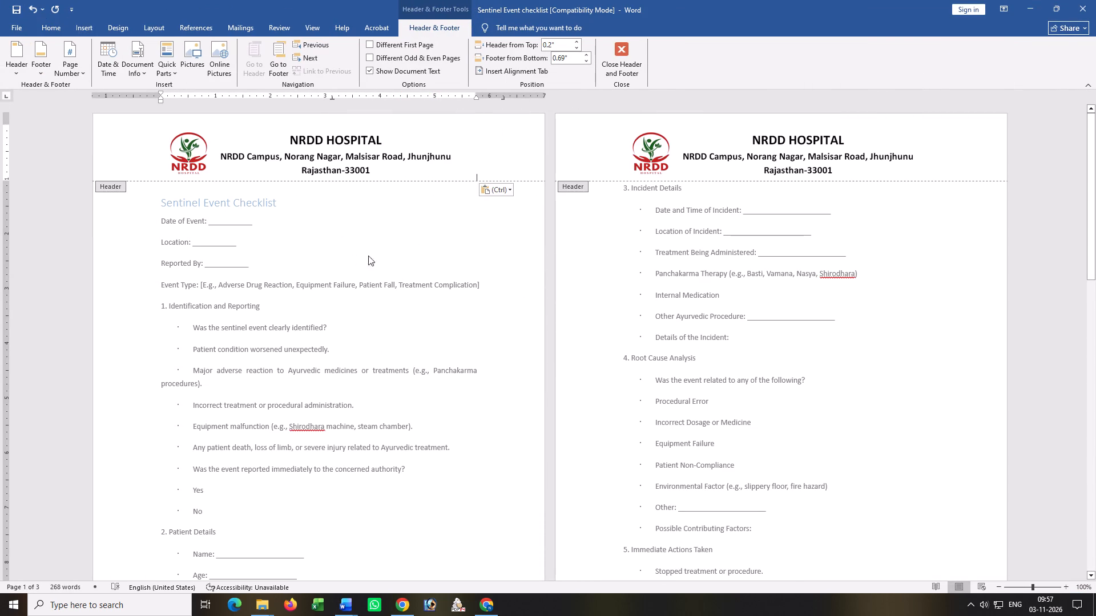
double_click(387, 246)
Print one copy of all pages of the Sentinel Event checklist on the iR3225 printer.
key(ctrl+p)
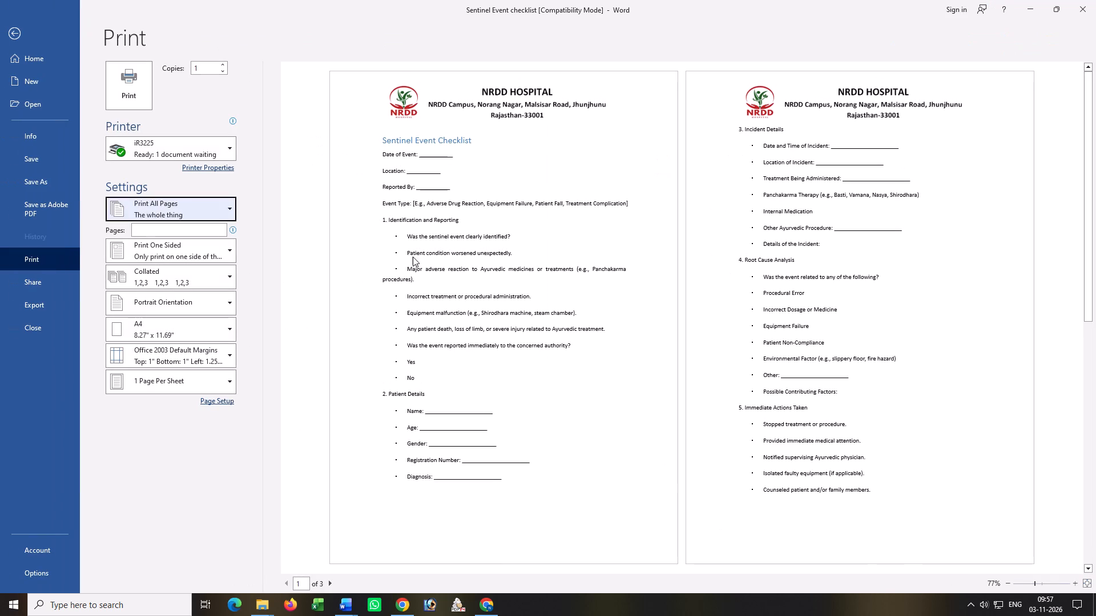
click(131, 88)
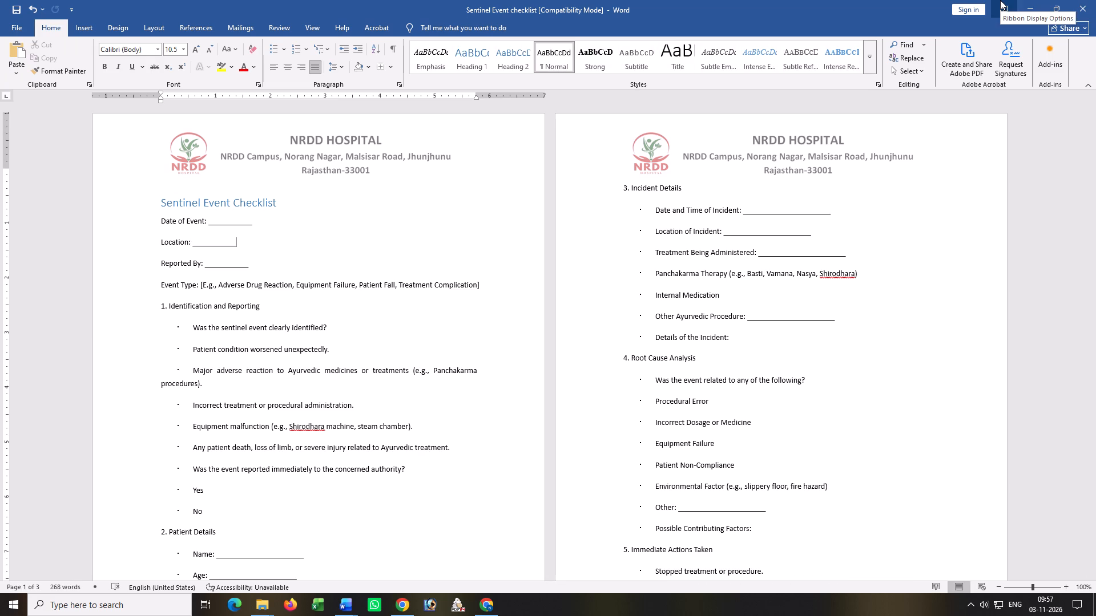
Save and close the Sentinel Event checklist, and close the Ambulance Driver JD JS document behind it.
click(1085, 6)
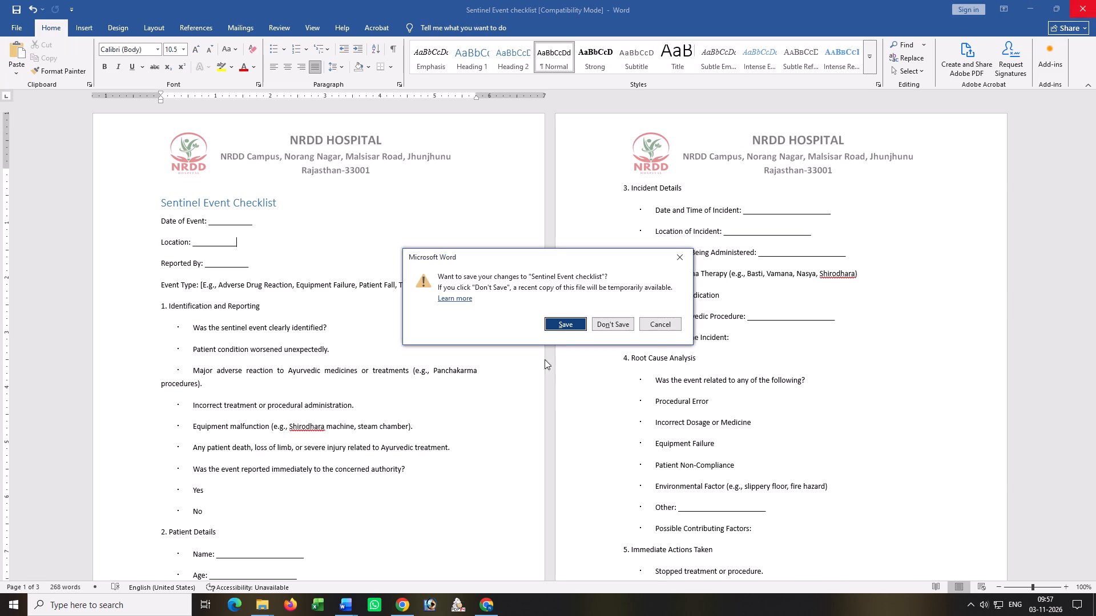
click(565, 322)
click(485, 32)
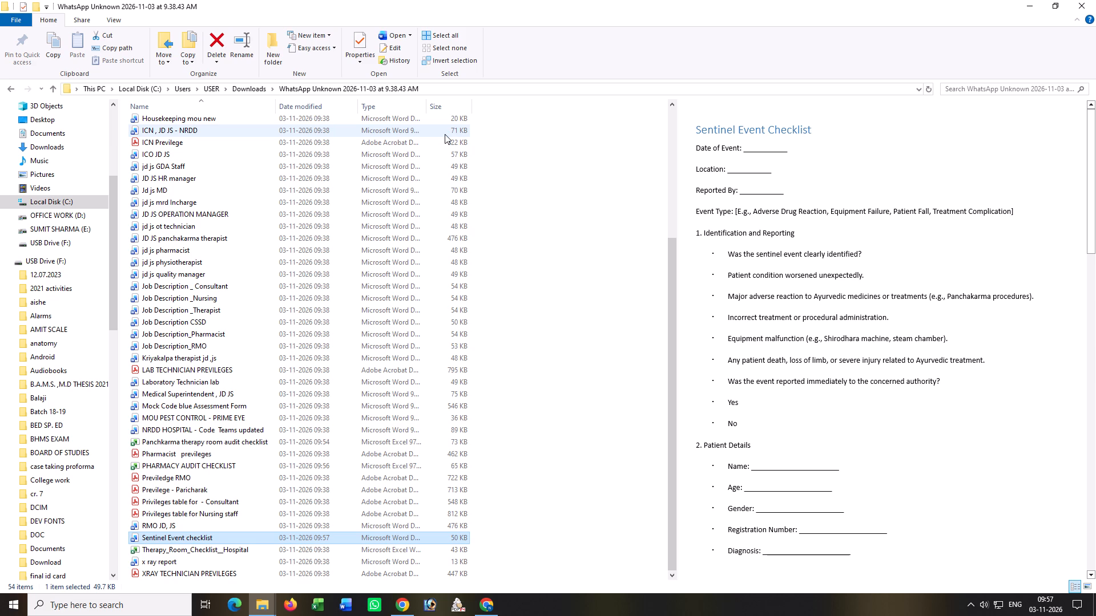
Open the Therapy_Room_Checklist__Hospital workbook from the WhatsApp folder and enable editing.
scroll(191, 498, down, 4)
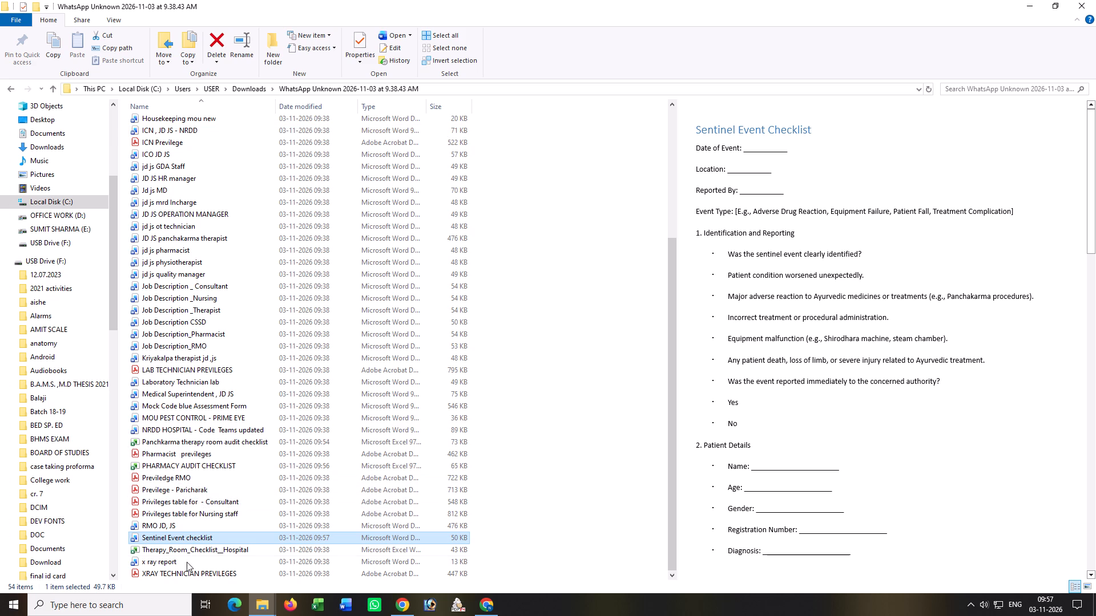
double_click(194, 551)
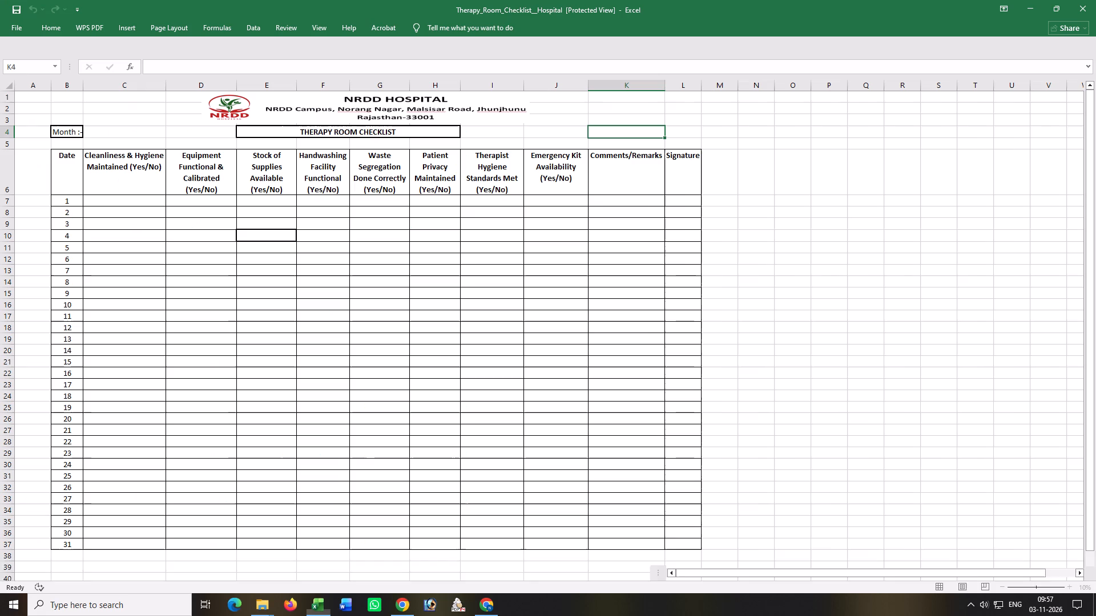
click(454, 44)
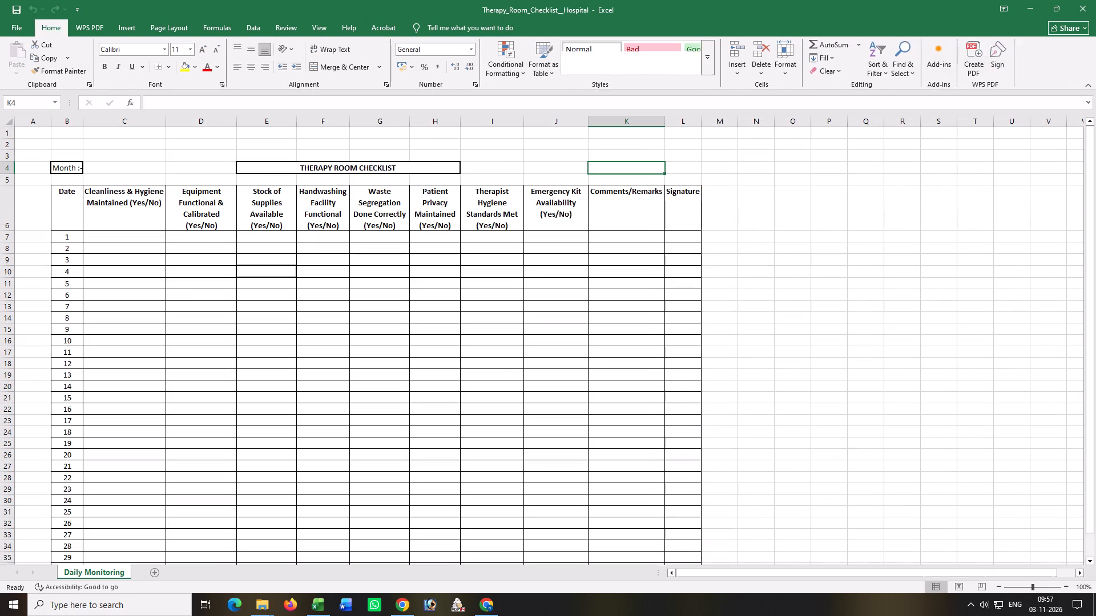
Delete the letterhead picture above the THERAPY ROOM CHECKLIST title and try to paste the copied letterhead in its place.
click(368, 148)
key(Delete)
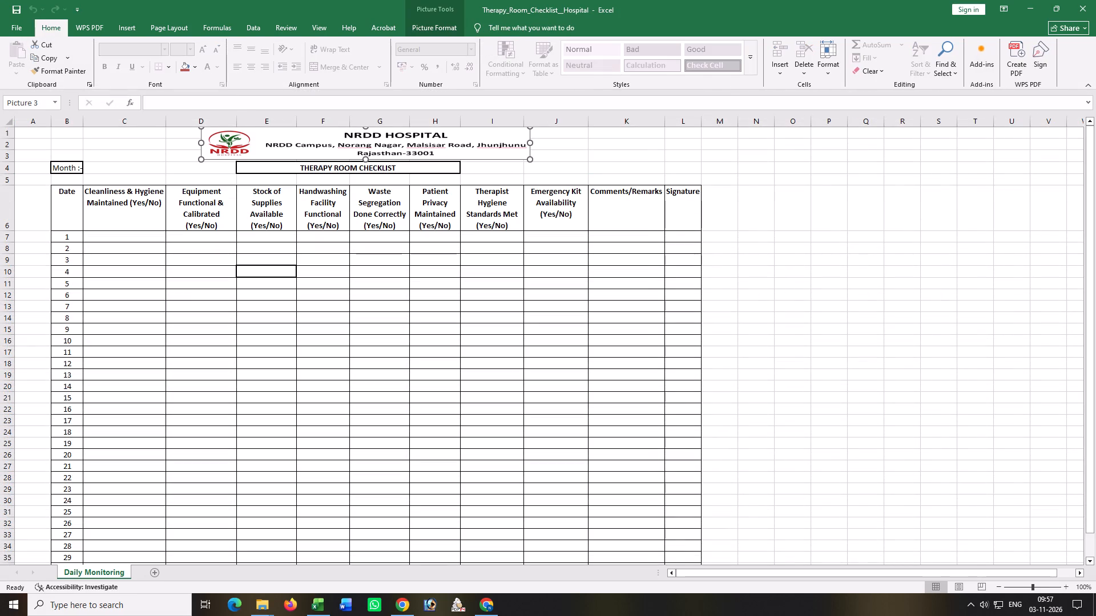
key(ctrl+v)
click(918, 356)
key(ctrl+v)
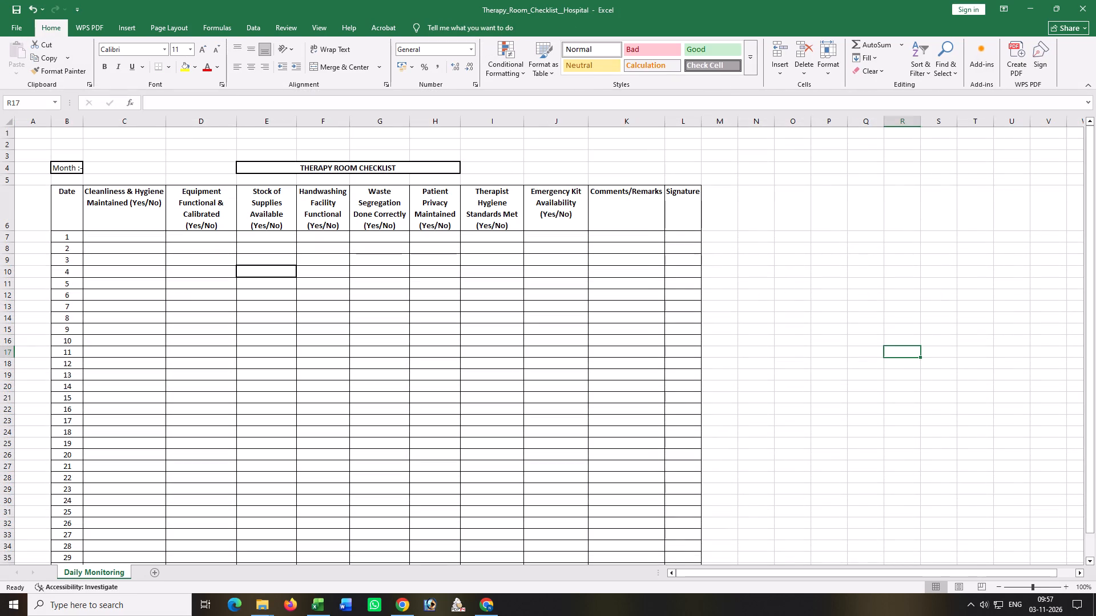
Switch to Word for the replacement letterhead picture.
click(343, 609)
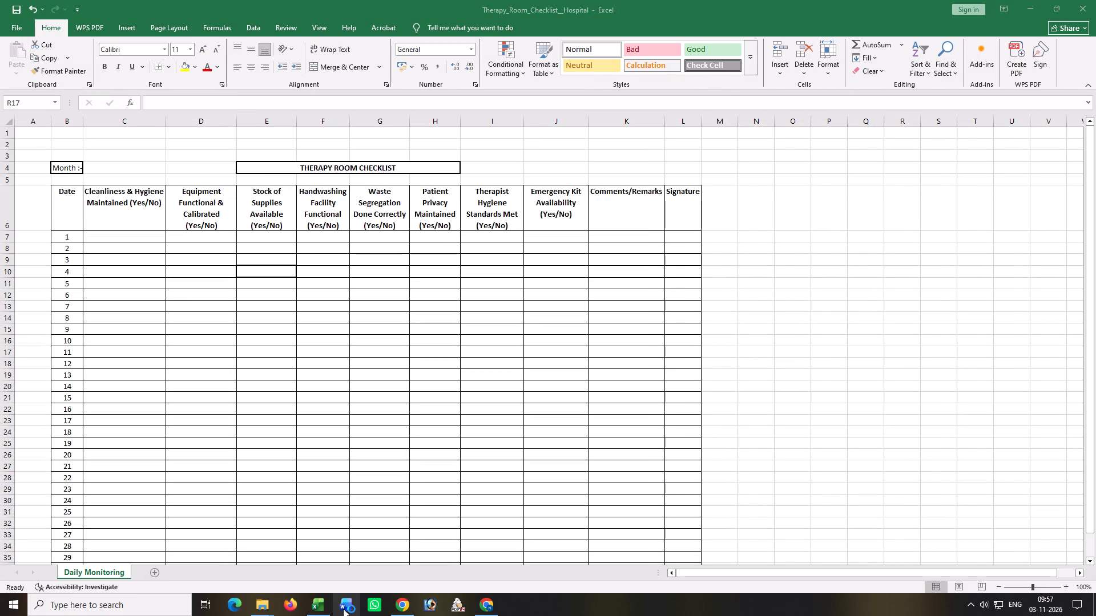
Switch to Word, open the Ambulance Driver JD JS document and copy the letterhead picture from its header.
click(222, 316)
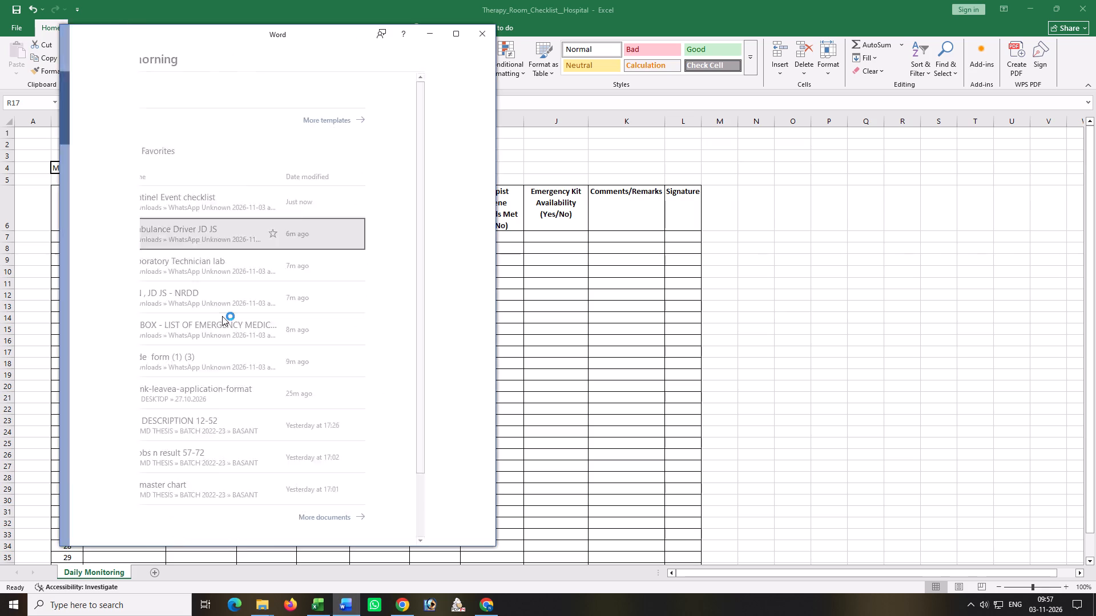
double_click(217, 178)
click(267, 173)
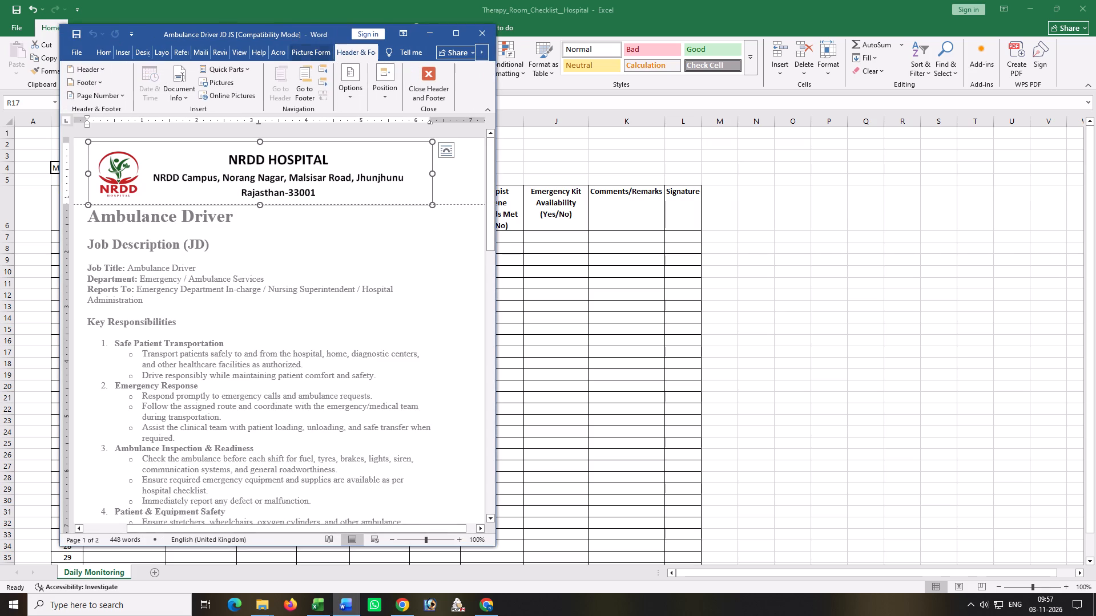
key(ctrl+c)
Paste the letterhead picture into the therapy room checklist in Excel and try to move it above the table.
click(845, 312)
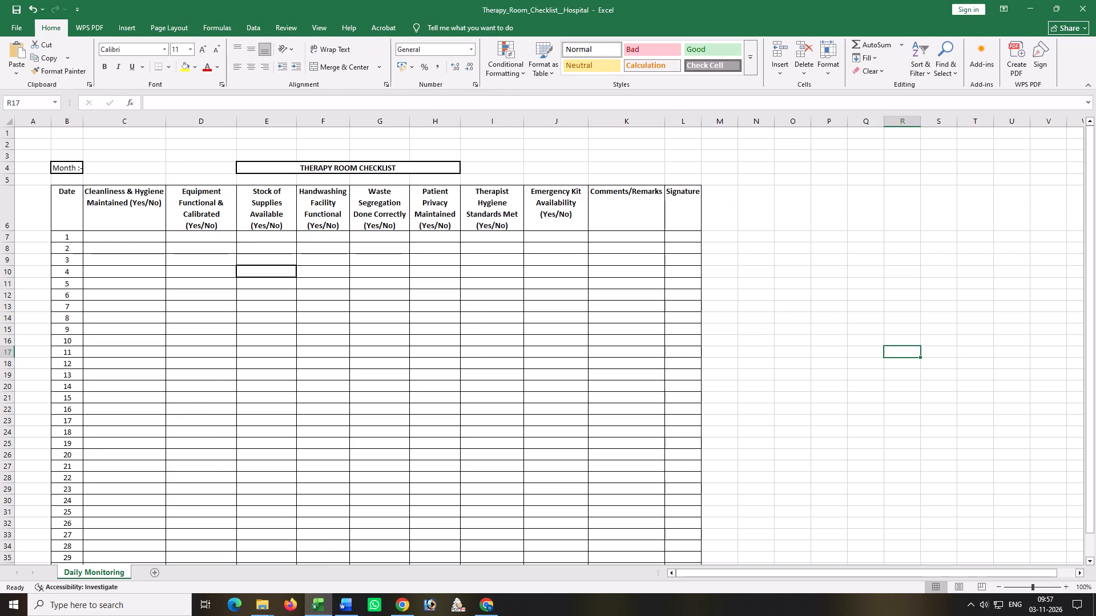
key(ctrl+v)
drag(1014, 366, 608, 243)
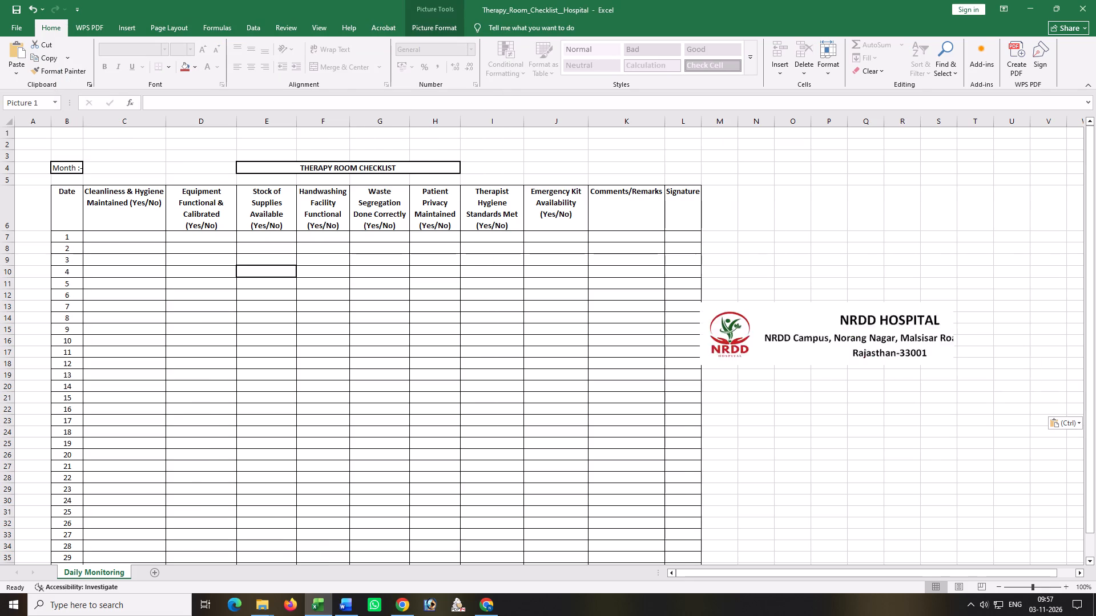
drag(608, 243, 253, 110)
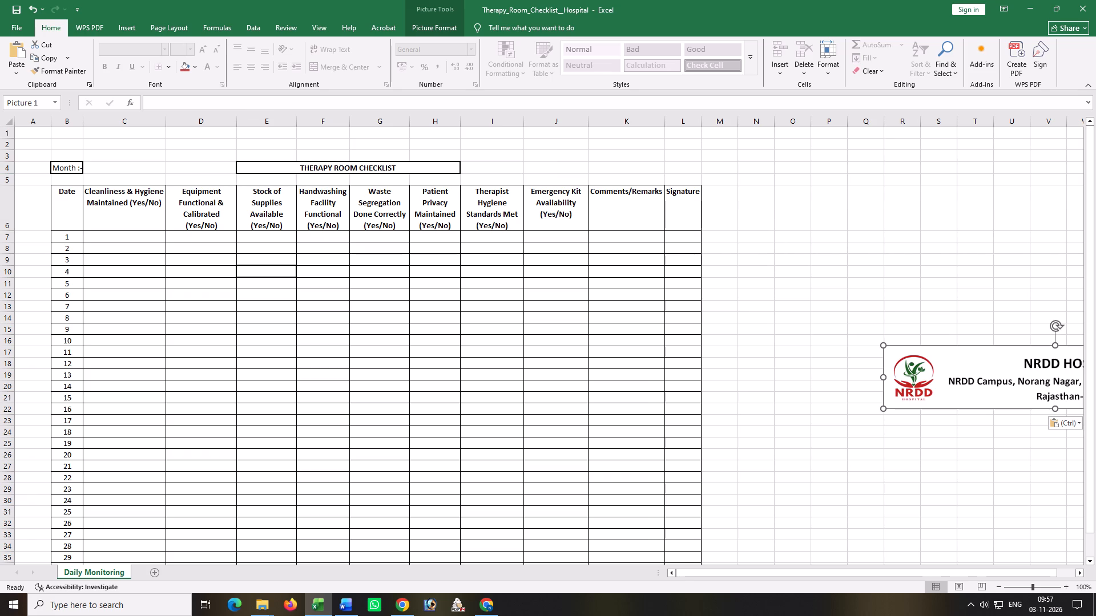
Increase the height of empty rows 1 to 3 to make room for the letterhead.
drag(9, 134, 8, 142)
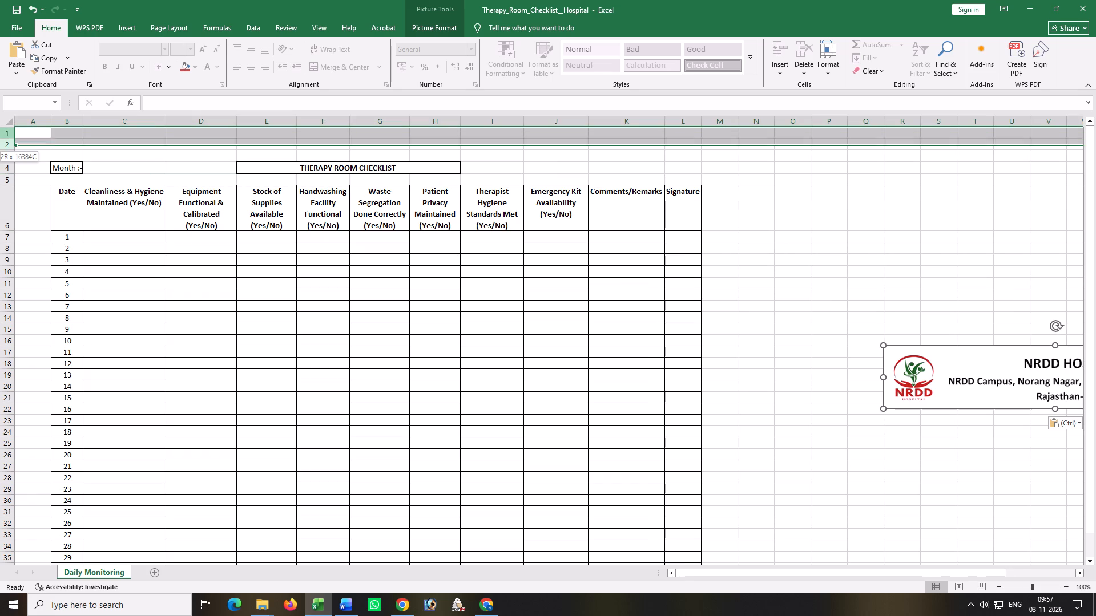
drag(8, 142, 6, 152)
drag(7, 140, 7, 147)
Move the letterhead picture above the table and resize it to fit within rows 1 to 3, spanning columns C to K.
drag(972, 388, 182, 119)
drag(937, 388, 379, 120)
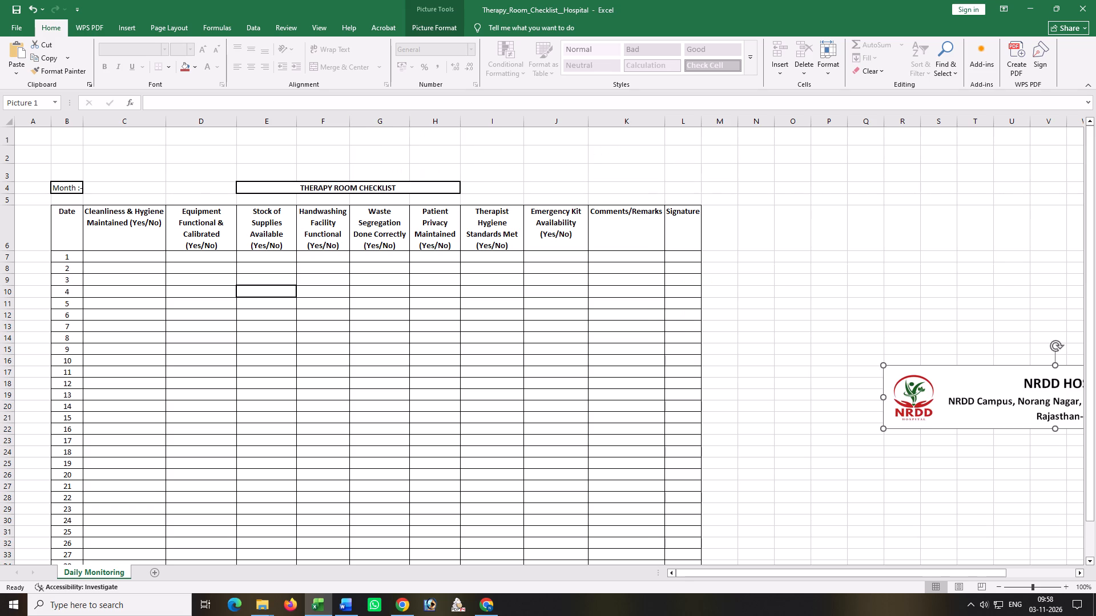
drag(949, 408, 346, 245)
drag(442, 253, 317, 189)
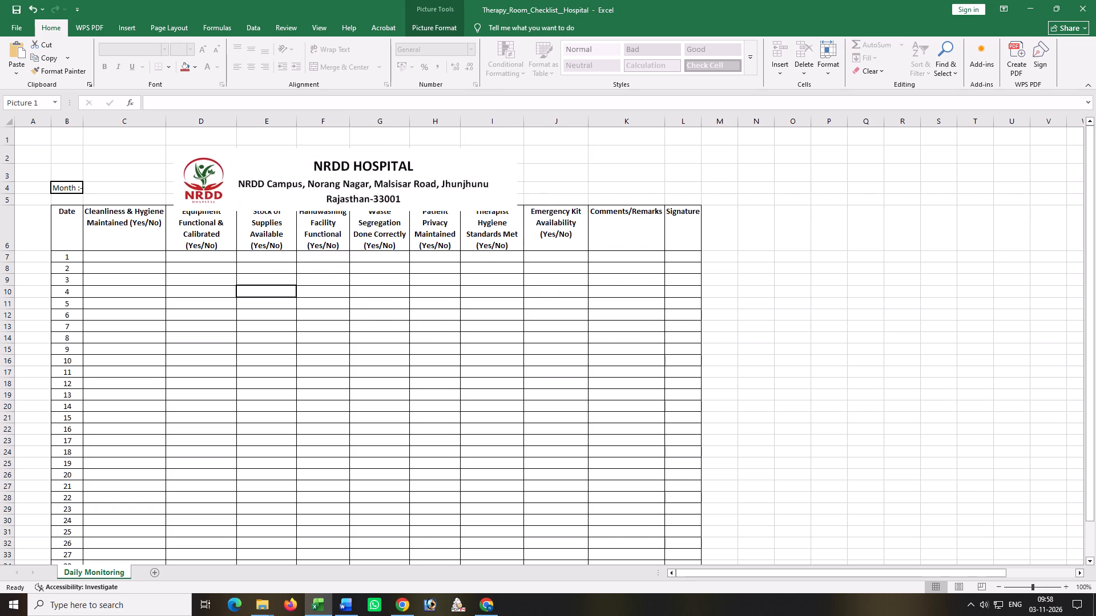
drag(317, 189, 277, 148)
drag(466, 156, 641, 169)
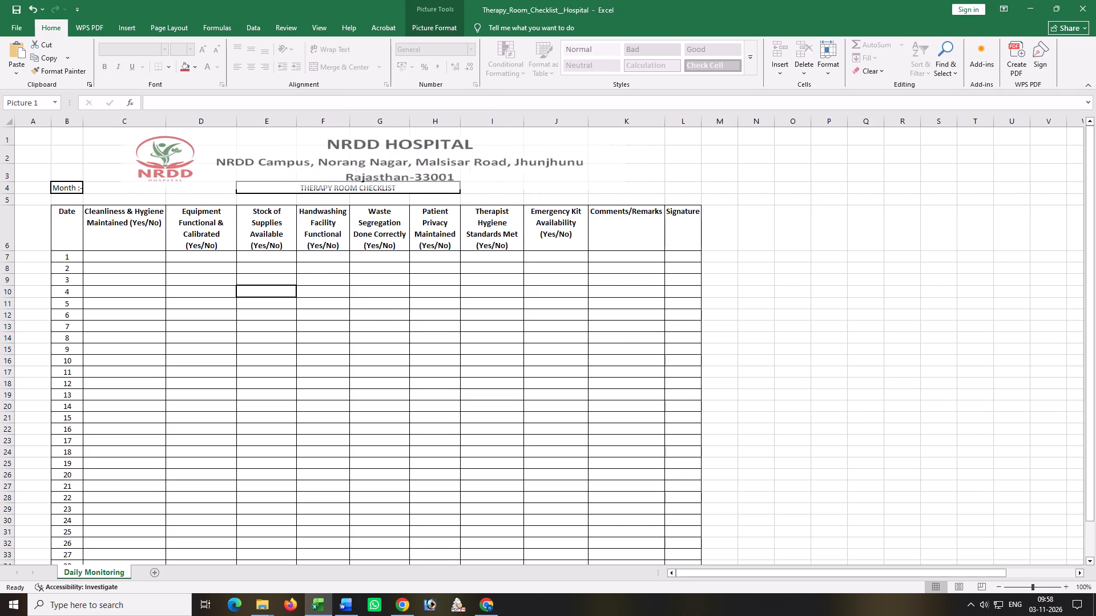
drag(641, 169, 665, 170)
drag(390, 189, 391, 175)
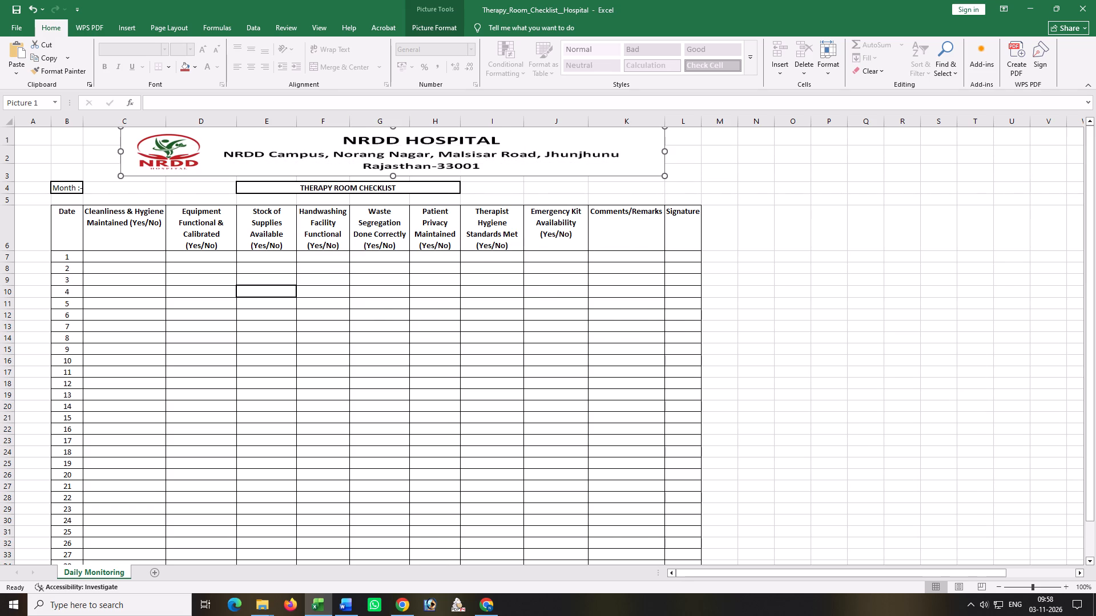
click(345, 337)
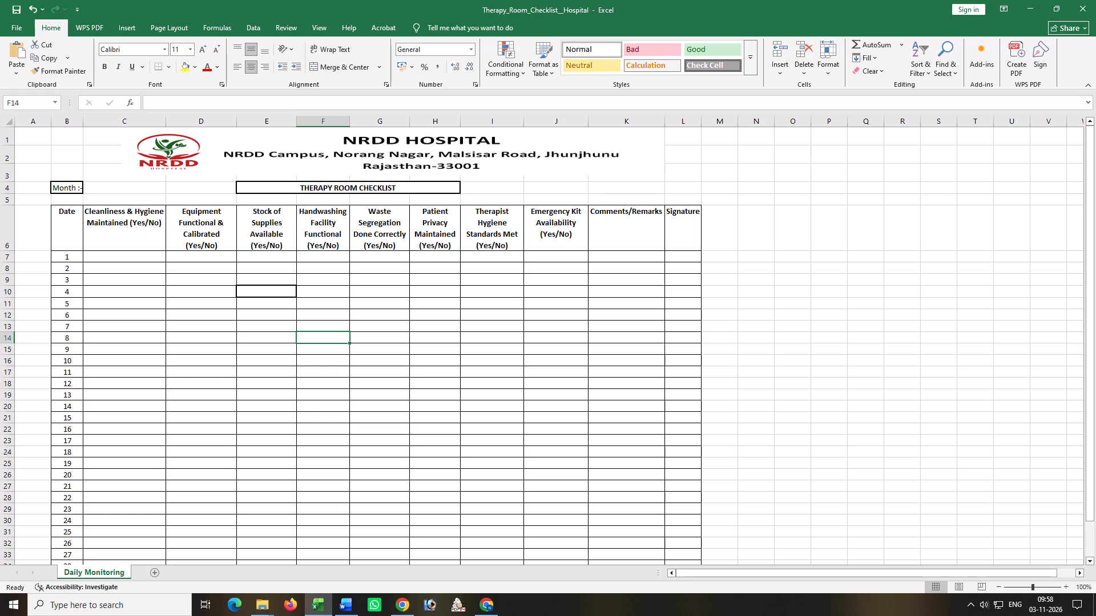
Check the print preview and delete the empty column A before the Date column.
key(ctrl+p)
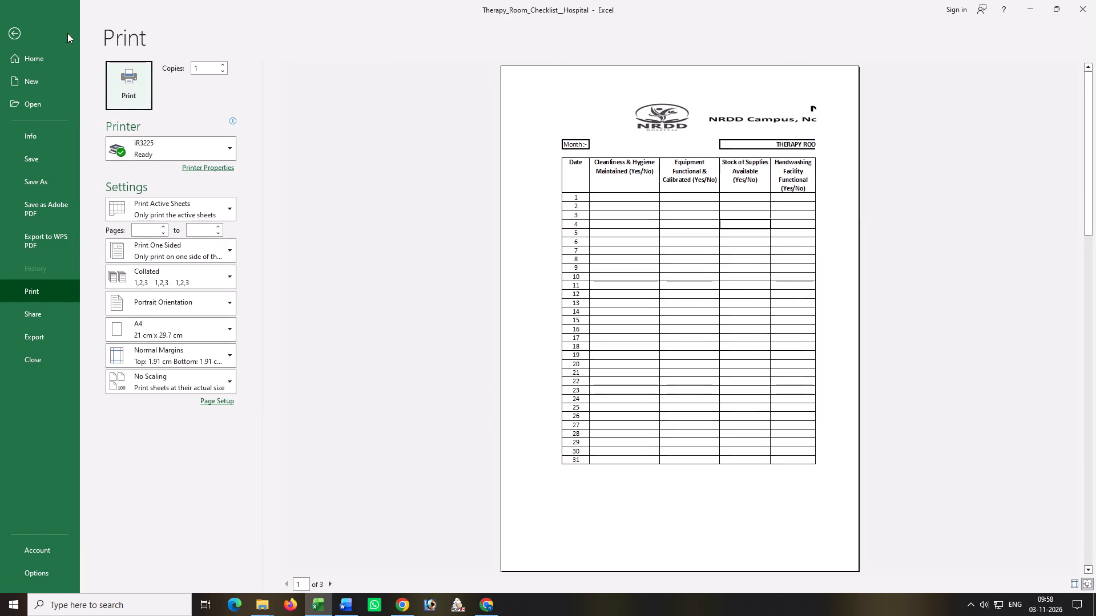
click(9, 30)
right_click(40, 122)
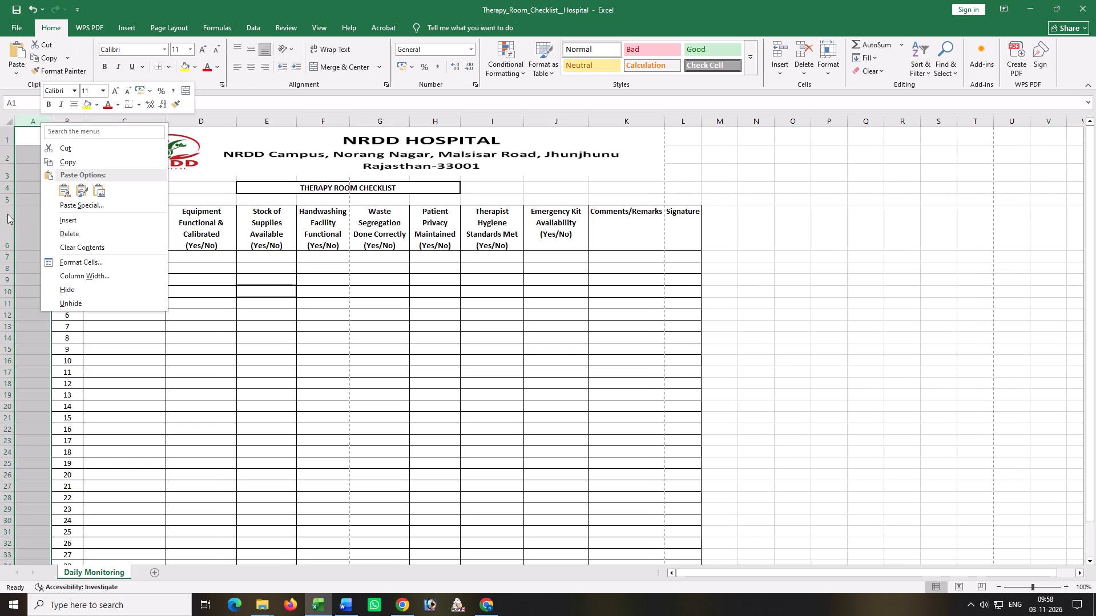
click(73, 238)
click(267, 322)
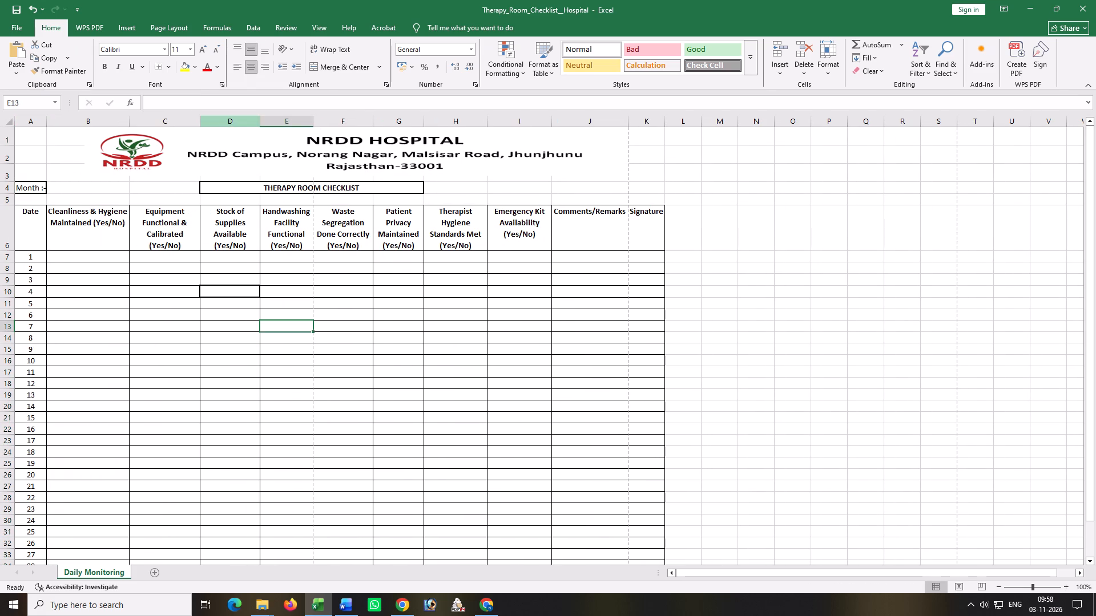
Narrow the Equipment Functional & Calibrated column slightly.
drag(199, 121, 187, 120)
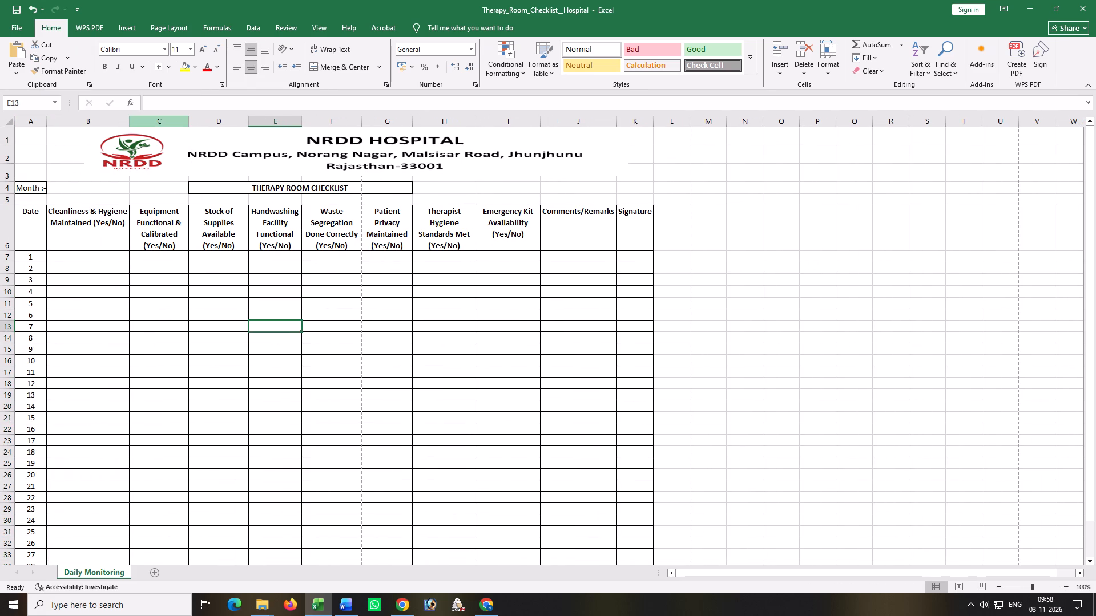
Shift the letterhead picture to start over the Date column and stretch it to end over the Signature column.
click(353, 149)
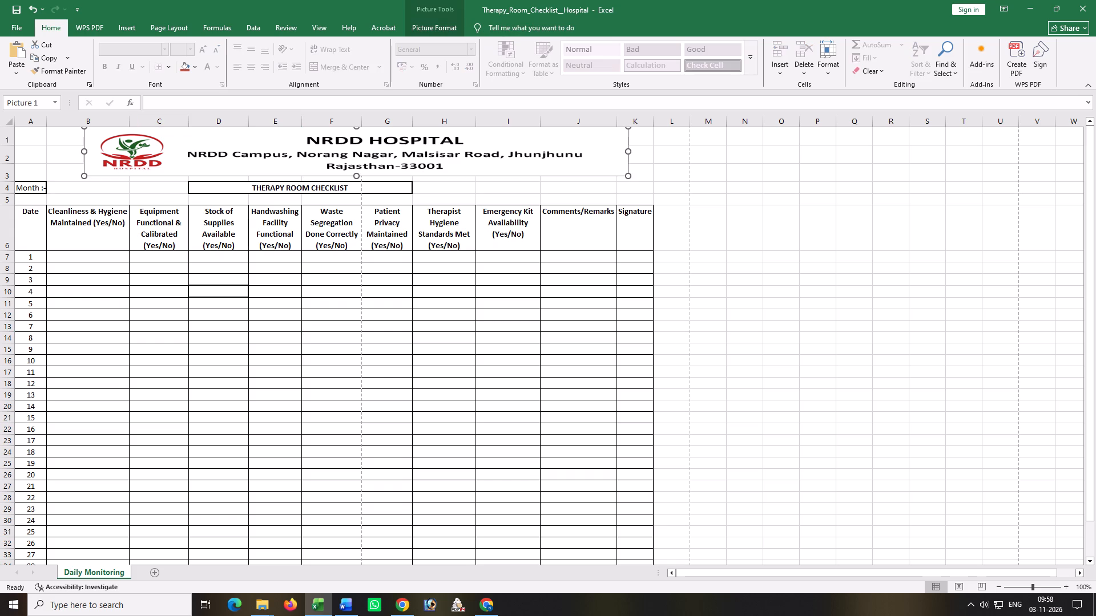
drag(235, 151, 181, 149)
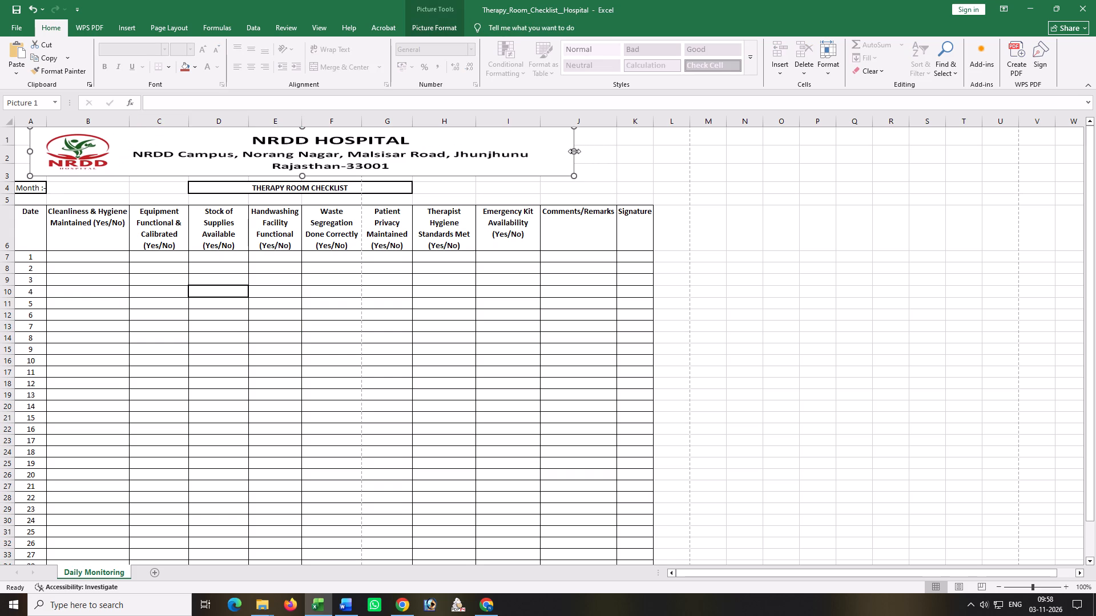
drag(576, 151, 667, 154)
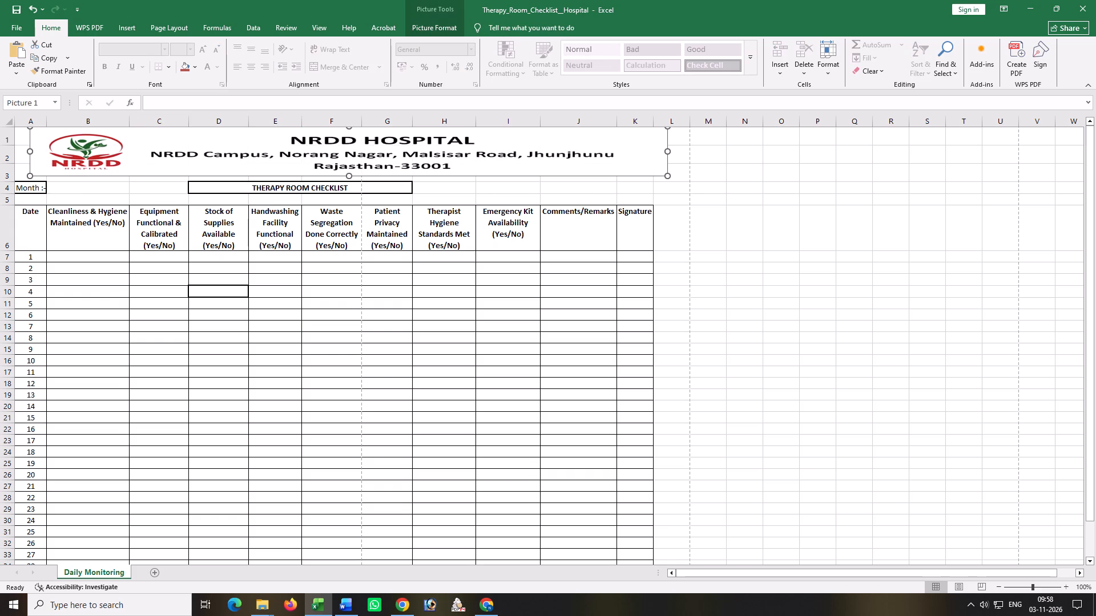
drag(347, 173, 346, 179)
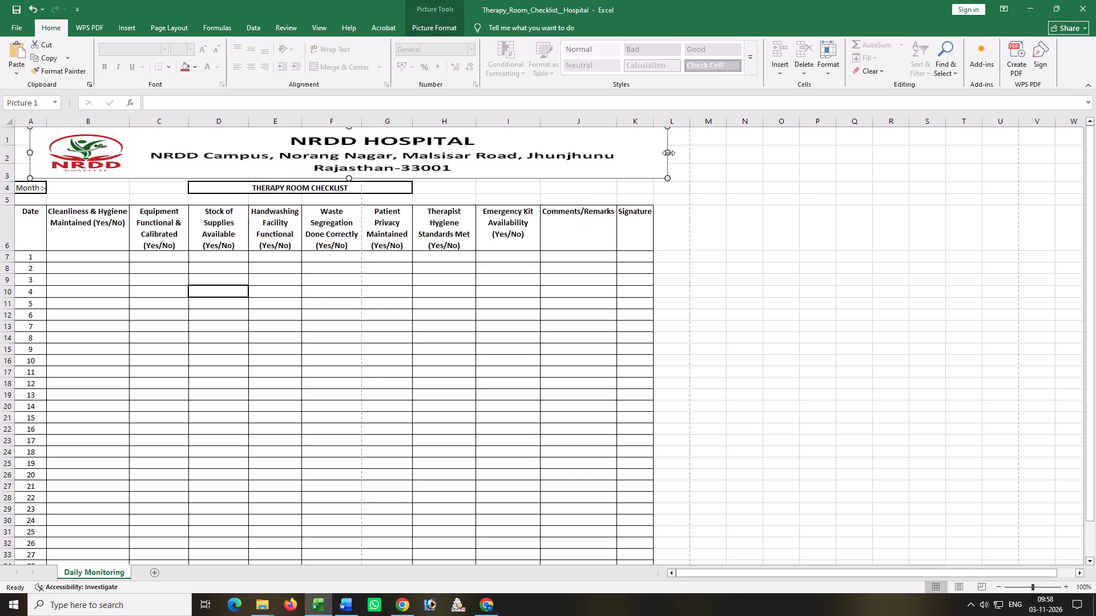
drag(668, 152, 648, 152)
click(516, 340)
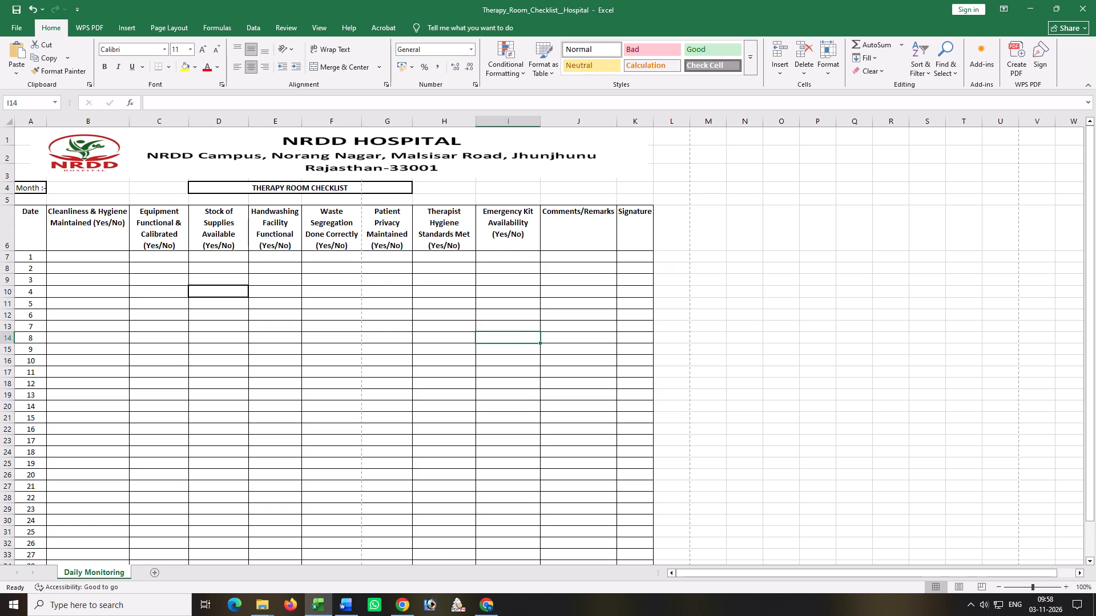
Change the checklist's page orientation to landscape and check its pages in the print preview.
key(ctrl+p)
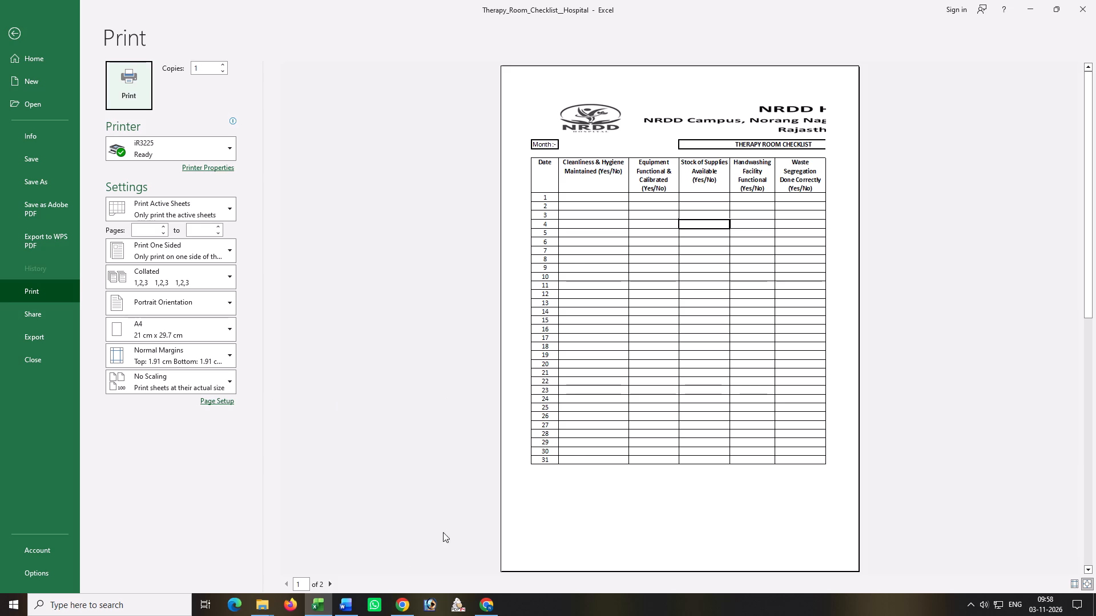
click(331, 582)
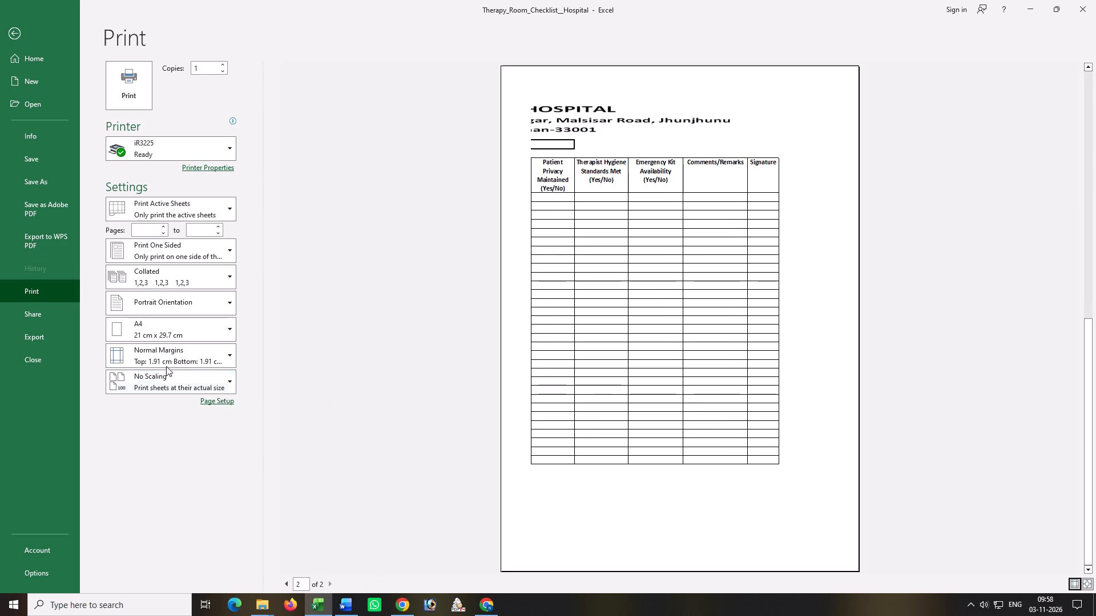
click(156, 302)
click(150, 355)
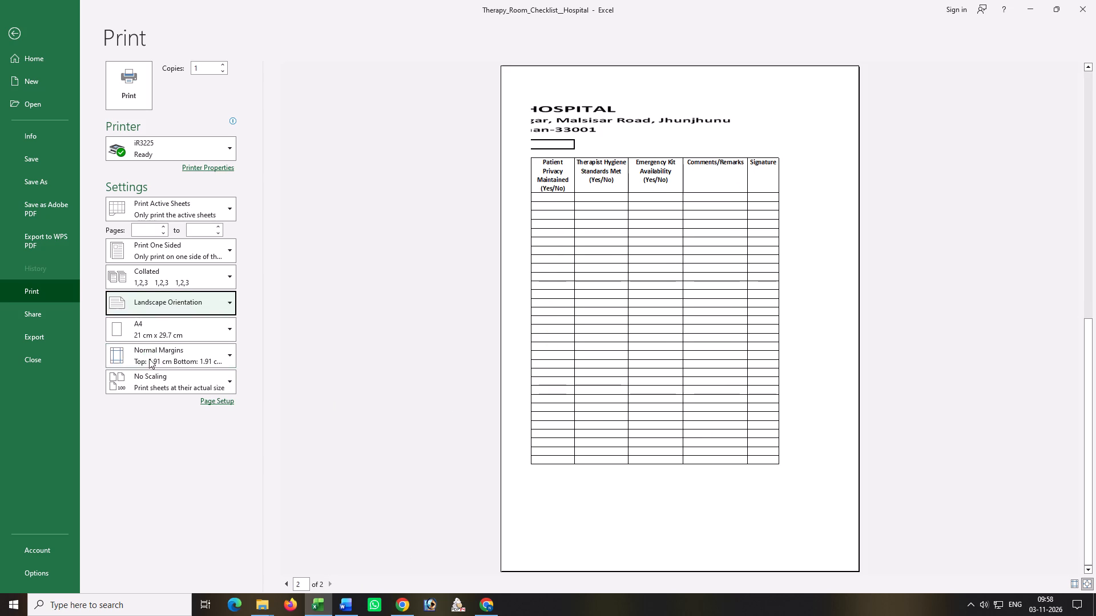
scroll(720, 362, up, 6)
scroll(720, 362, down, 5)
scroll(720, 366, up, 7)
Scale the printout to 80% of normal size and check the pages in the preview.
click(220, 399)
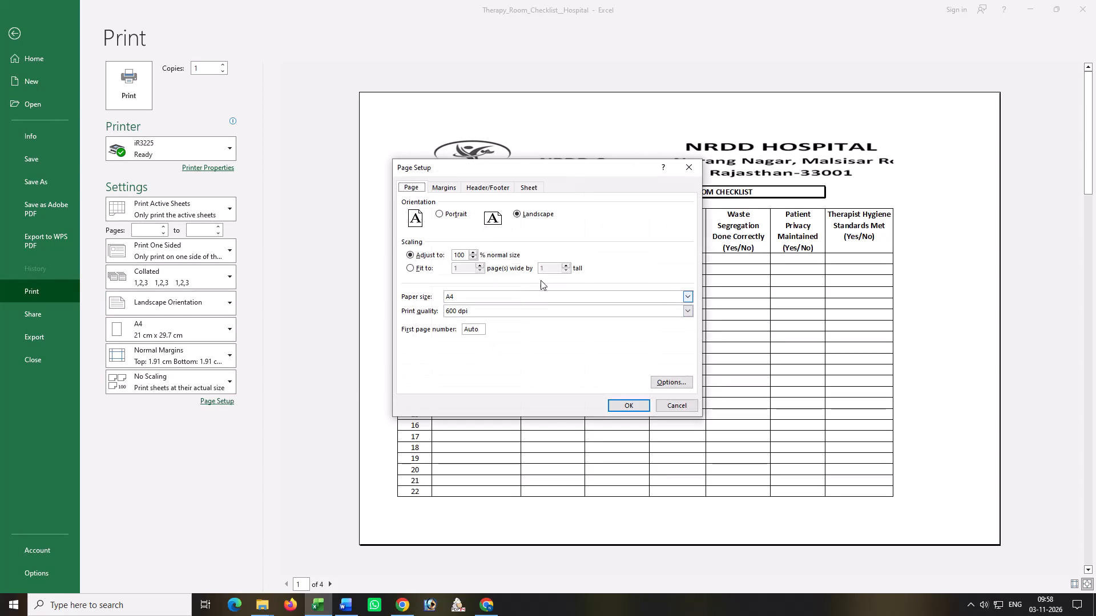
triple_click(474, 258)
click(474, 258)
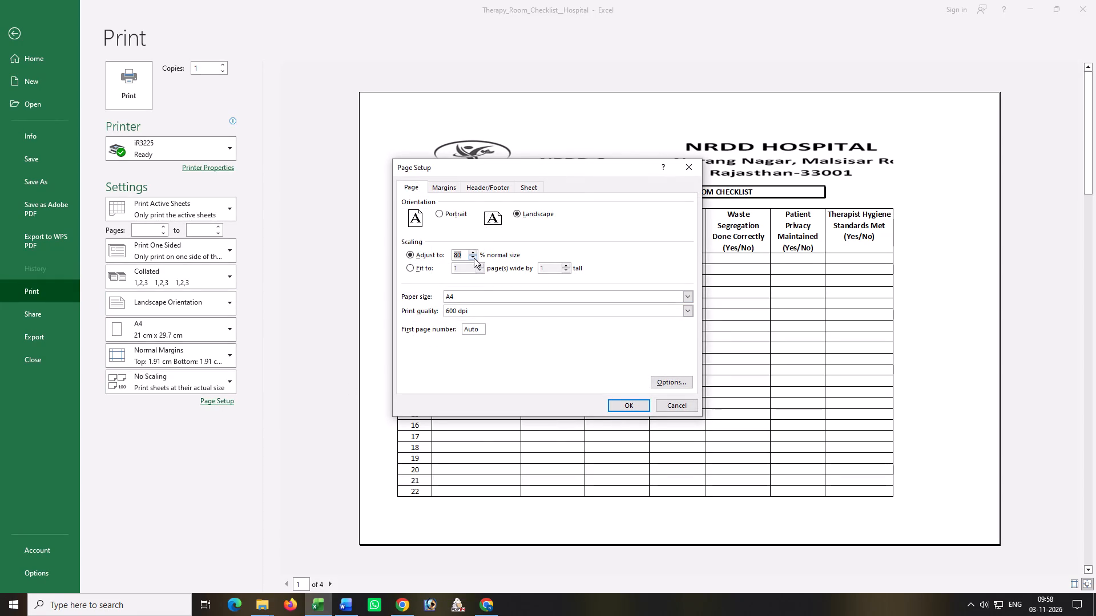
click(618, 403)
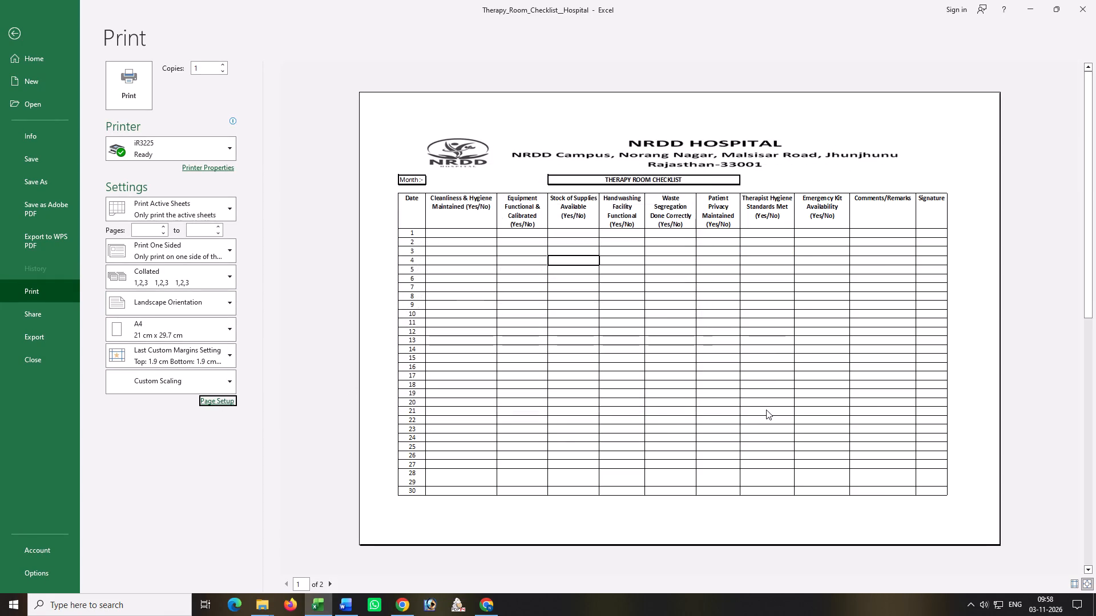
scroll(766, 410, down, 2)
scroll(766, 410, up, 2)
Set the print scaling to fit the sheet to 1 page wide by 1 tall.
click(197, 403)
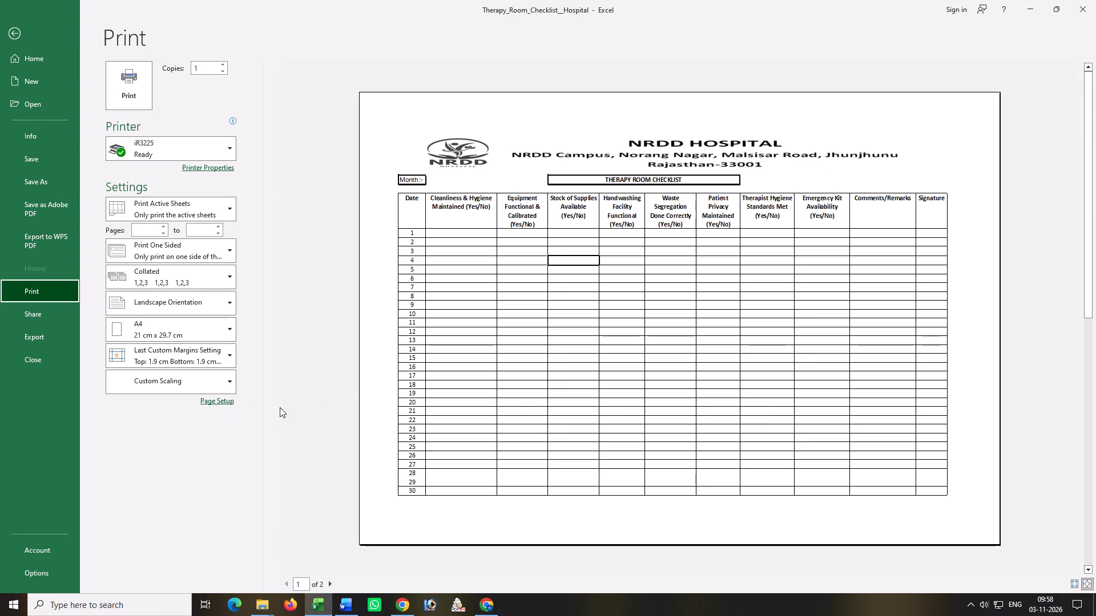
click(208, 400)
click(424, 269)
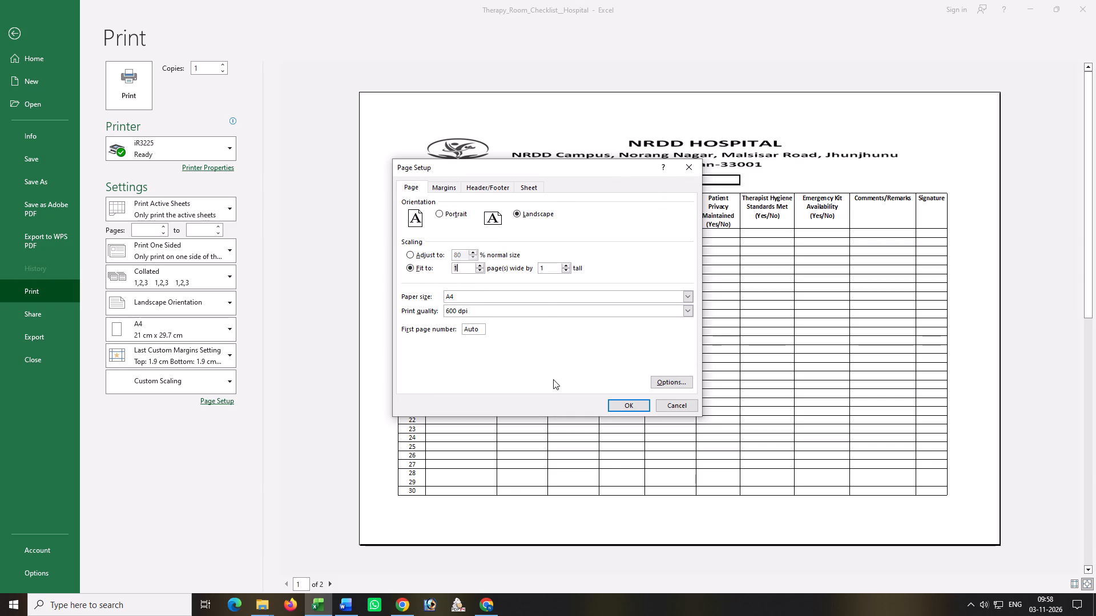
click(631, 404)
Check the fitted page in the preview and print the therapy room checklist.
scroll(769, 415, down, 4)
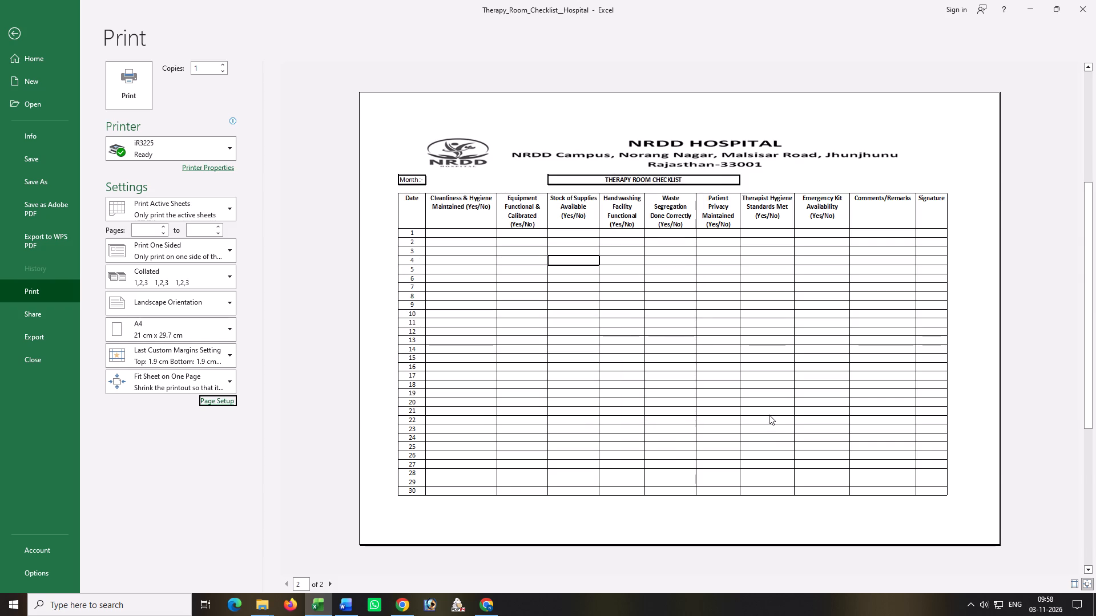
scroll(769, 415, up, 2)
scroll(769, 416, down, 2)
click(136, 92)
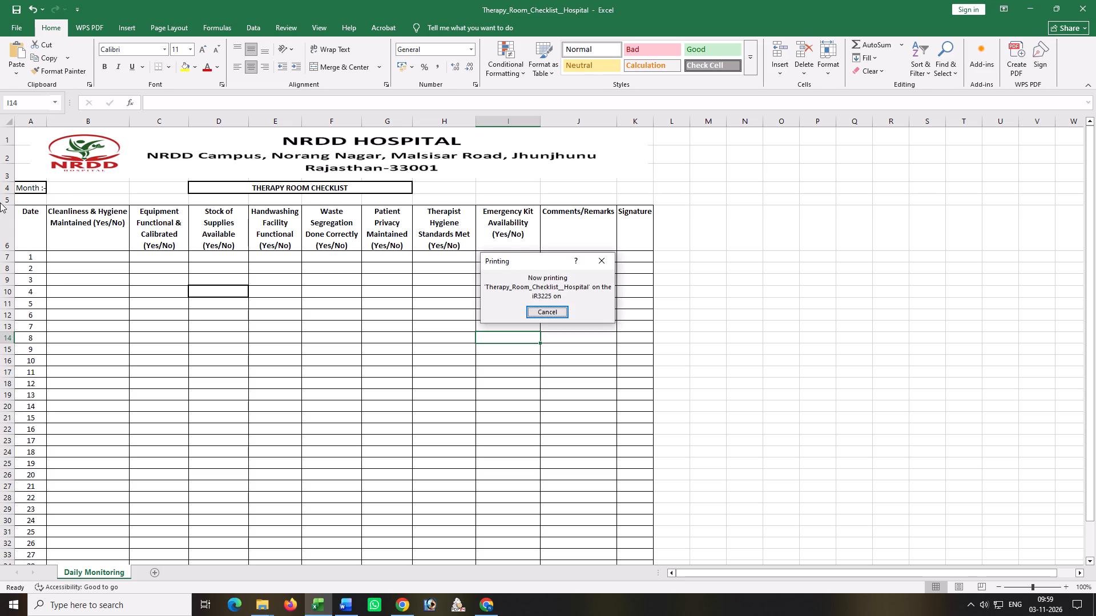
Close the therapy room checklist workbook with its changes saved, and close the Ambulance Driver JD JS document in Word.
click(1086, 7)
click(526, 320)
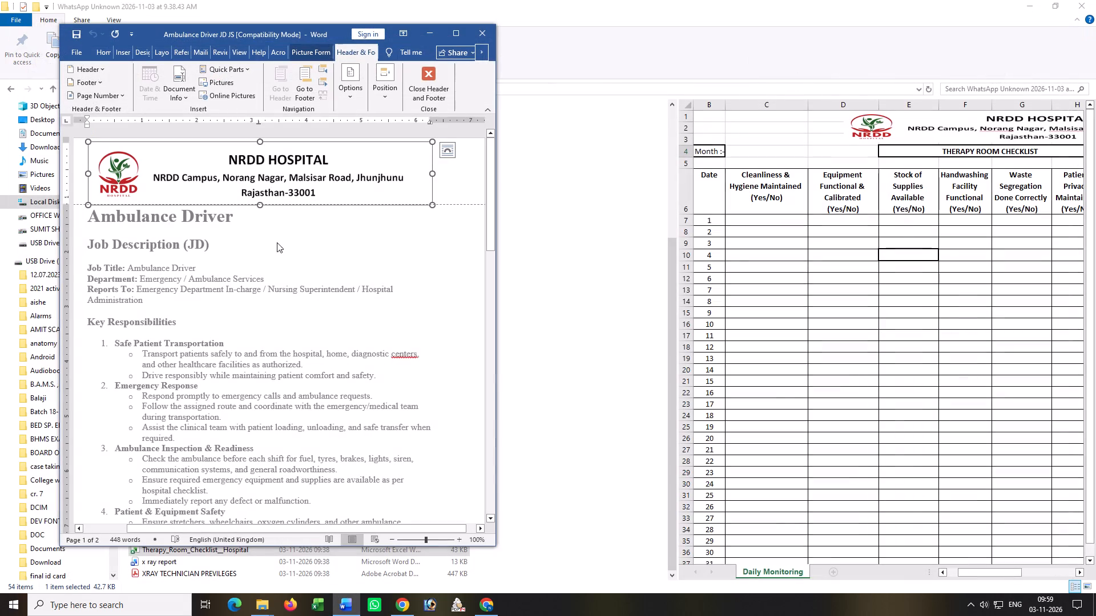
click(482, 34)
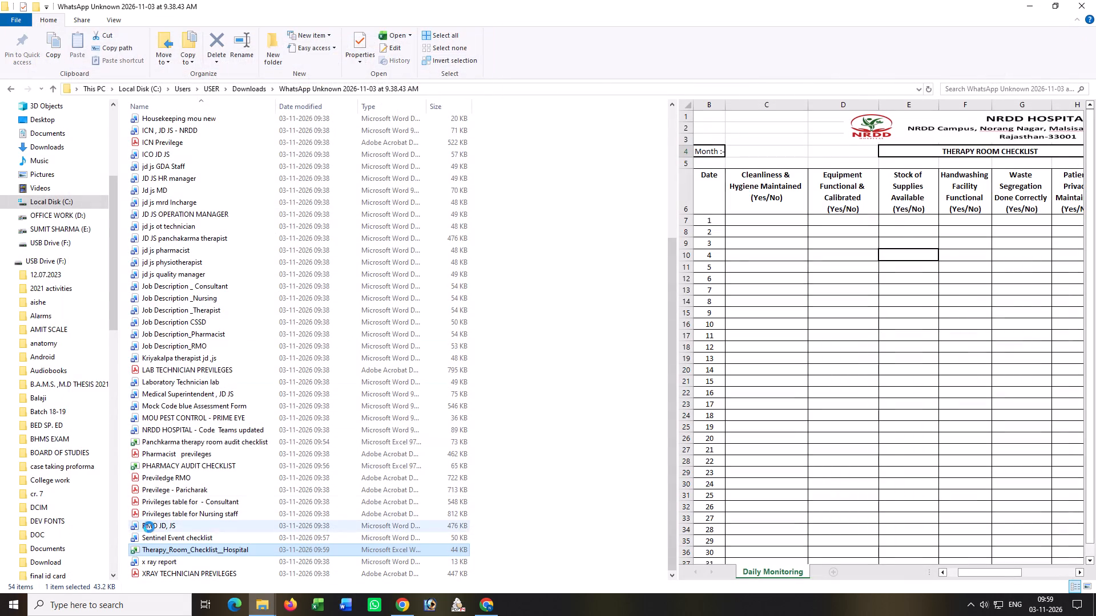
Find the NRDD HOSPITAL - Code Teams updated document in the downloads folder, open it, look through its team tables and close it.
scroll(159, 535, down, 3)
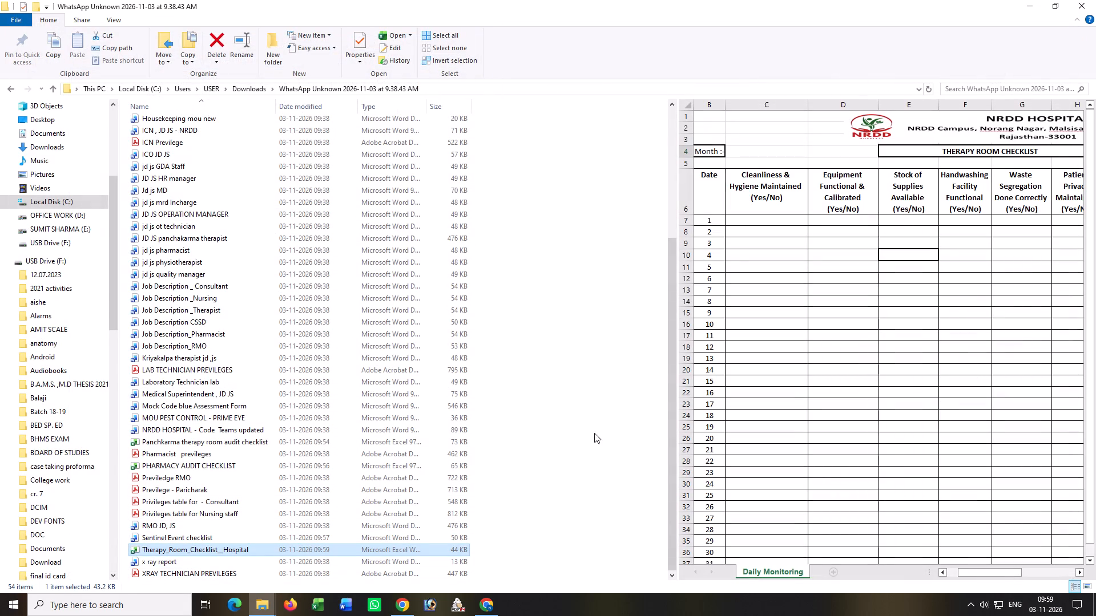
click(538, 277)
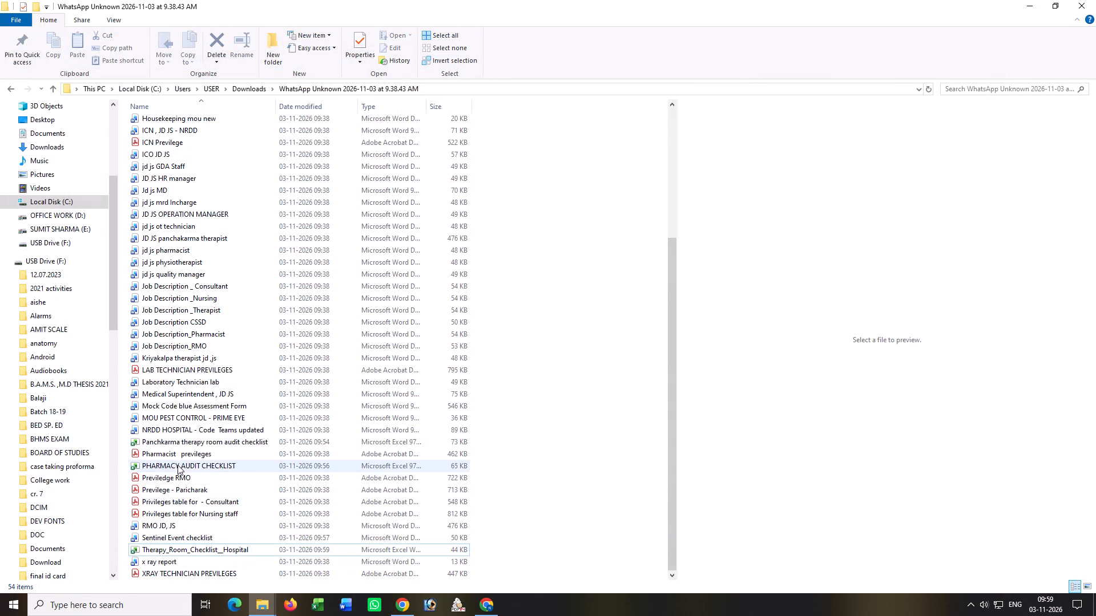
scroll(172, 446, up, 4)
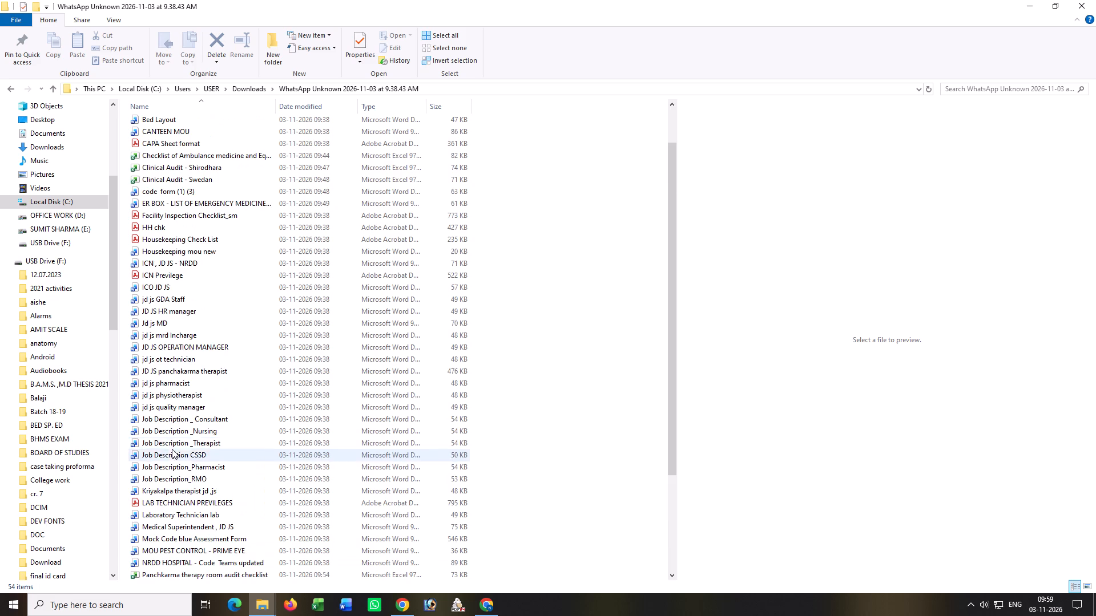
scroll(173, 469, down, 3)
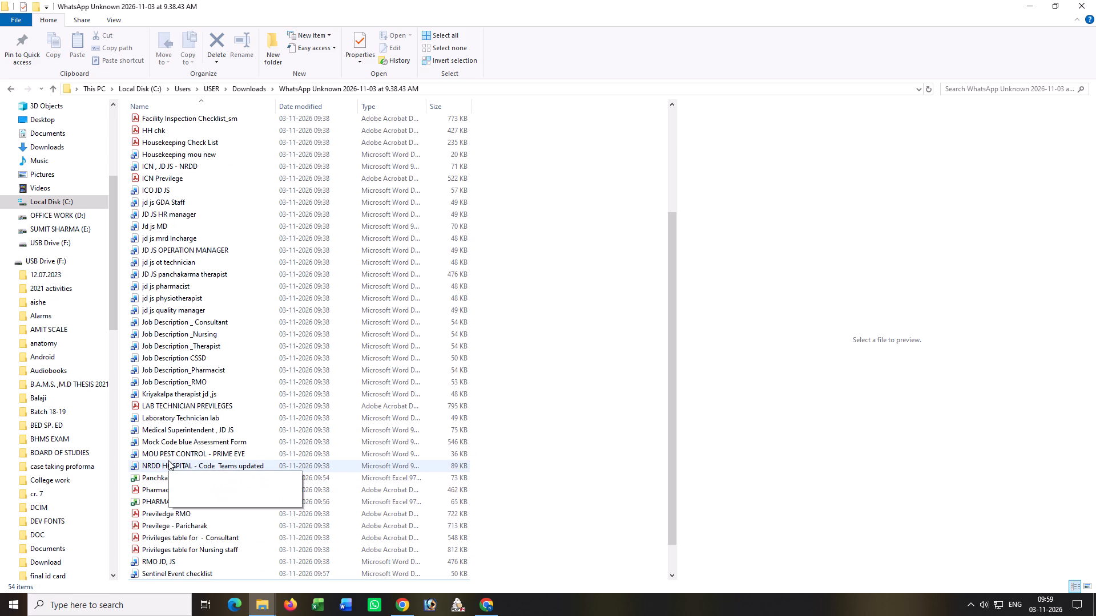
click(168, 460)
double_click(172, 464)
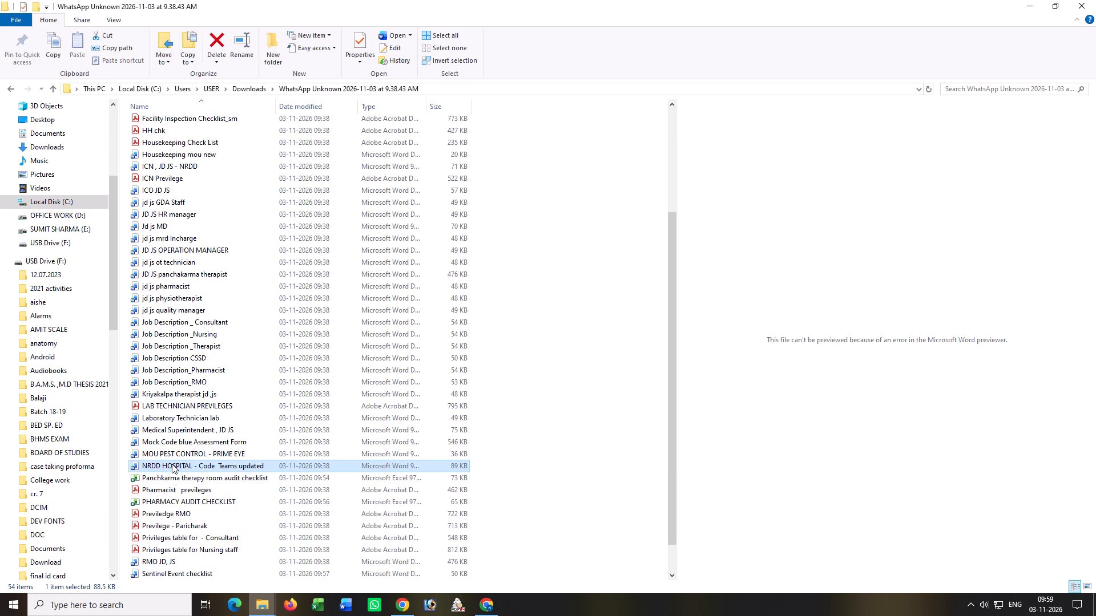
scroll(296, 404, down, 5)
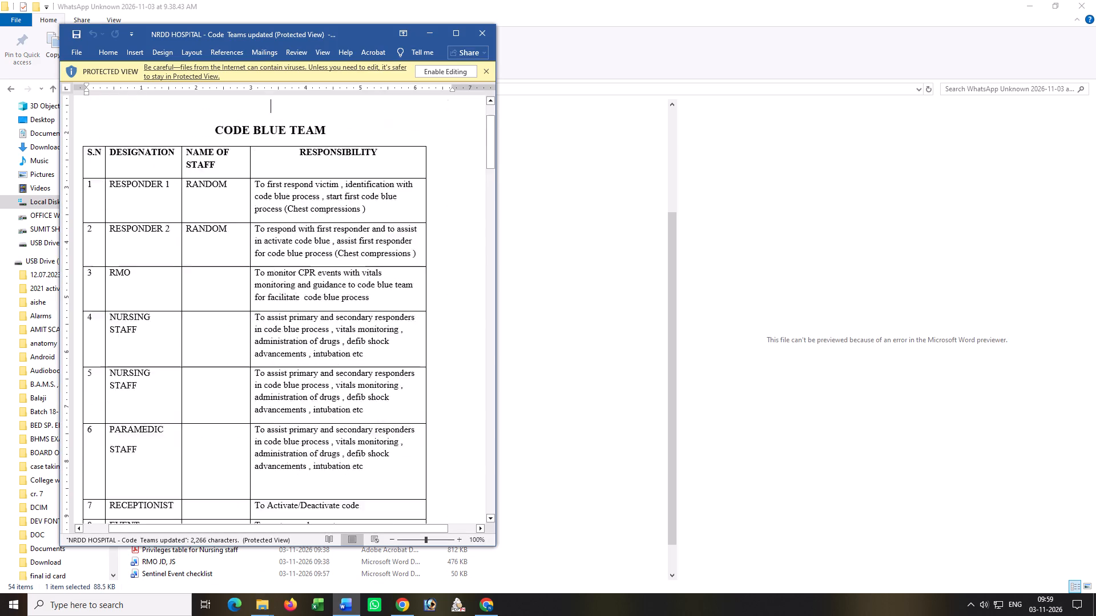
scroll(296, 404, down, 10)
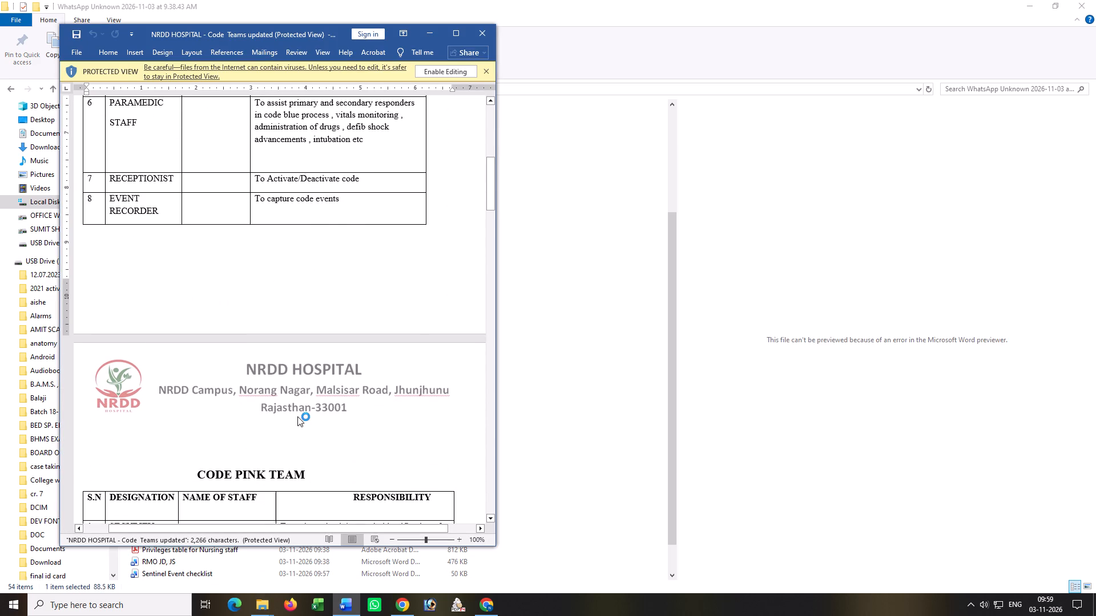
scroll(297, 416, down, 10)
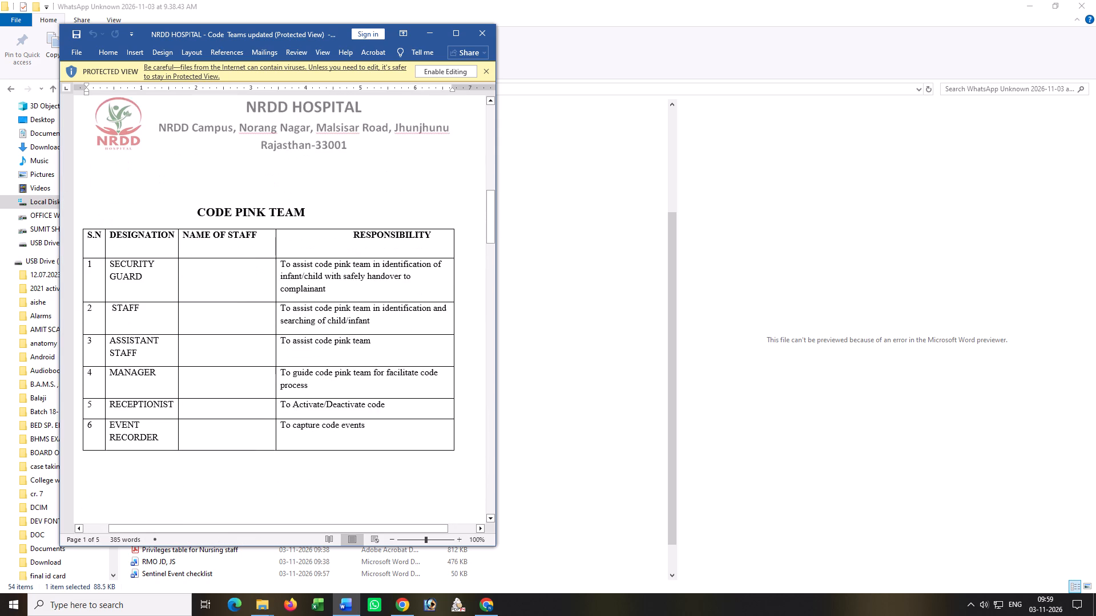
scroll(260, 297, down, 5)
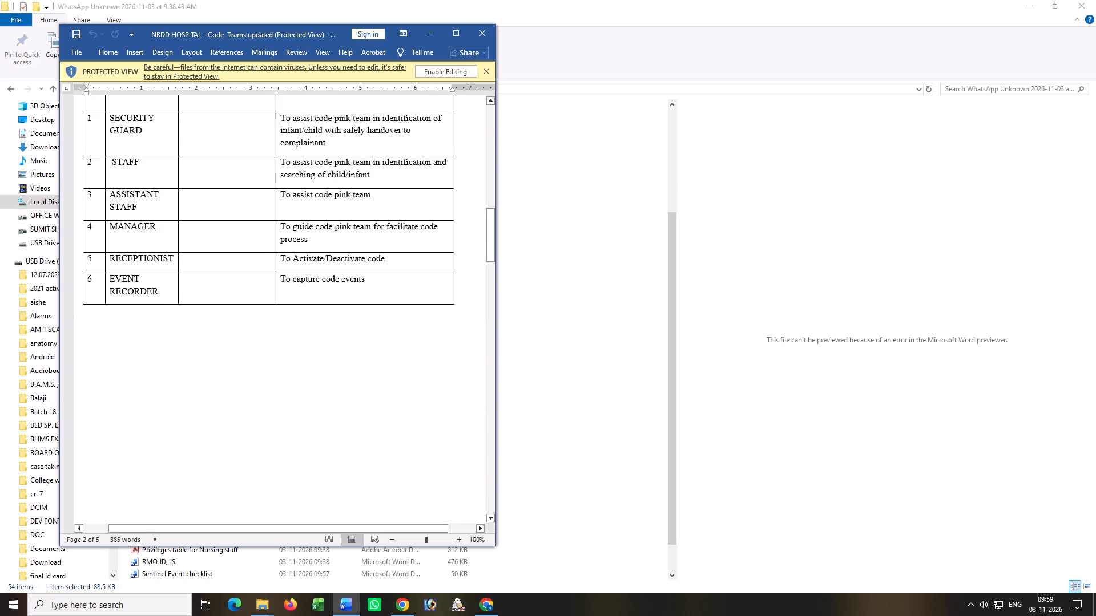
scroll(259, 301, down, 9)
click(482, 35)
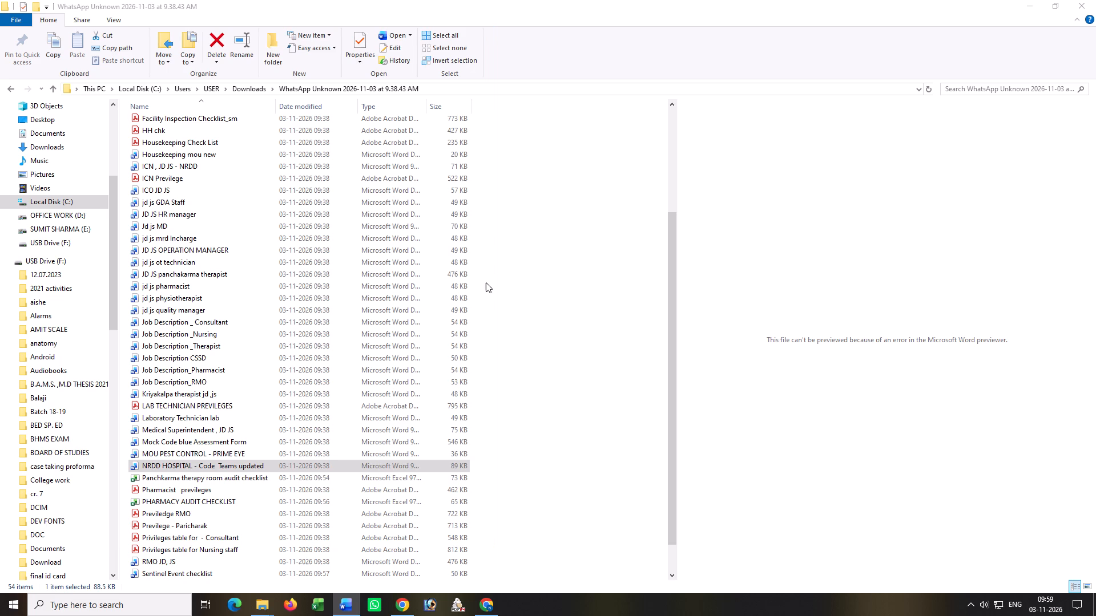
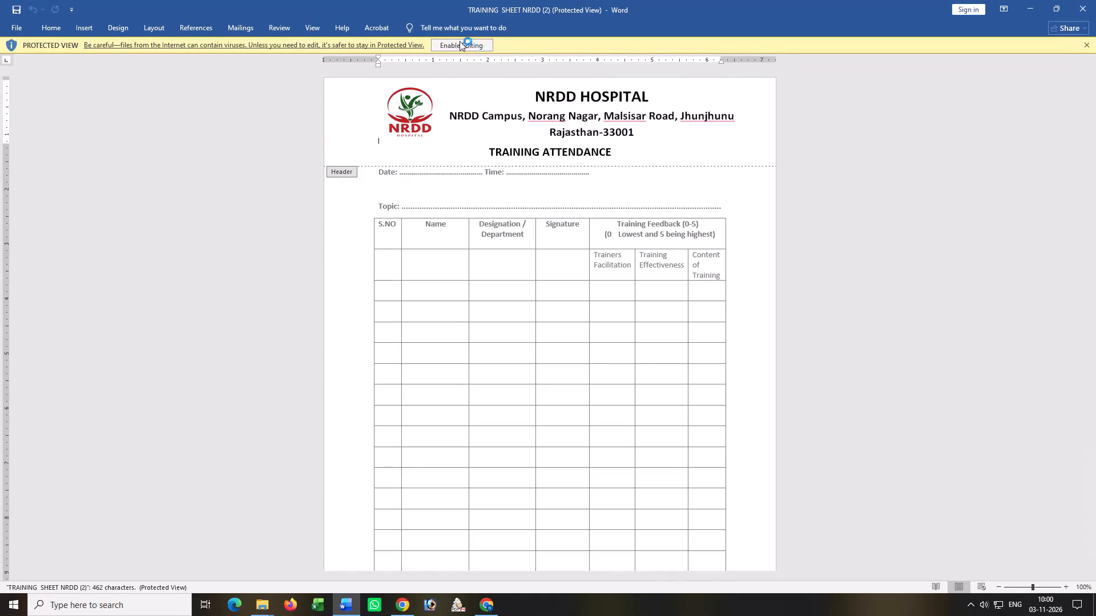
Delete the hospital logo and address block from the training attendance sheet's header and paste the copied letterhead in its place.
click(562, 156)
double_click(558, 162)
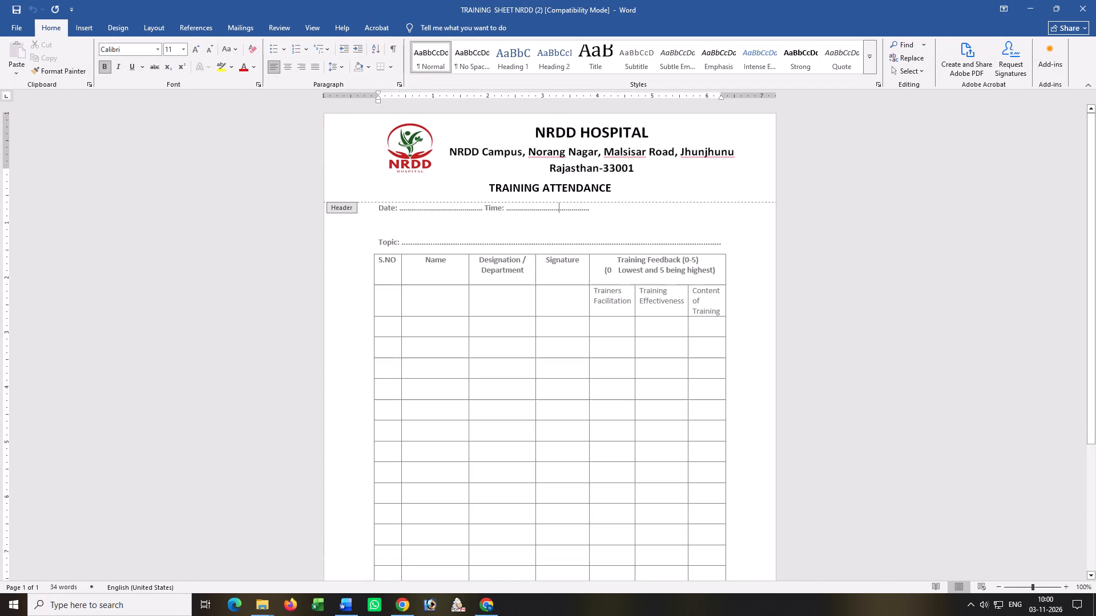
click(577, 160)
key(Delete)
key(ctrl+v)
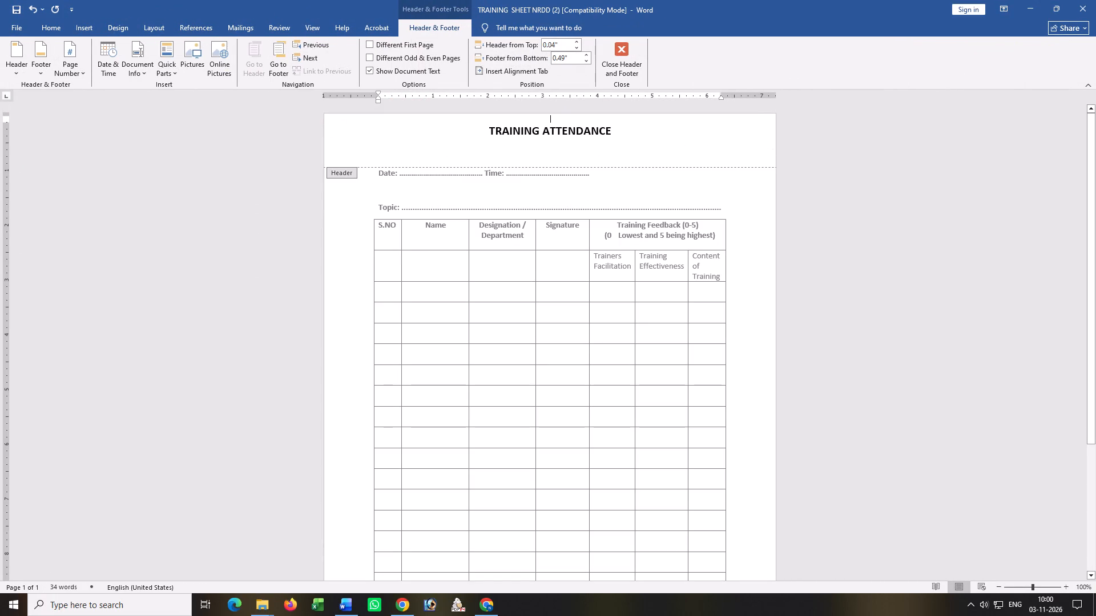
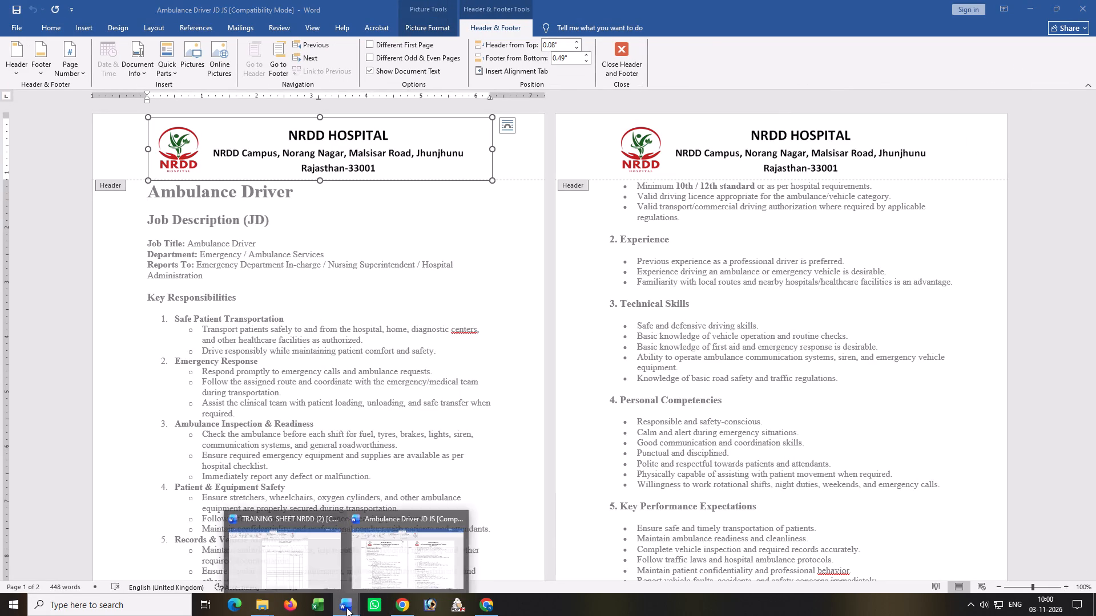
Switch to the training attendance sheet, paste the copied NRDD Hospital letterhead into its header, and return to the body text.
click(317, 577)
key(ctrl+v)
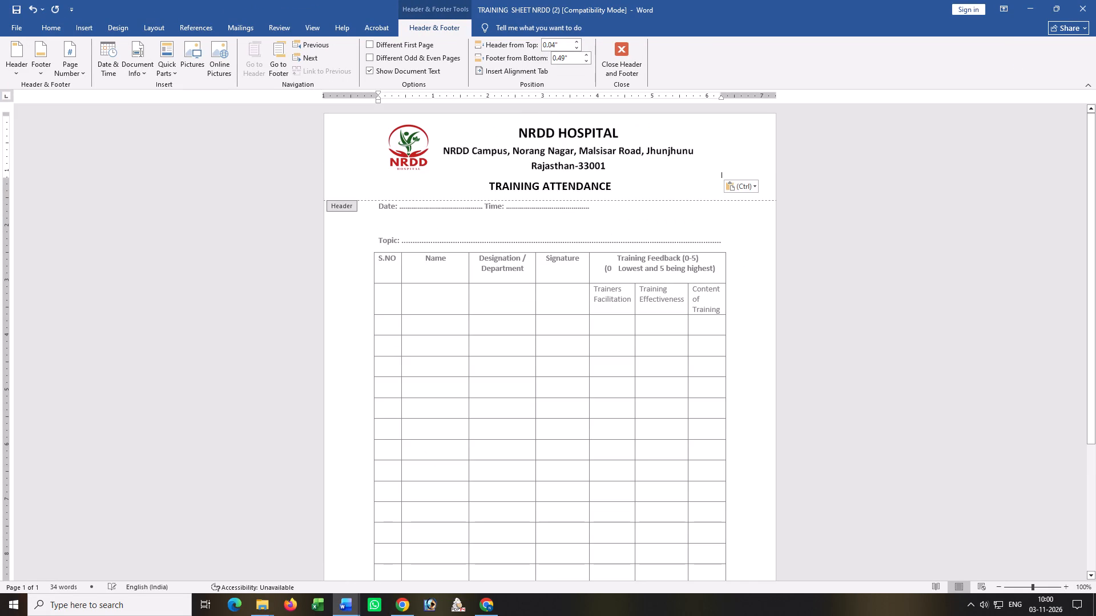
double_click(530, 335)
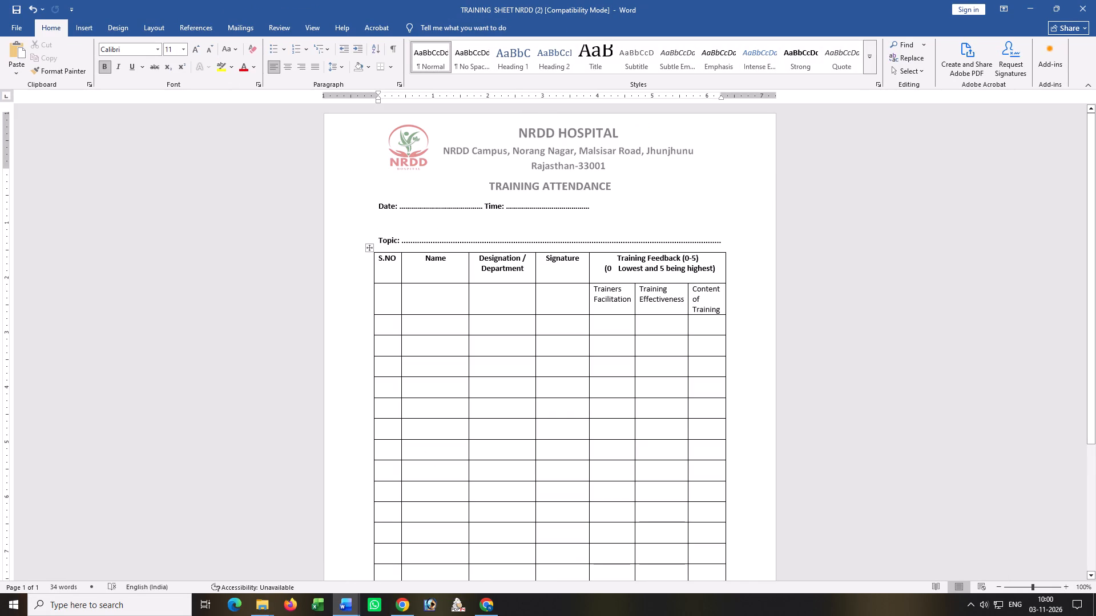
Save the training attendance sheet and print one copy of it after checking the page preview.
key(ctrl+s)
key(ctrl+p)
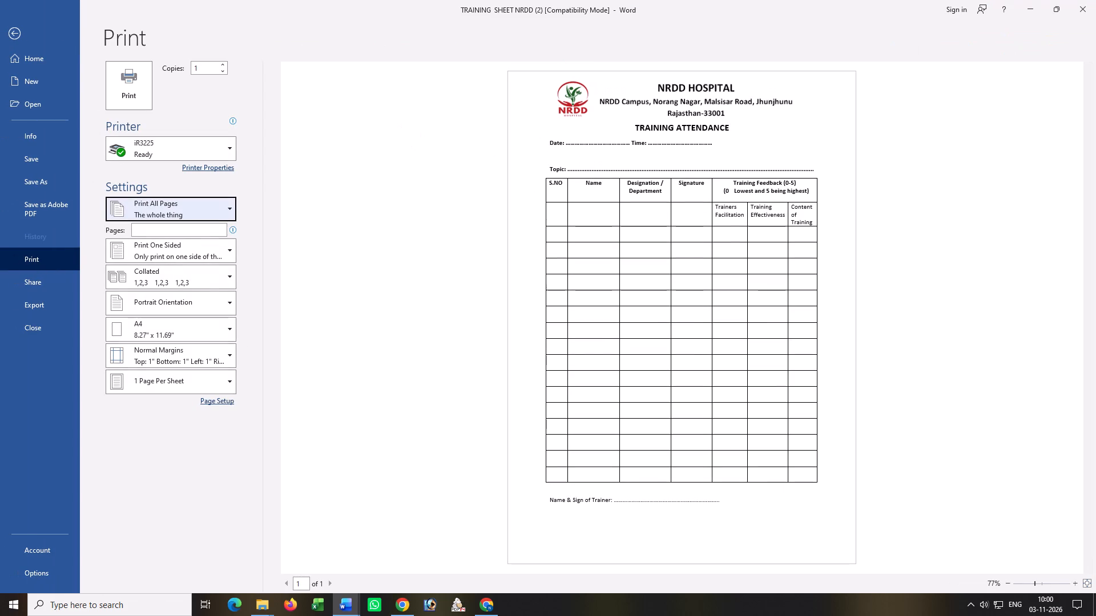
scroll(716, 358, down, 4)
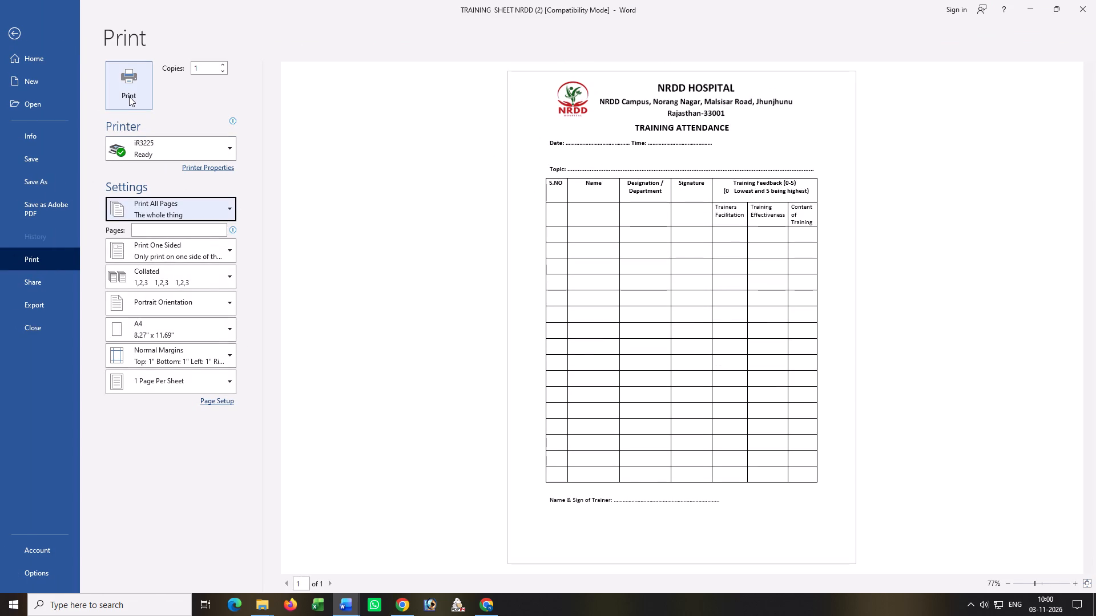
Print one copy of the training attendance sheet on the iR3225 printer and close the document.
click(129, 96)
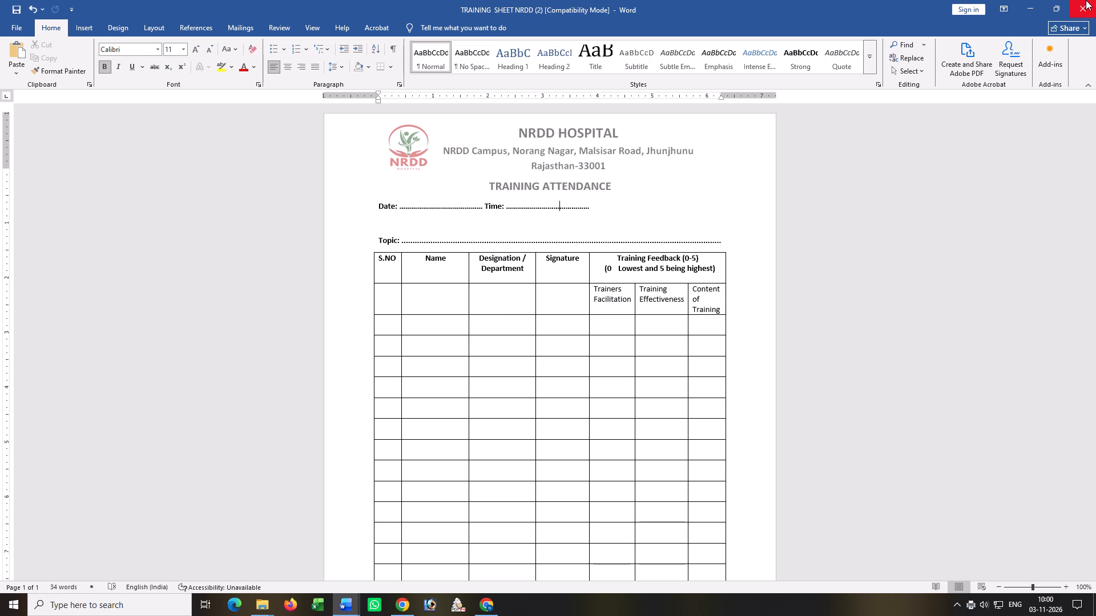
click(1086, 0)
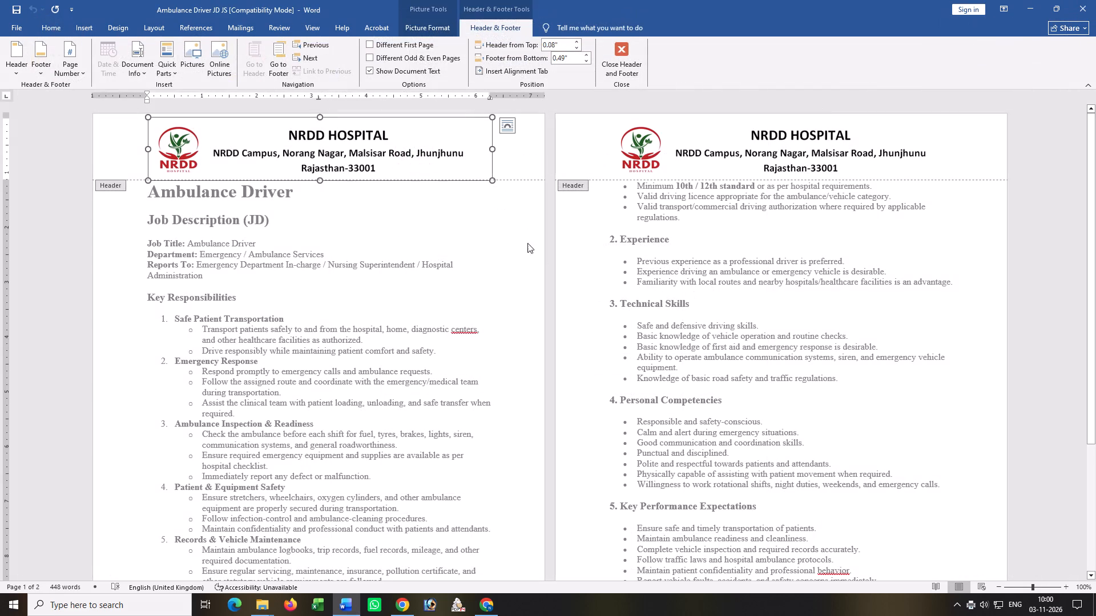
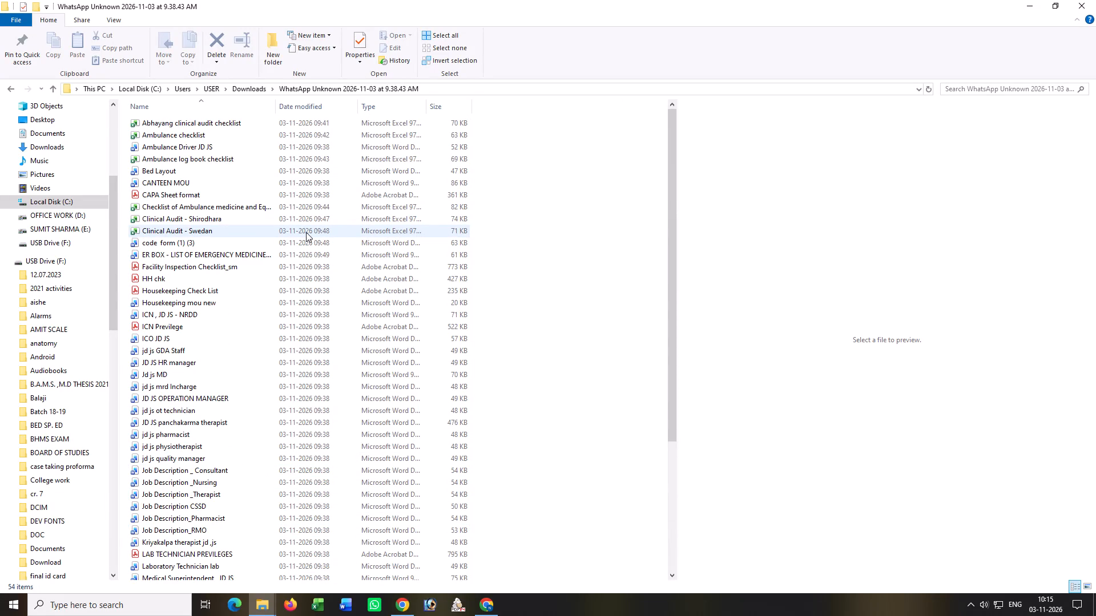
Look through the full file list of the extracted WhatsApp folder for hospital documents still needing attention.
scroll(306, 232, down, 1)
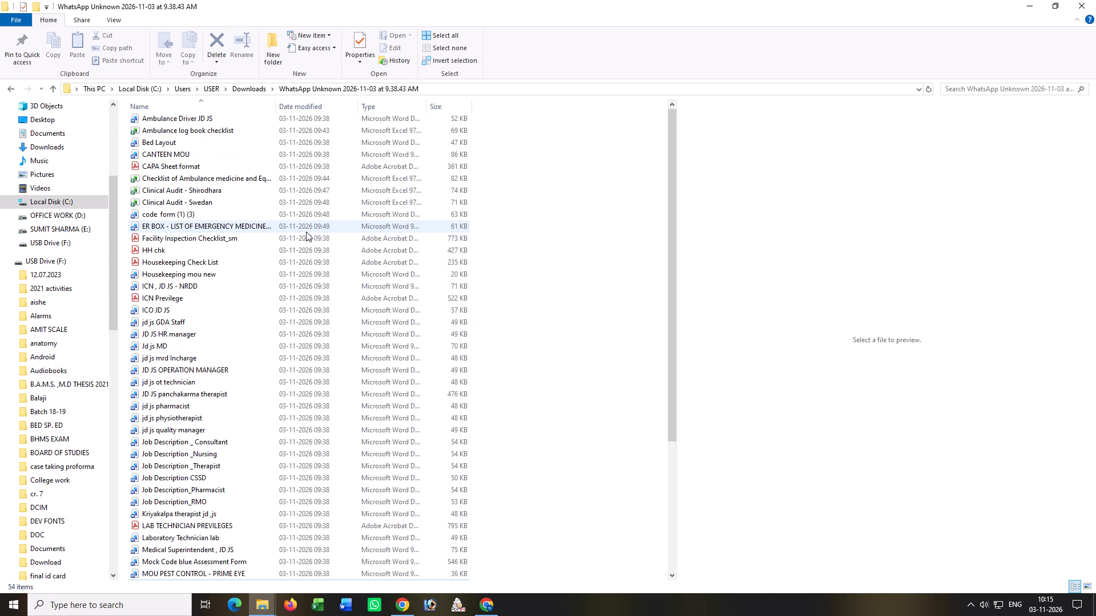
scroll(304, 234, down, 2)
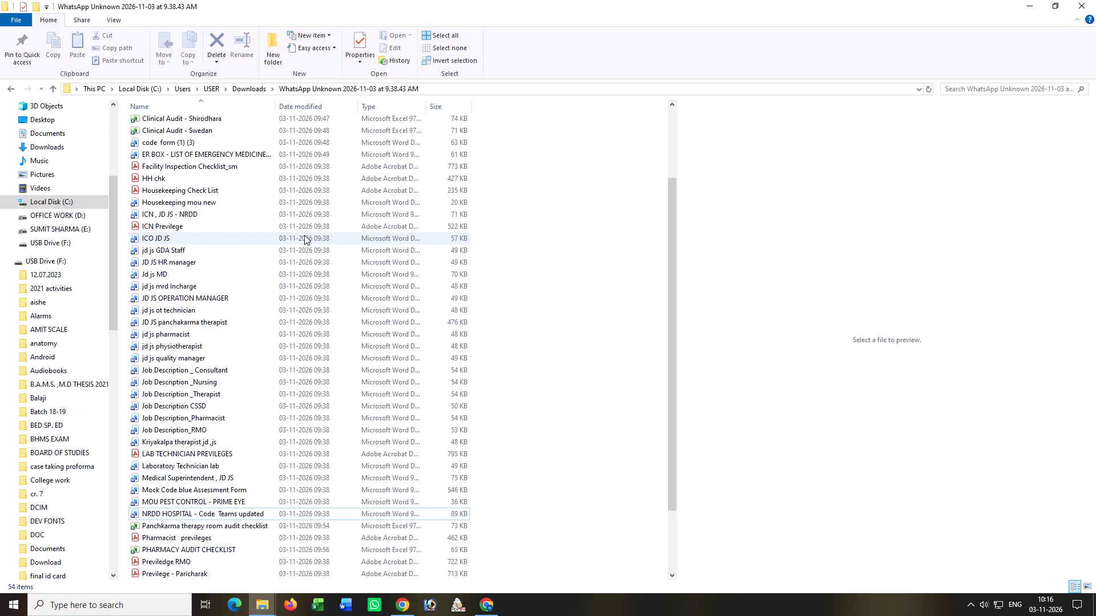
scroll(304, 235, down, 1)
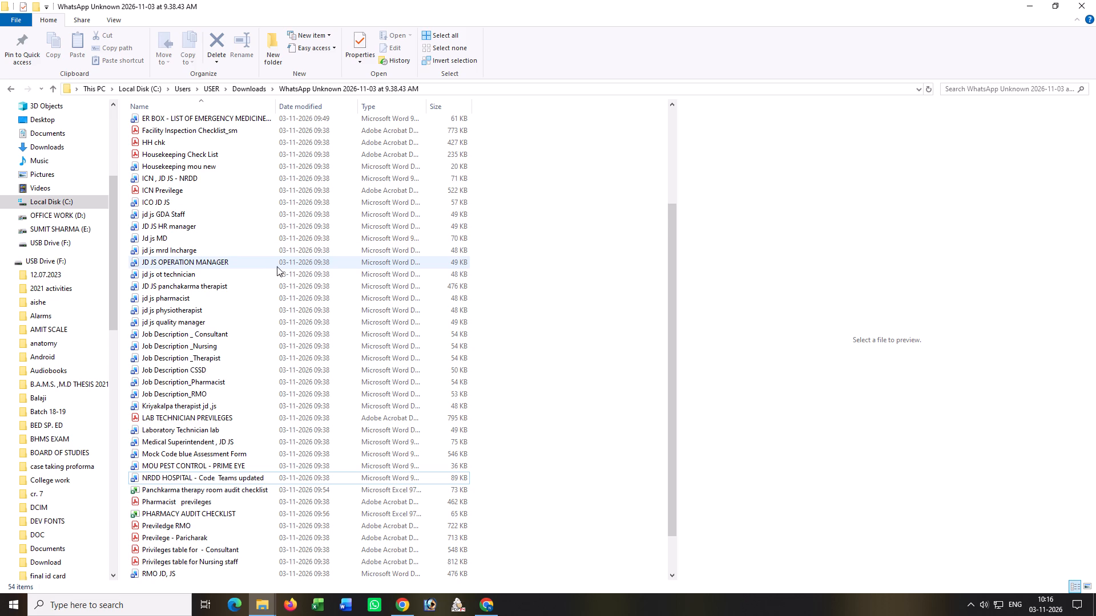
scroll(277, 266, down, 7)
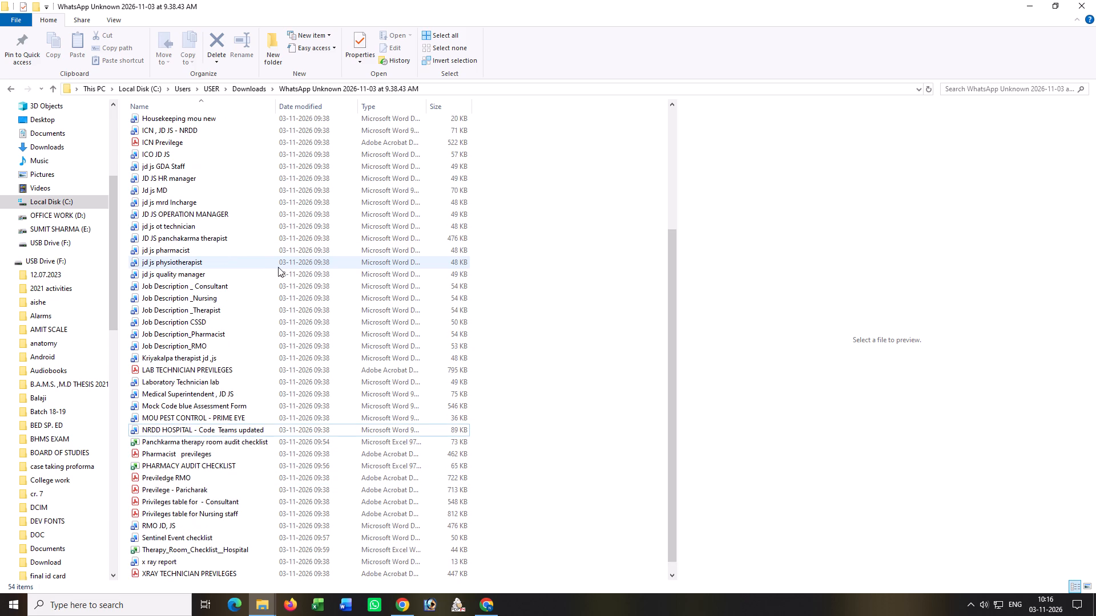
scroll(278, 267, down, 1)
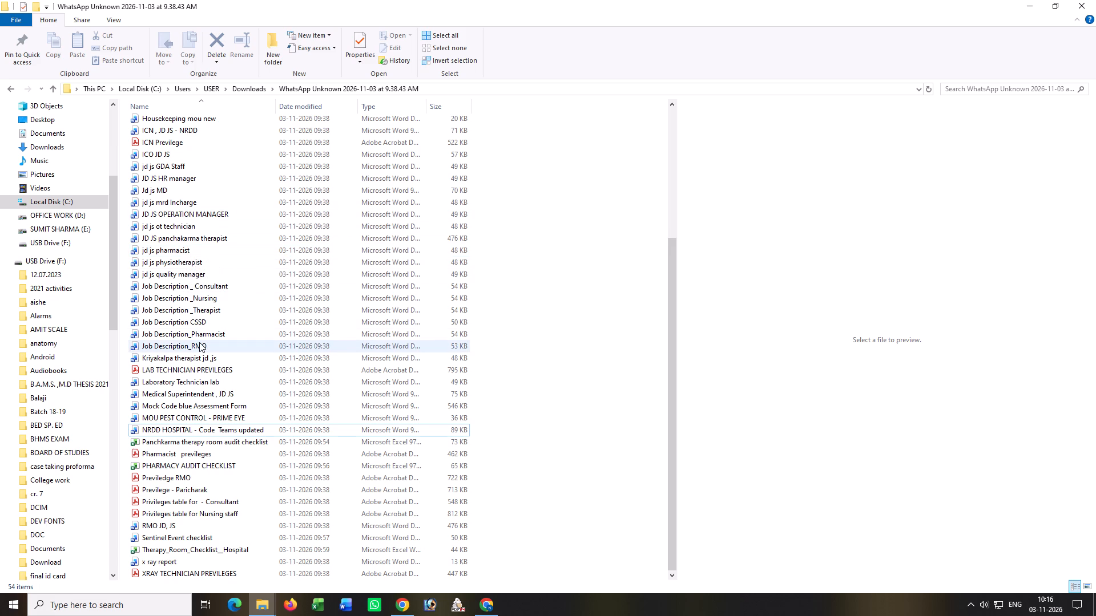
scroll(200, 342, down, 1)
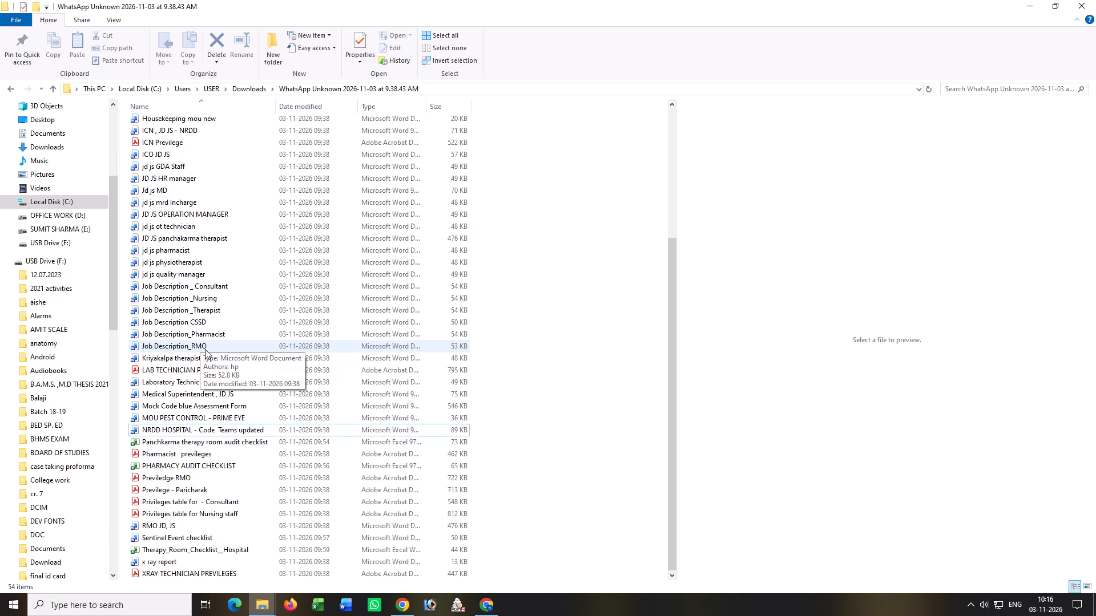
scroll(208, 309, down, 1)
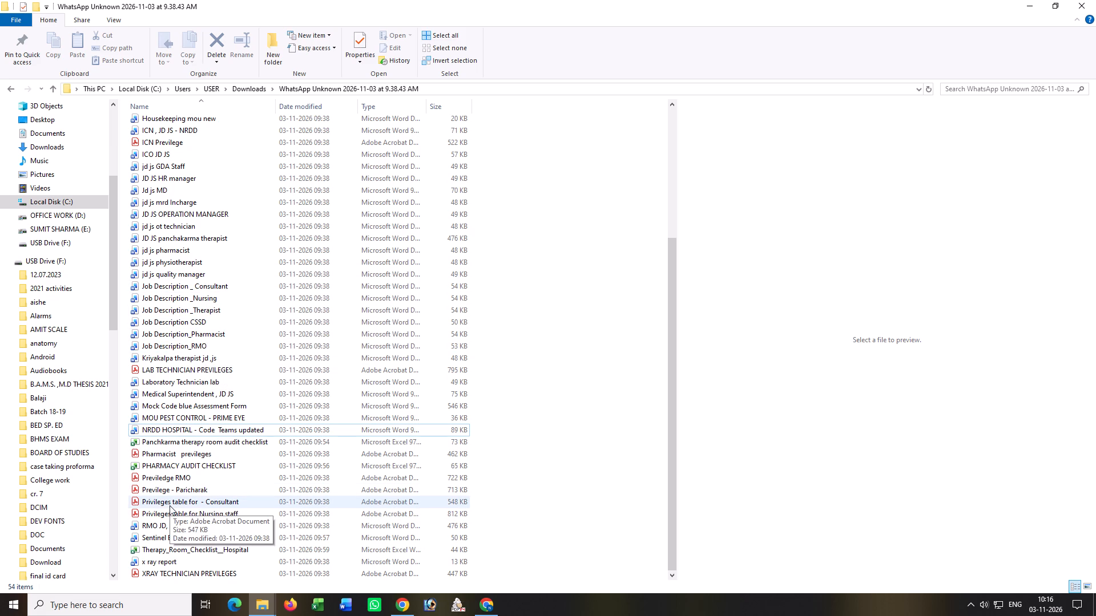
scroll(170, 505, down, 2)
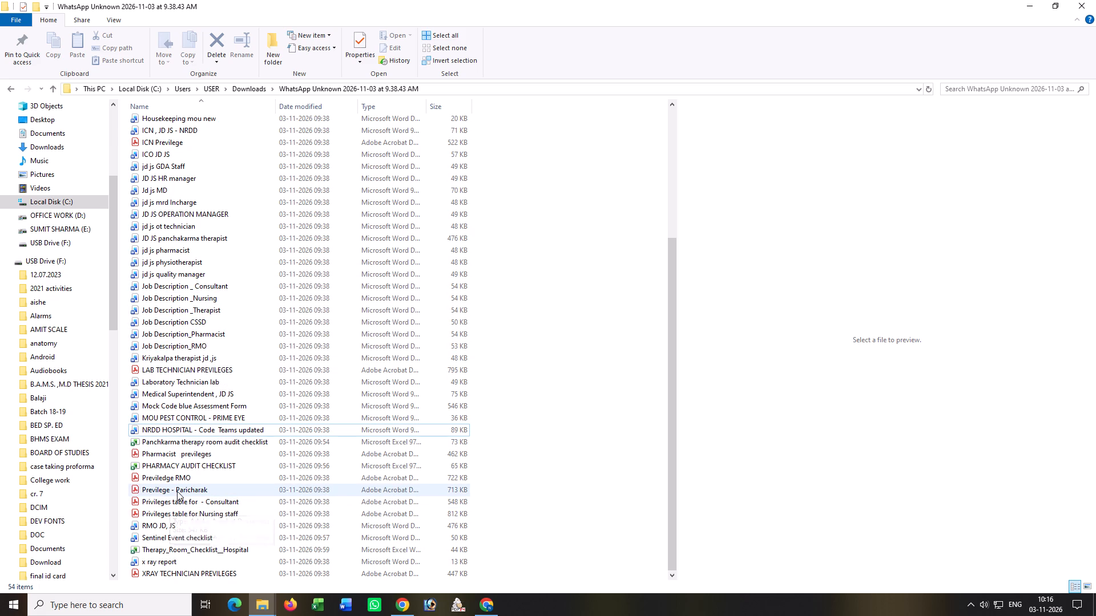
scroll(177, 491, up, 7)
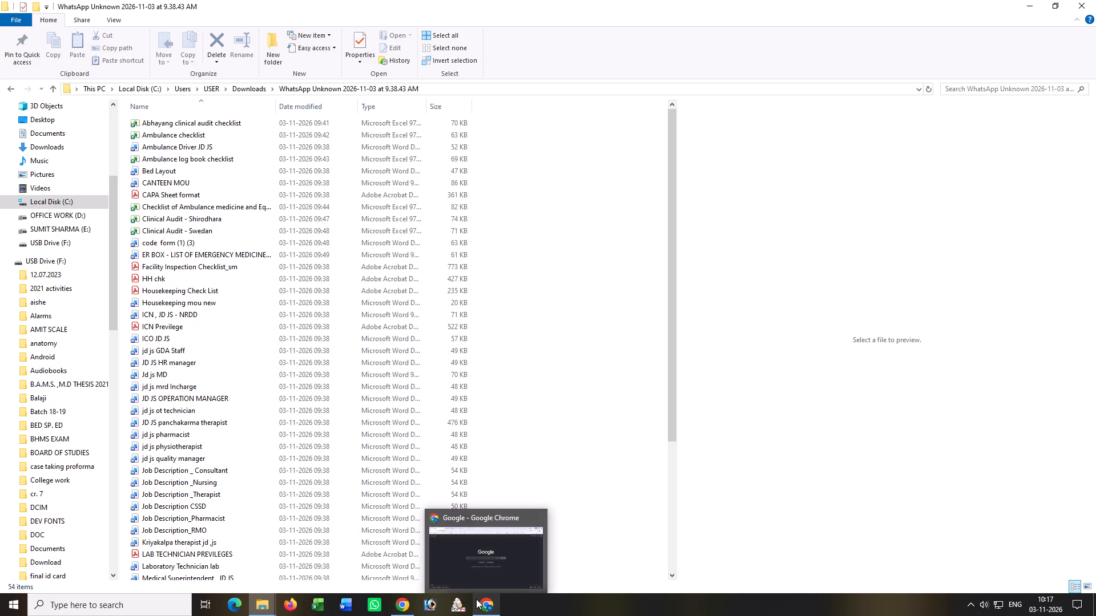
Switch to the Google Chrome window that has the Google and WhatsApp Business pages open.
click(481, 577)
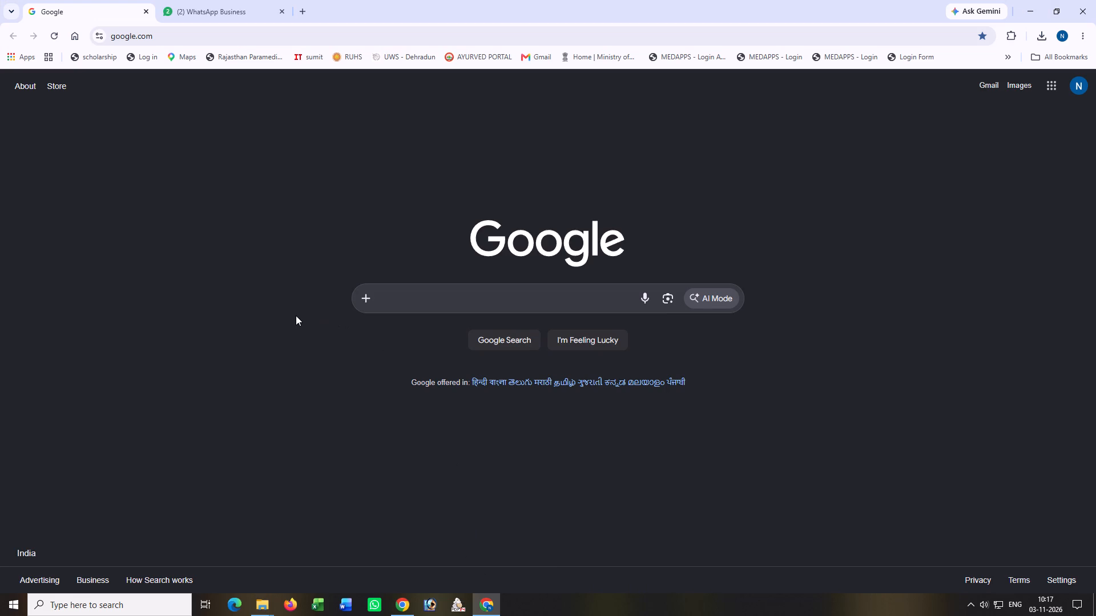
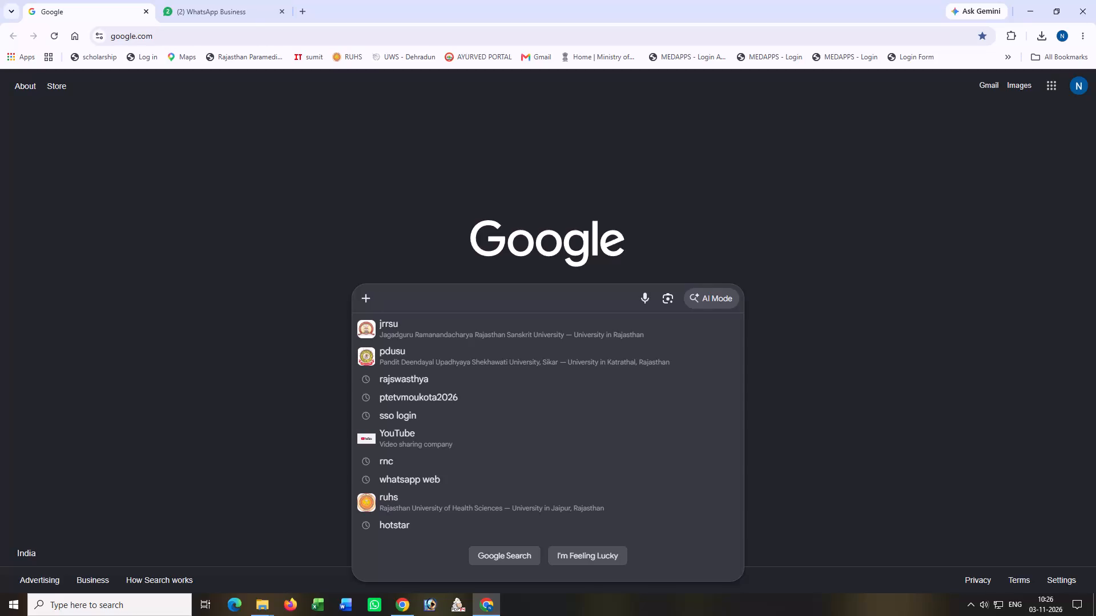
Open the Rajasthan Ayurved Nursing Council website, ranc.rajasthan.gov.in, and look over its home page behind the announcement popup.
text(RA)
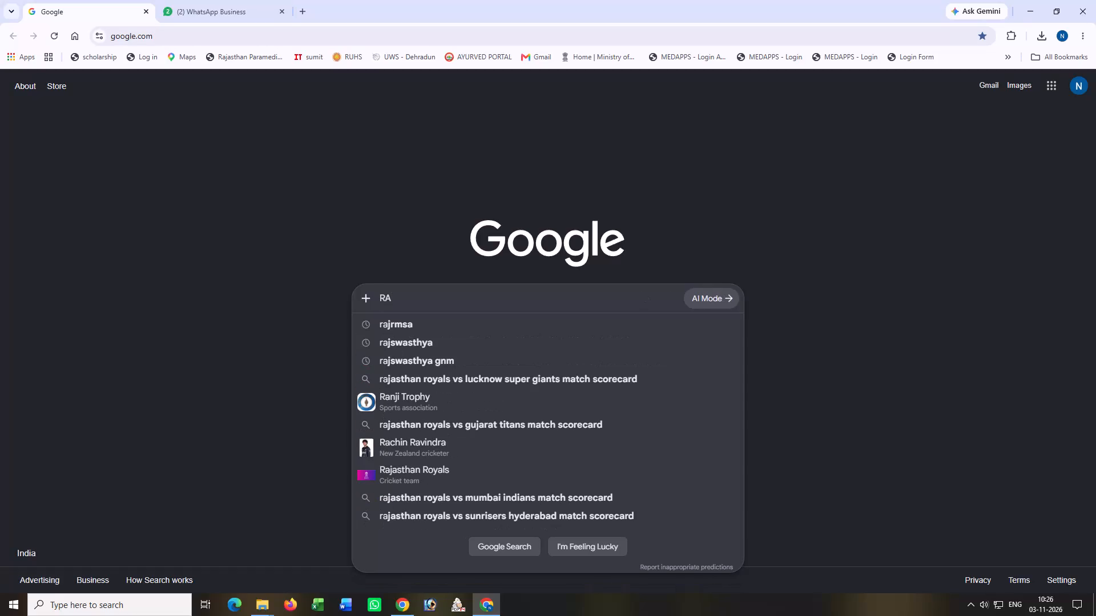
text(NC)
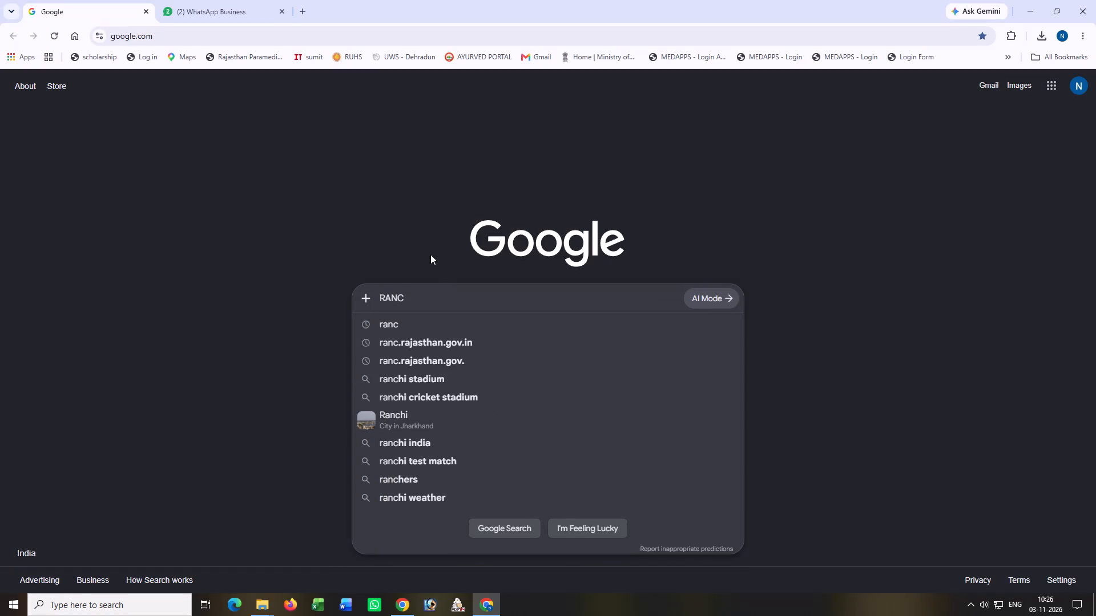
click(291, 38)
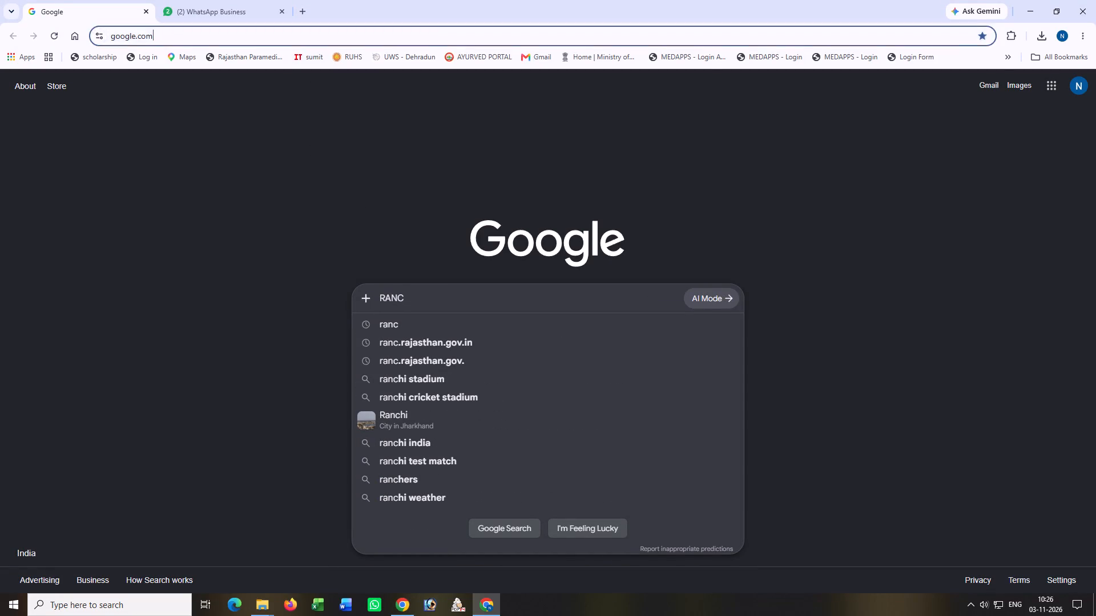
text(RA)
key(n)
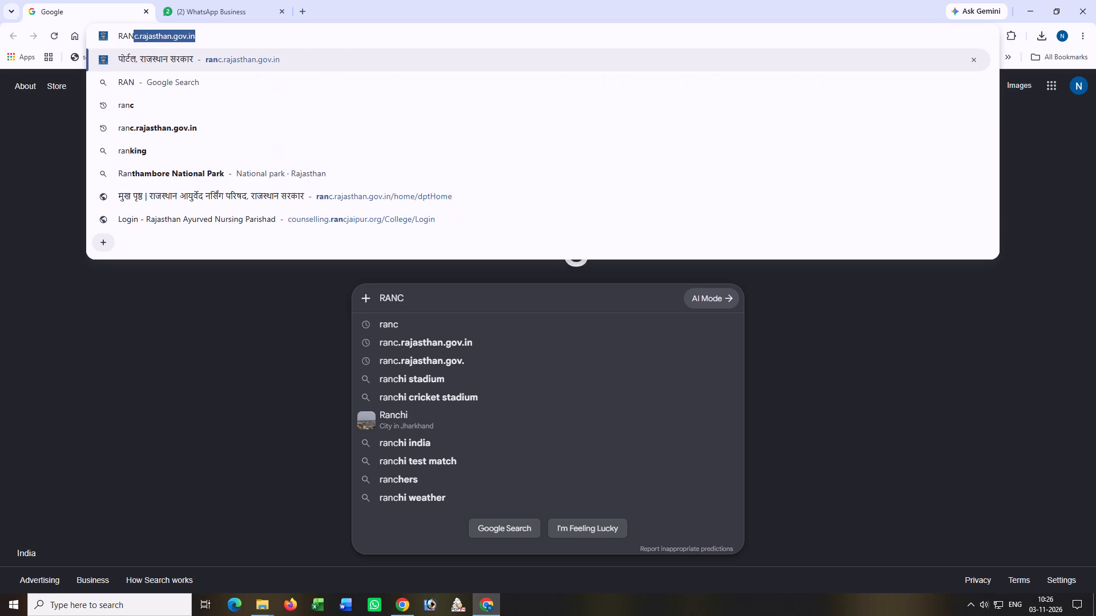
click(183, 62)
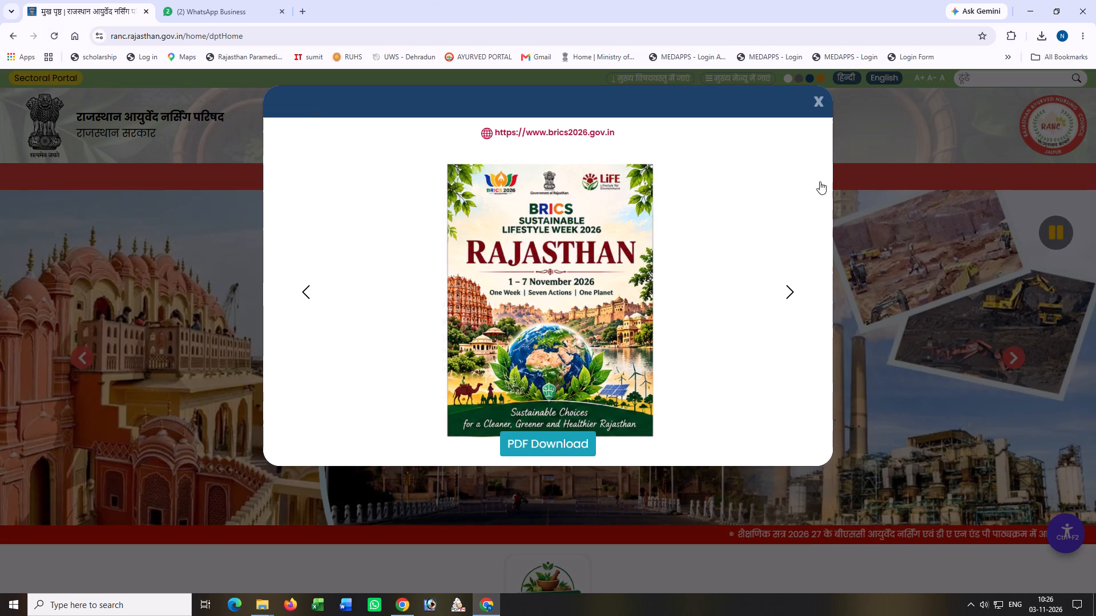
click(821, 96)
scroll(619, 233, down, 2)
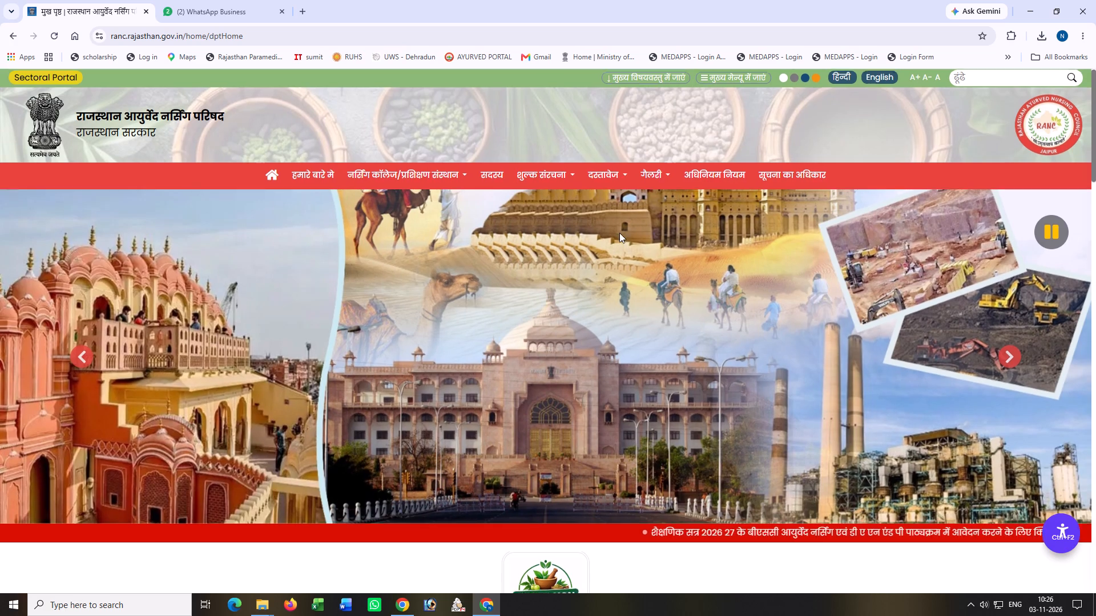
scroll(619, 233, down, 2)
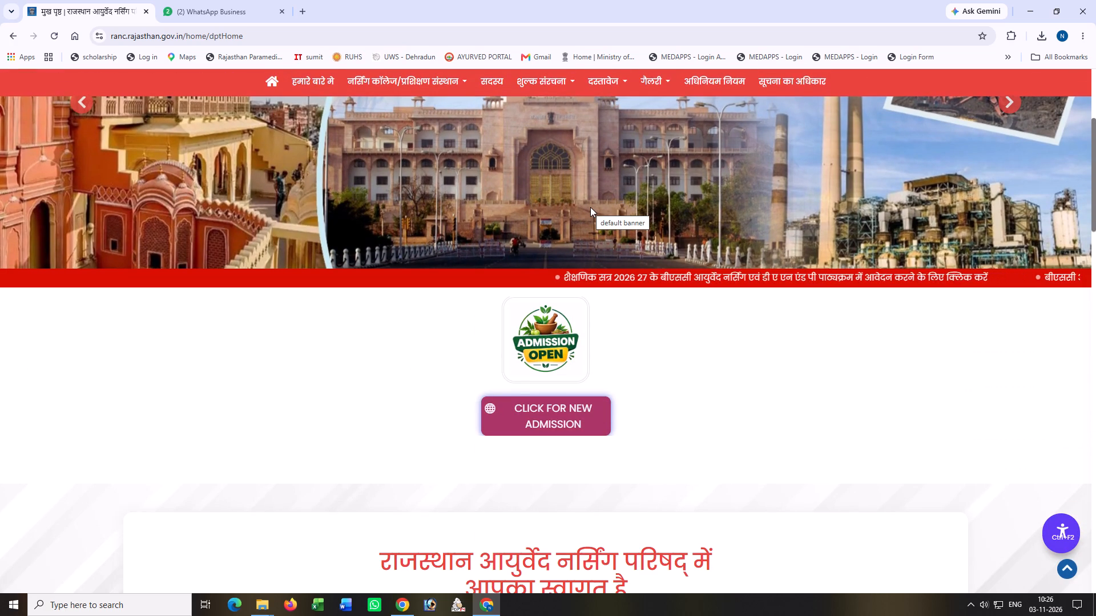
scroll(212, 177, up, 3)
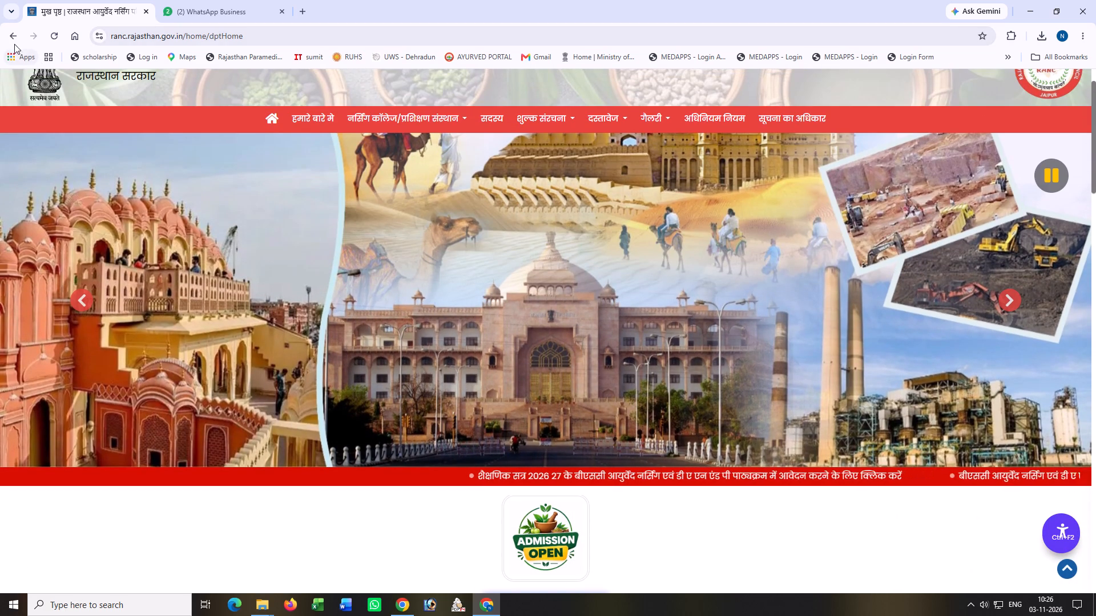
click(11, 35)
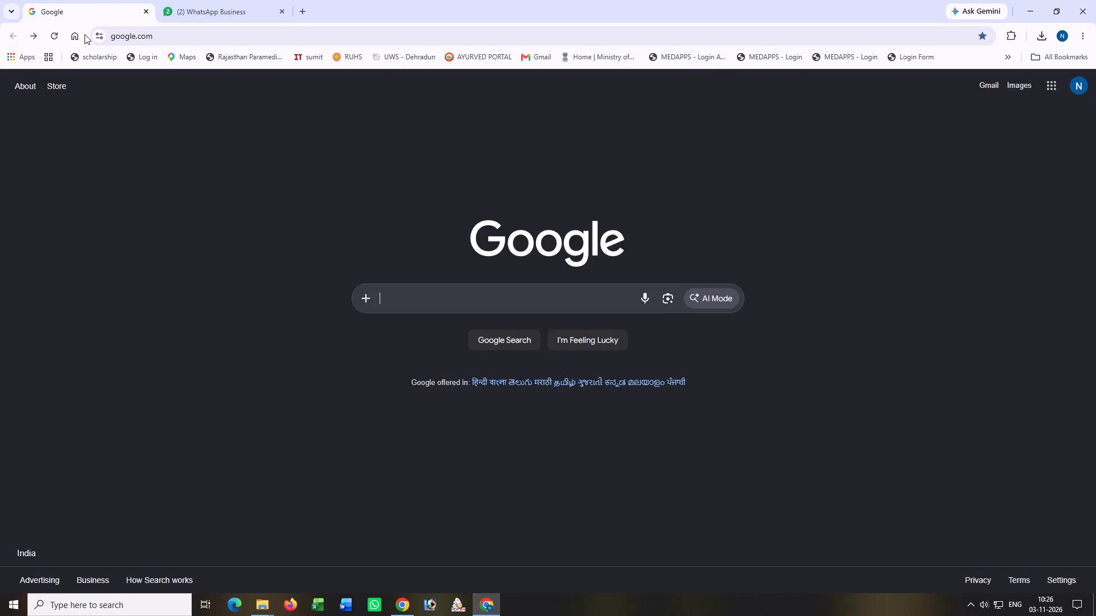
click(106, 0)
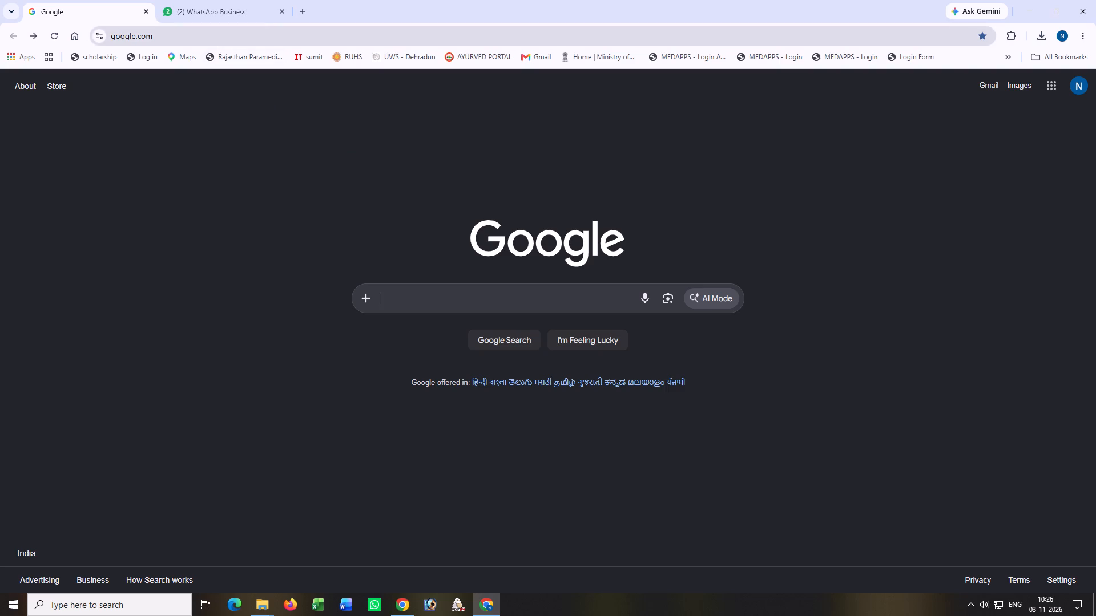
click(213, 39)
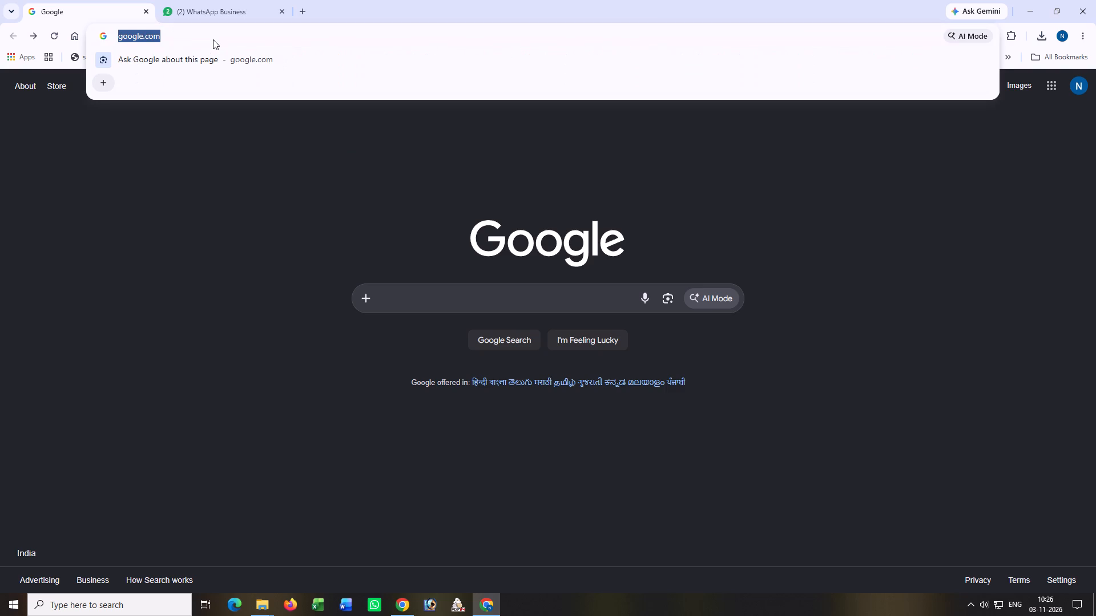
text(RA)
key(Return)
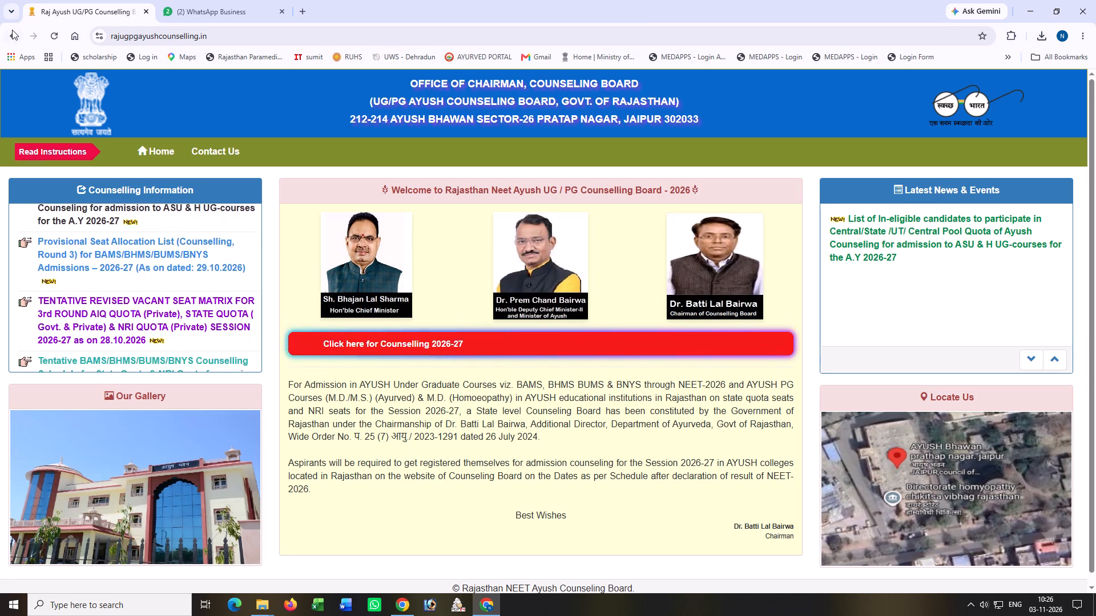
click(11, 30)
Load ranc.rajasthan.gov.in and follow its new admission link to the online counselling portal.
click(155, 29)
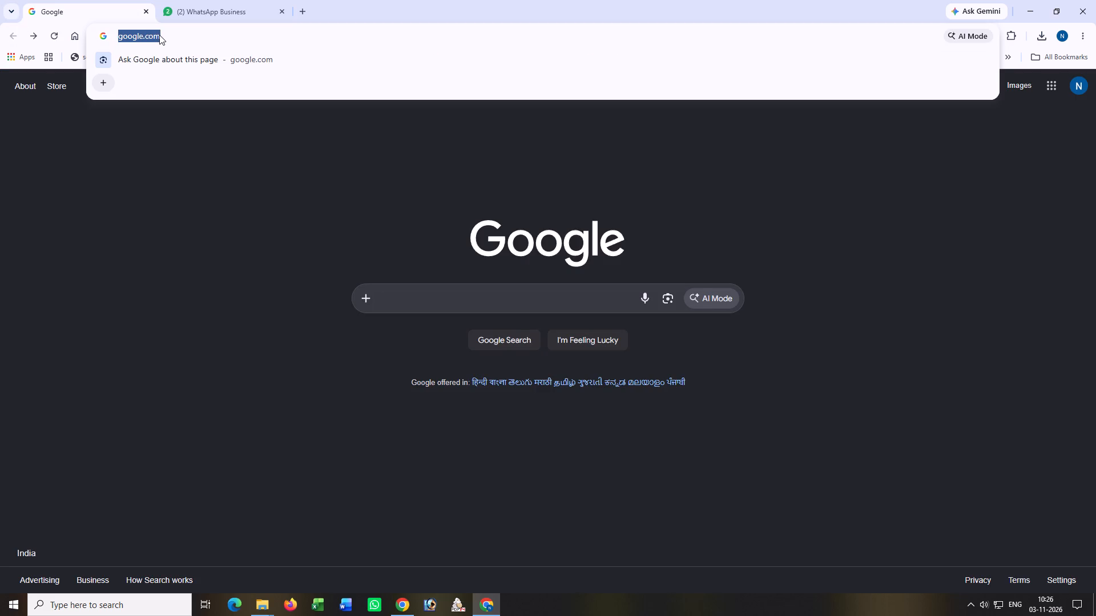
key(r)
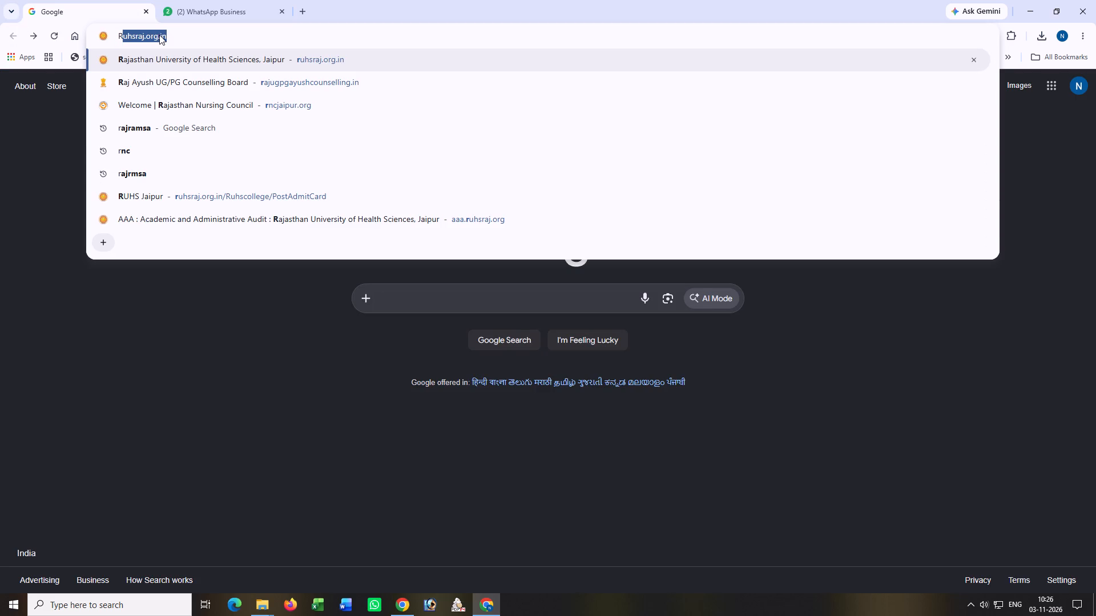
key(a)
key(n)
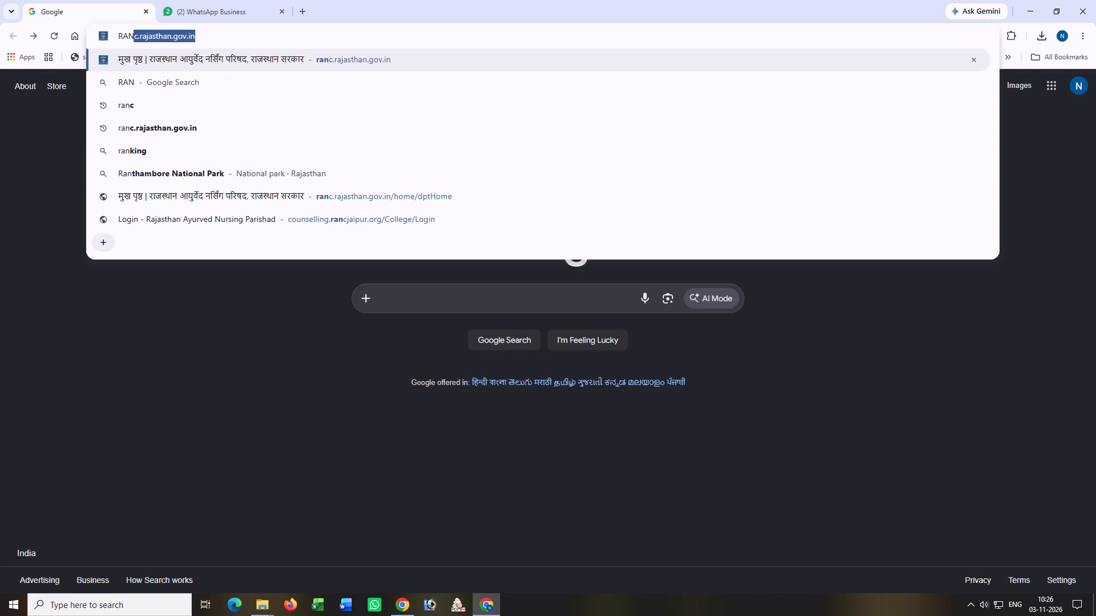
click(199, 60)
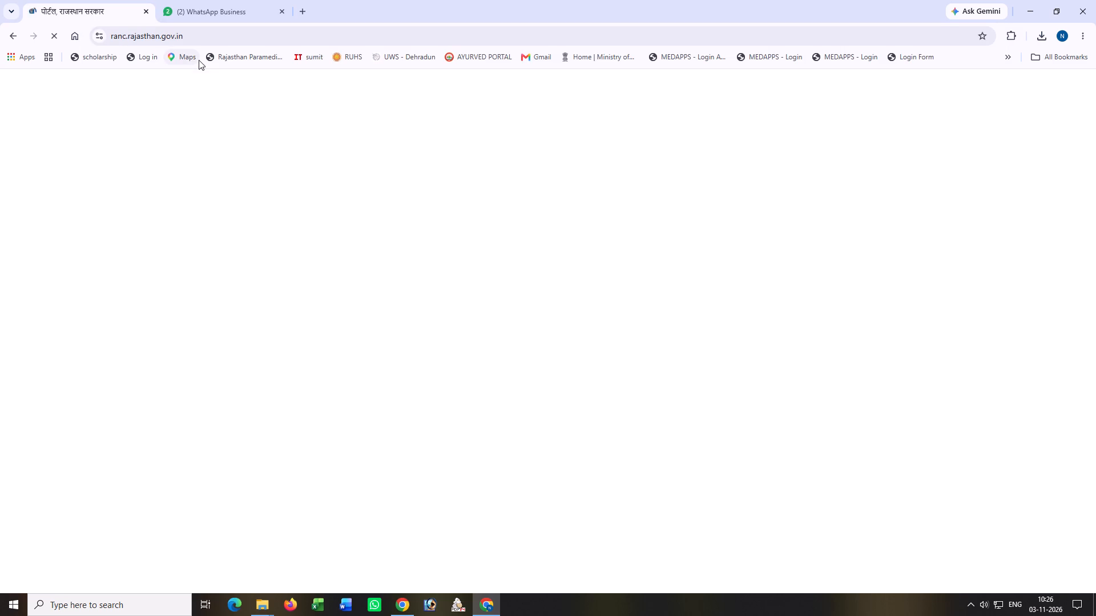
scroll(444, 213, down, 6)
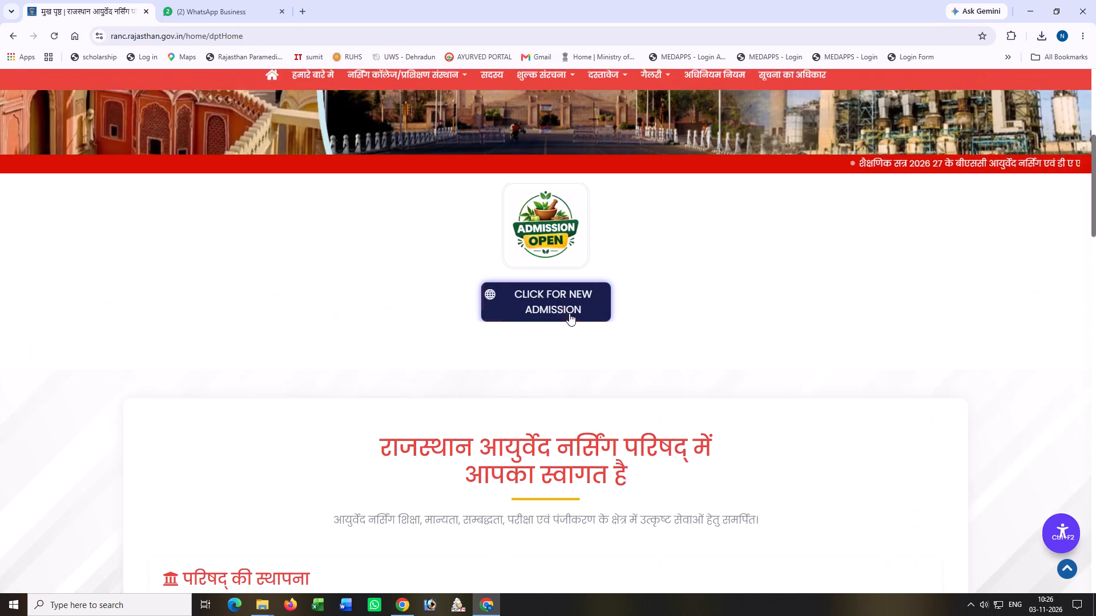
click(561, 305)
Dismiss the revised guidelines notice and open the provisional merit list (अस्थाई वरीयता सूची) from the counselling portal's home page.
scroll(561, 305, down, 2)
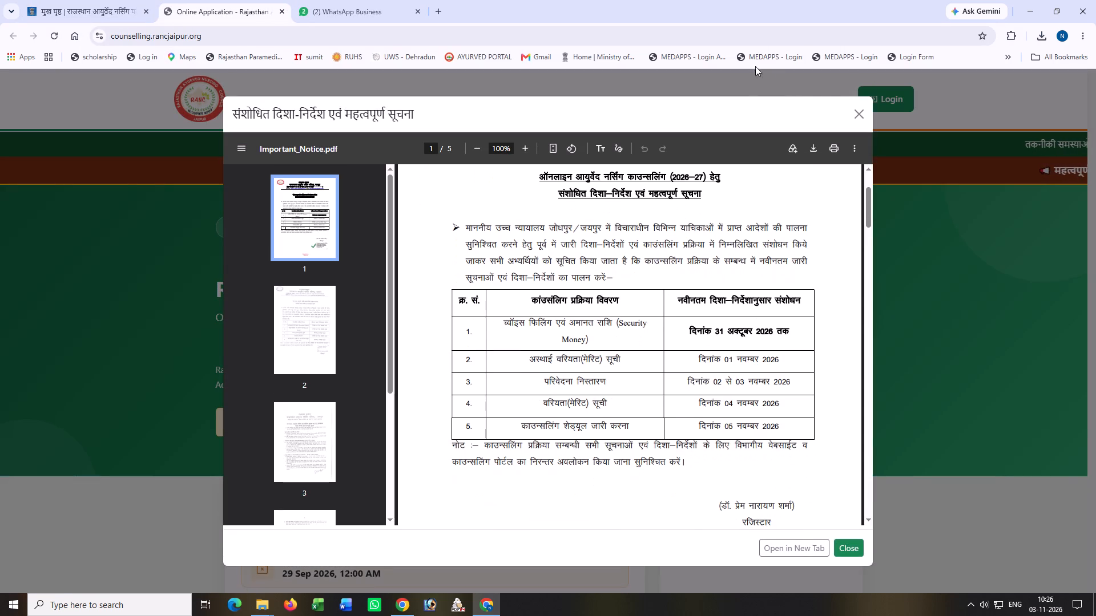
click(862, 113)
scroll(596, 350, down, 5)
drag(1090, 196, 1095, 215)
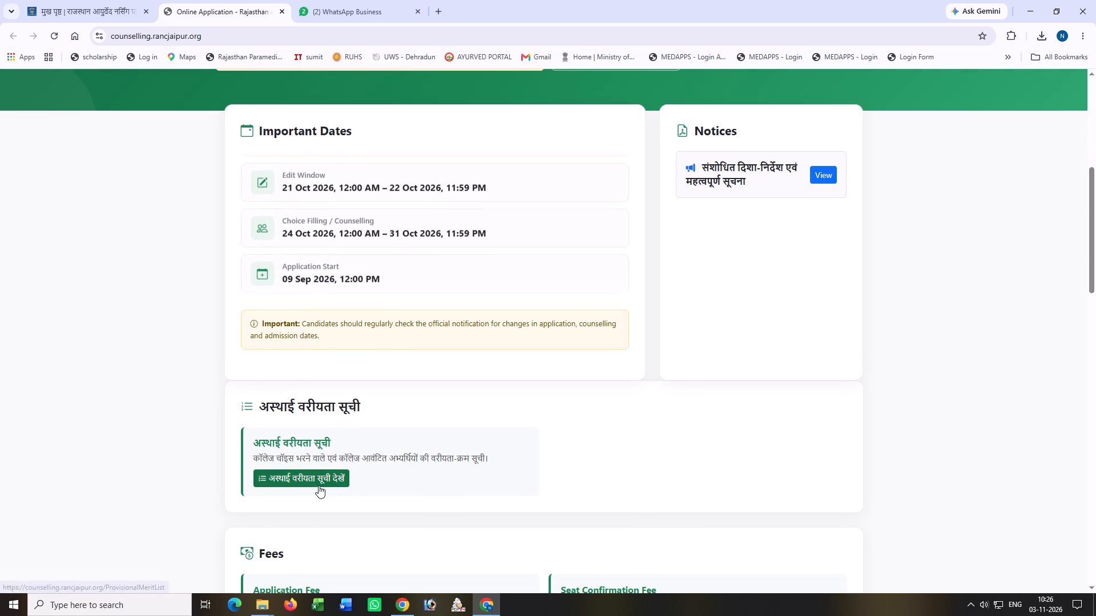
click(317, 480)
Look through the category-wise allotment summary and display the DAN&P Others merit list.
scroll(615, 362, down, 2)
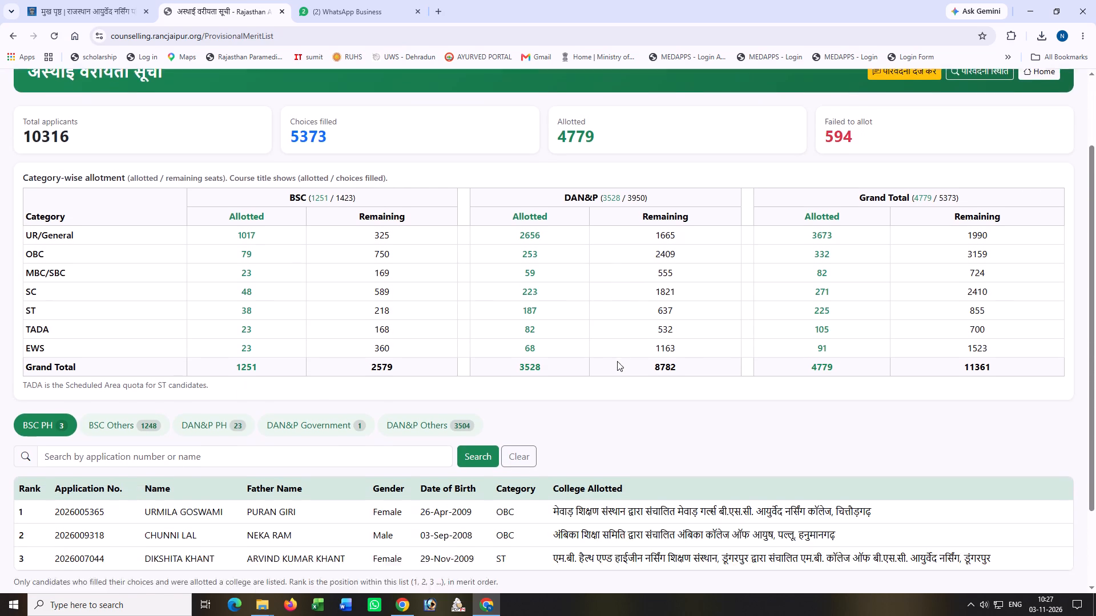
scroll(617, 361, down, 1)
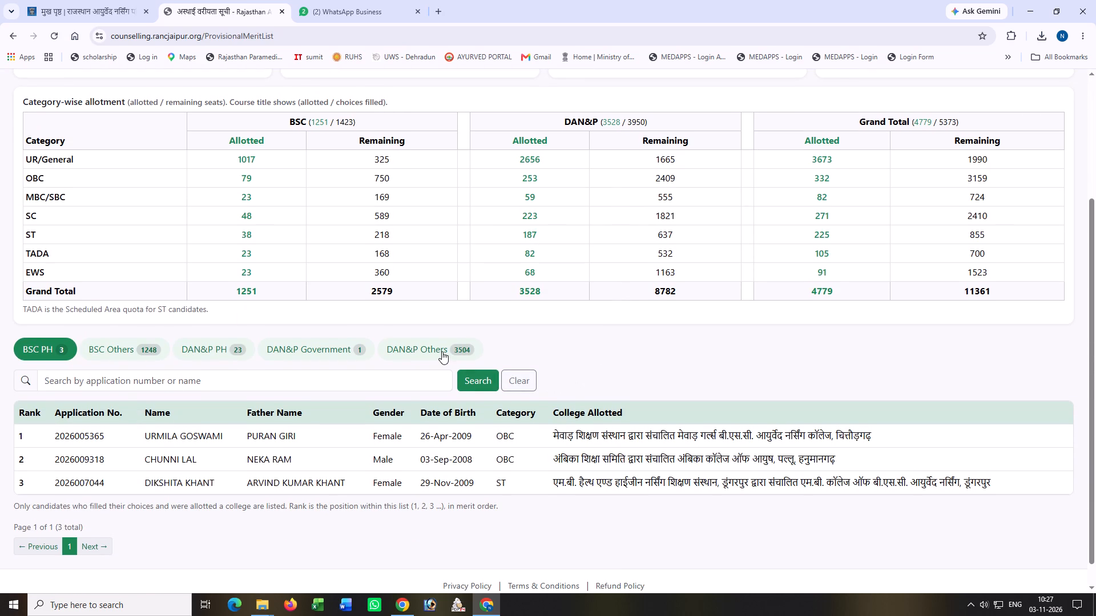
click(442, 351)
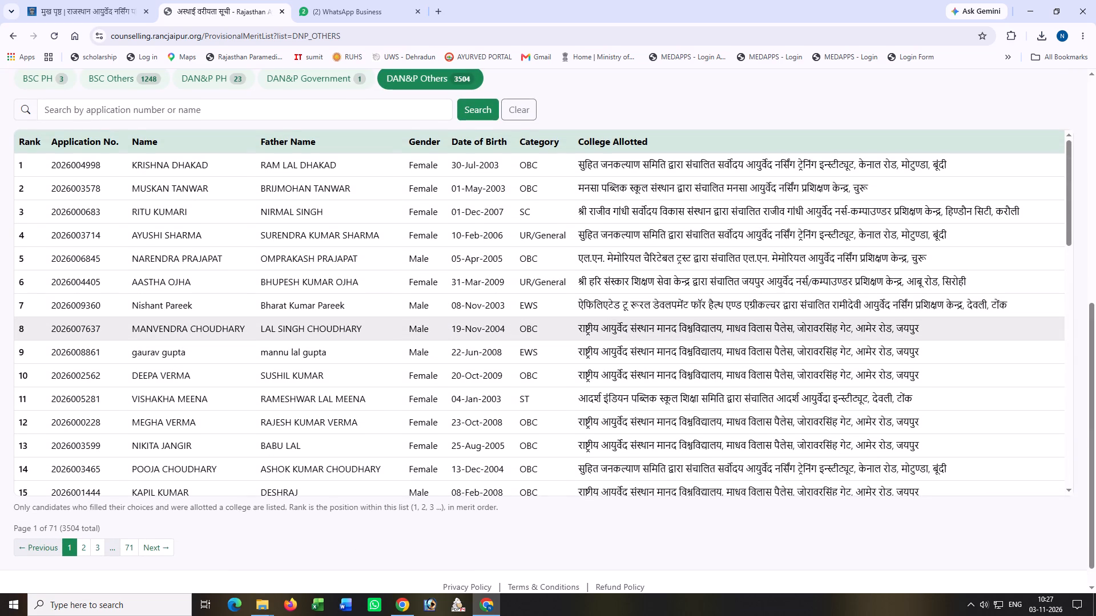
Start a search by application number or name in the DAN&P Others merit list.
click(243, 111)
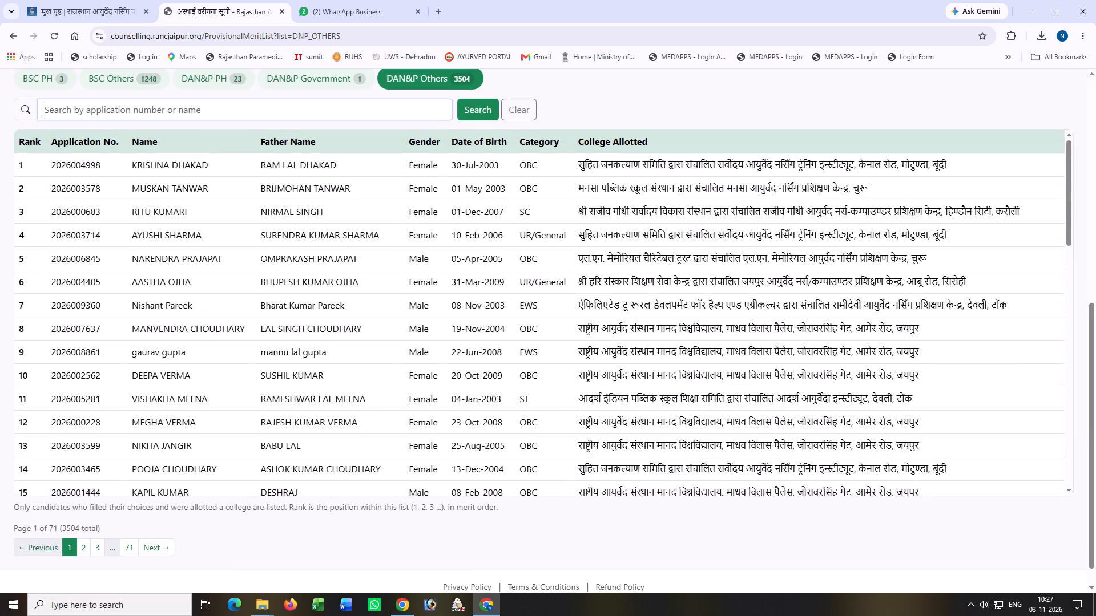
Search the DAN&P Others merit list for NIKITA and look through the matching candidates and their allotted colleges.
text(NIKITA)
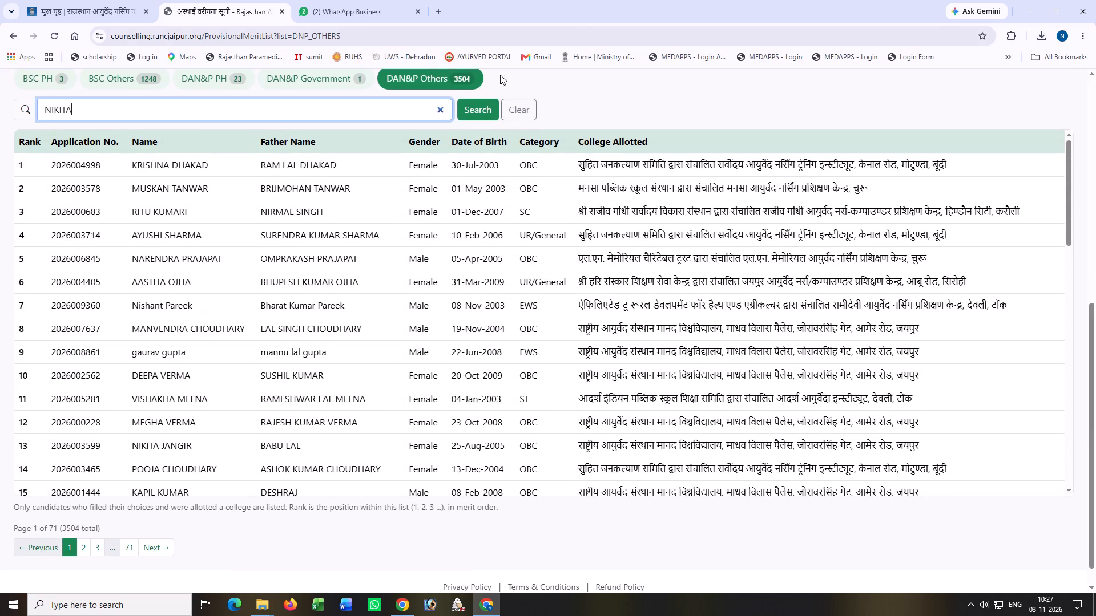
click(478, 103)
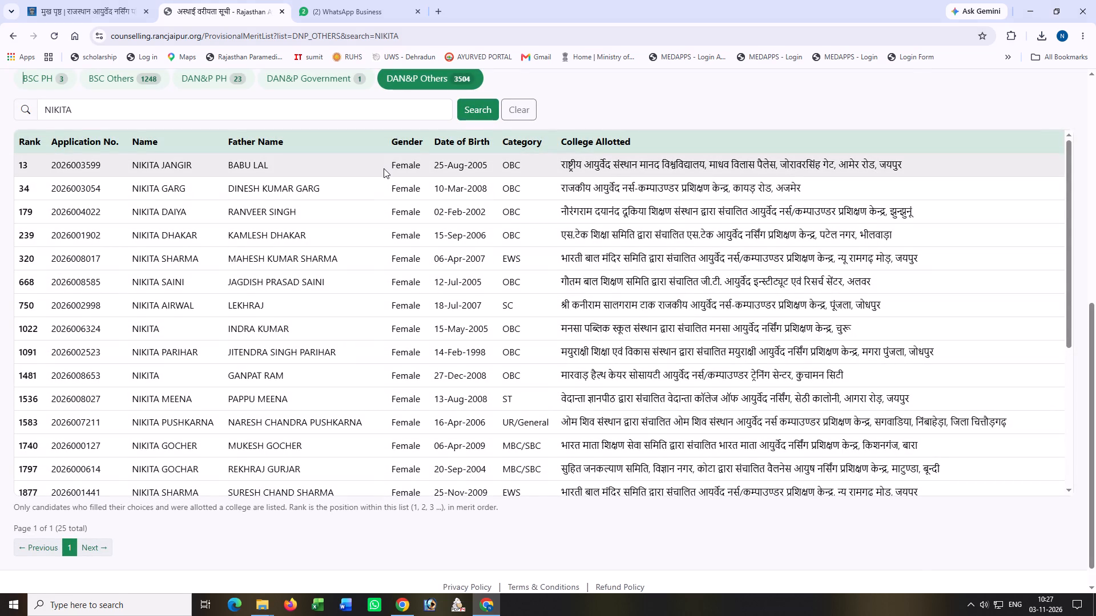
scroll(362, 222, down, 1)
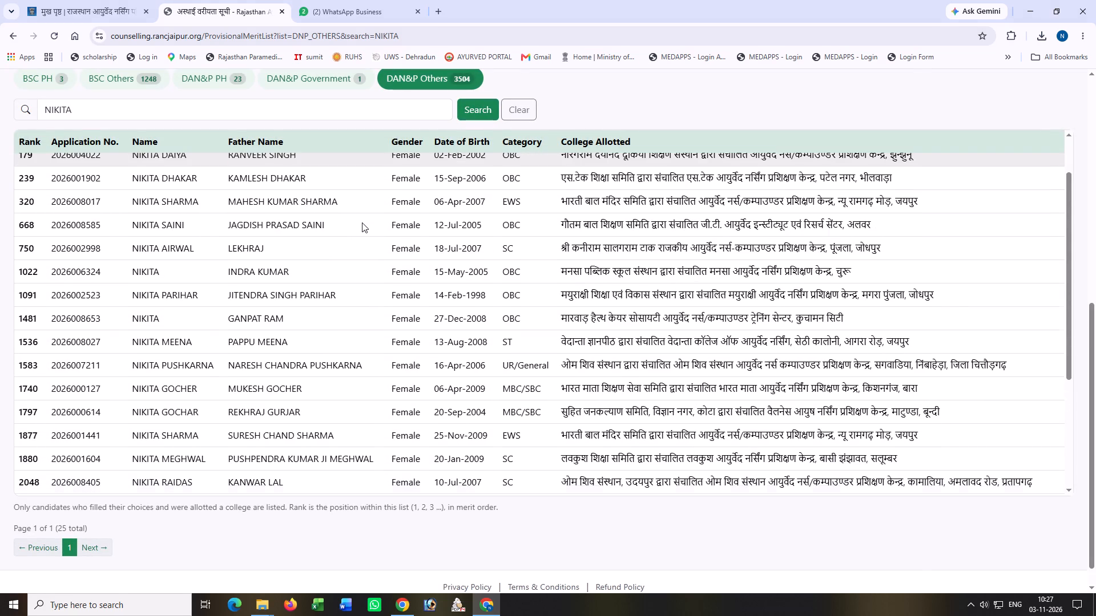
scroll(362, 222, down, 3)
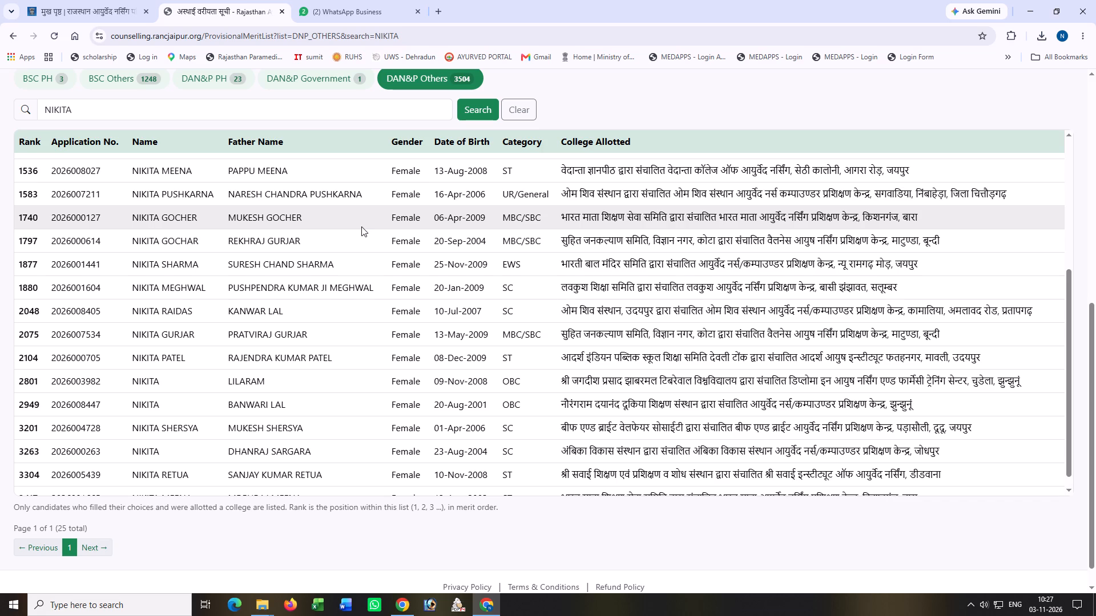
scroll(361, 226, down, 2)
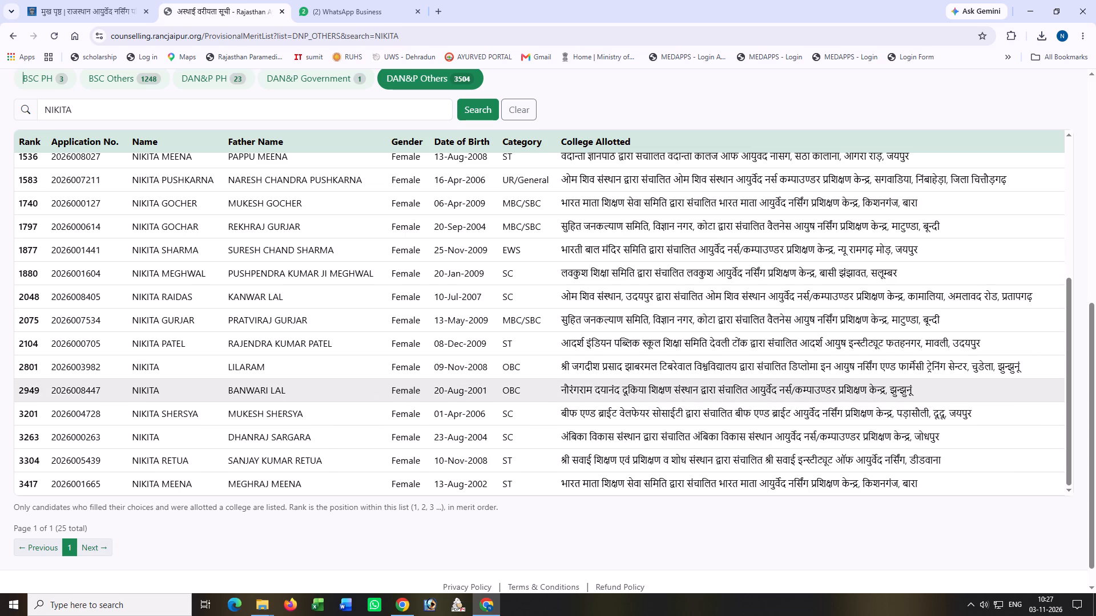
scroll(665, 383, up, 2)
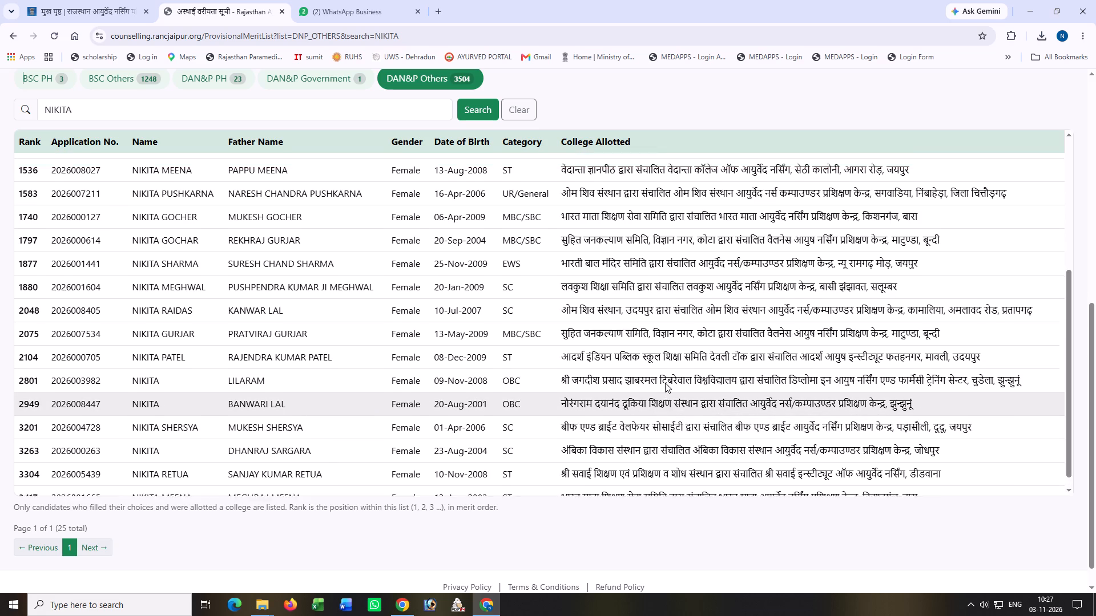
scroll(665, 383, up, 16)
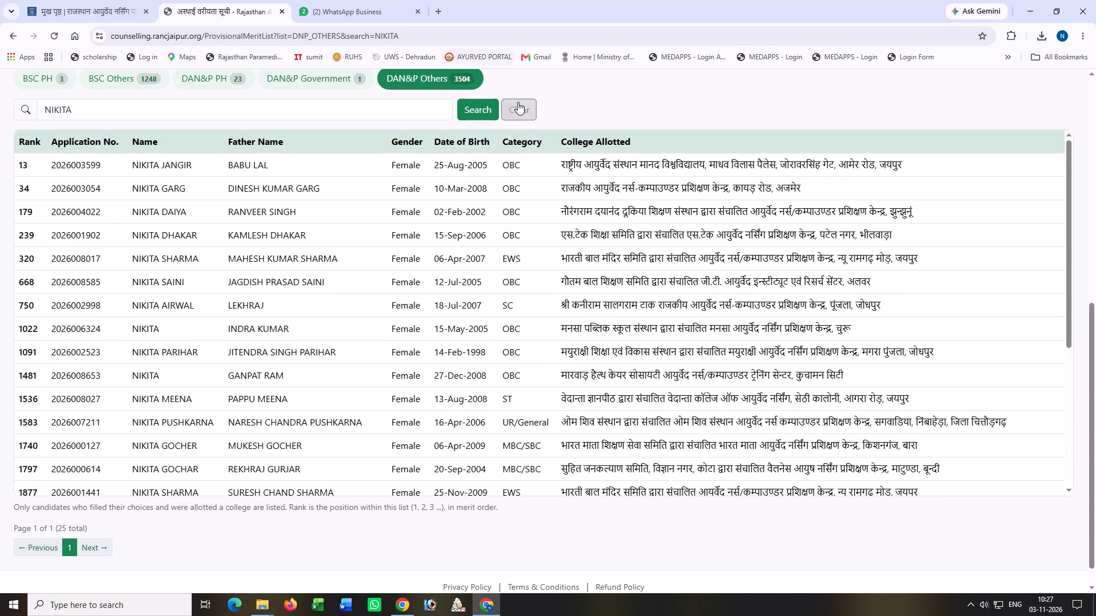
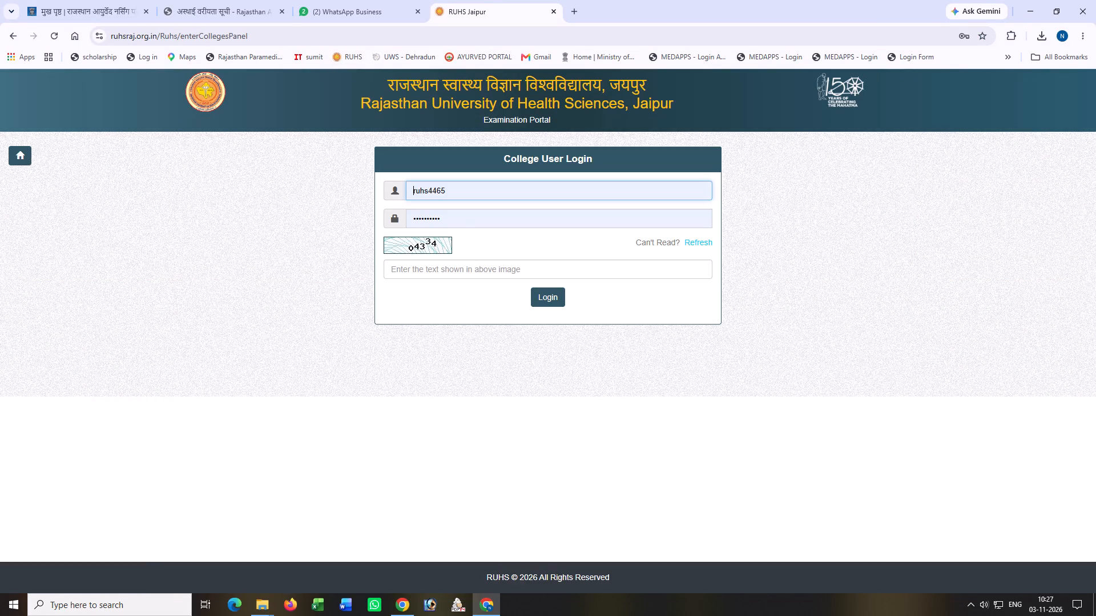
Enter the captcha text shown on the RUHS examination portal's College User Login form to sign in with the prefilled credentials.
click(457, 270)
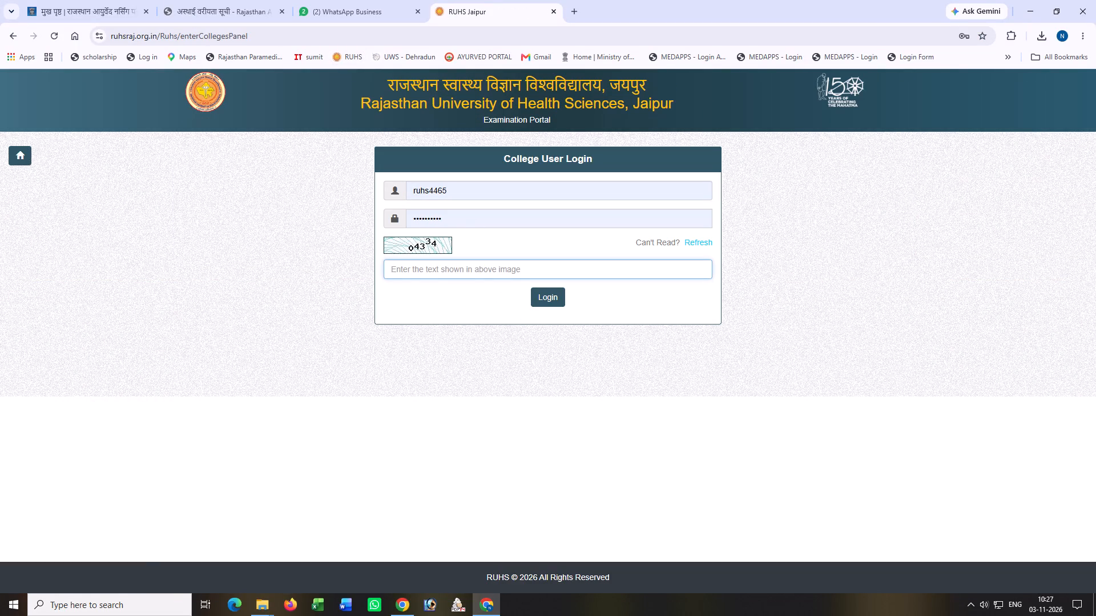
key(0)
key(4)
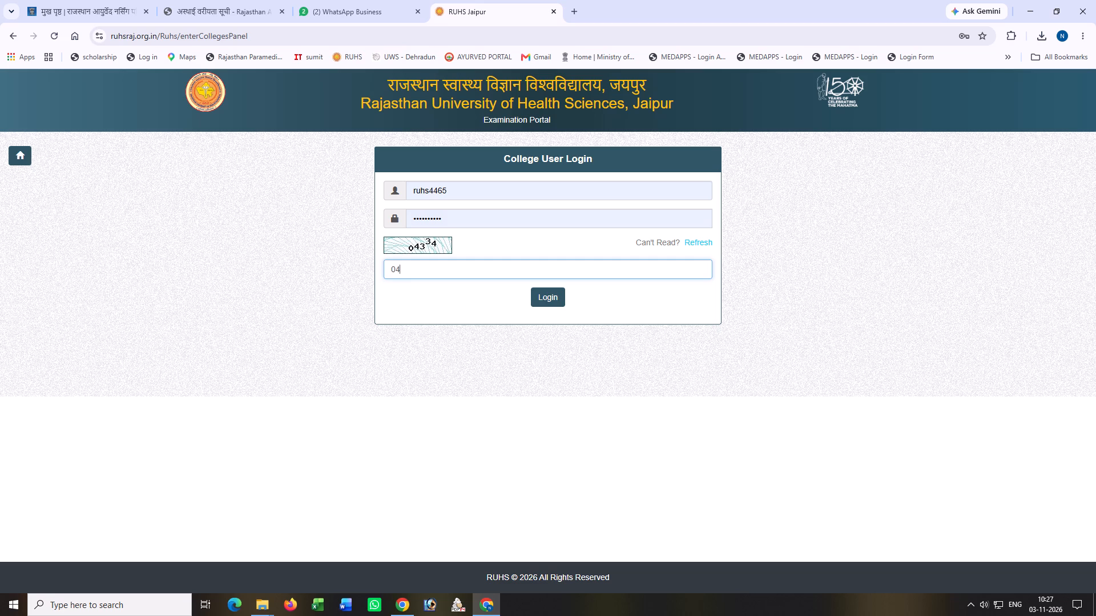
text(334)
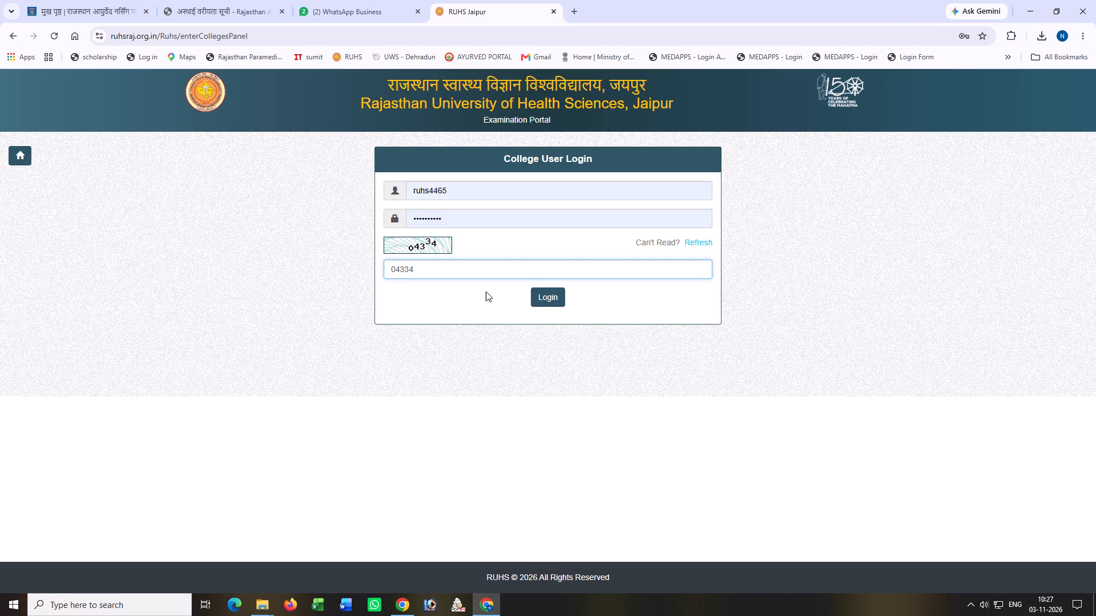
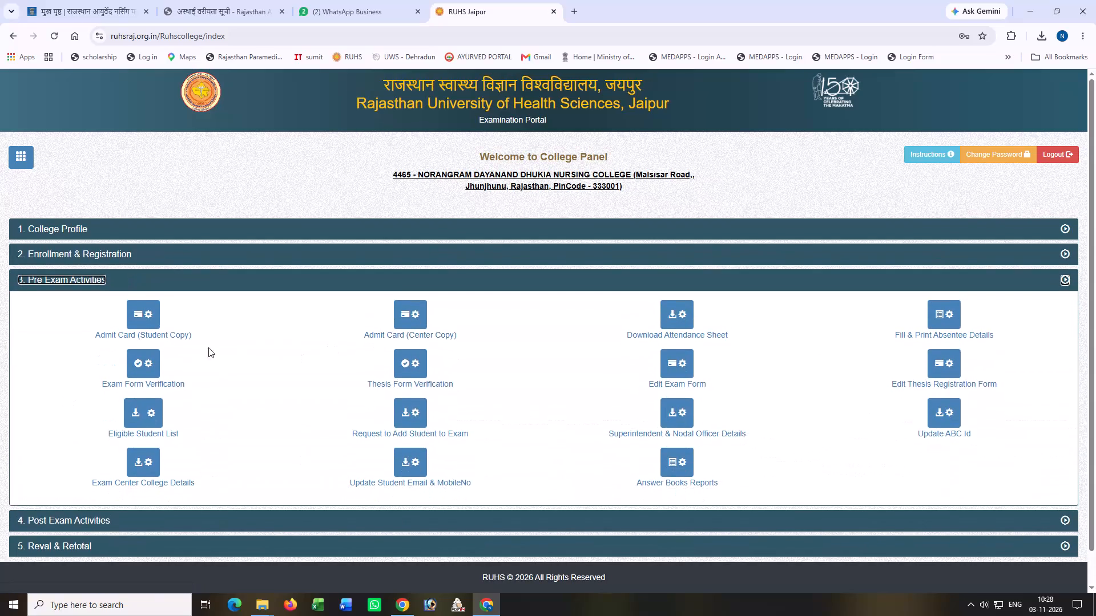
Open the student-copy admit card list for Faculty of Nursing, B.Sc. Nursing (New Scheme), Sem - VII (15017), main exam SEP.-2026.
click(137, 317)
click(470, 257)
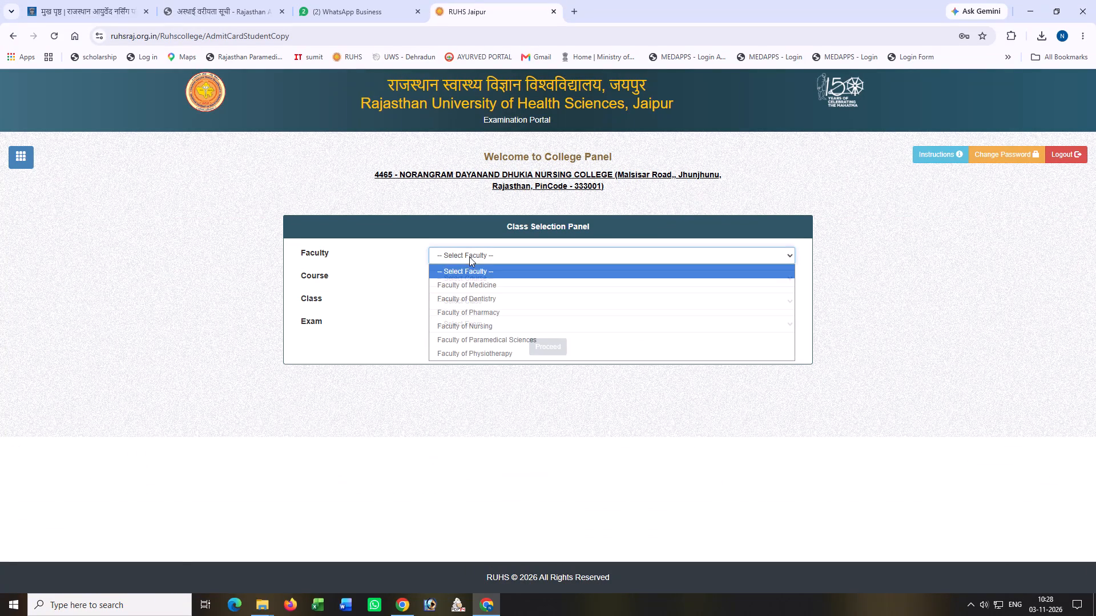
click(498, 323)
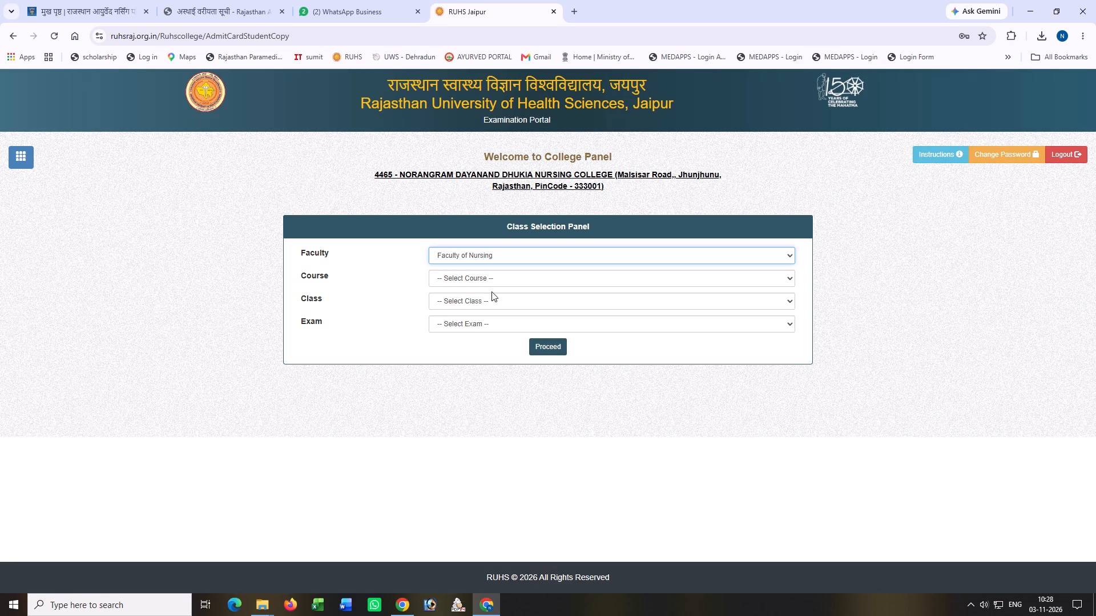
click(487, 278)
click(495, 317)
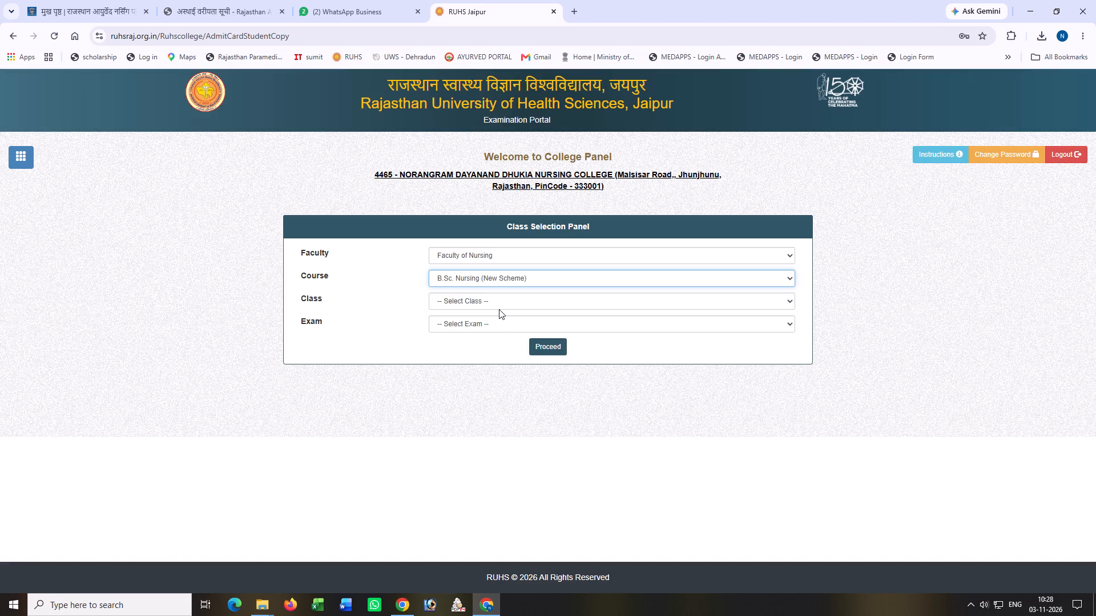
click(499, 309)
click(495, 414)
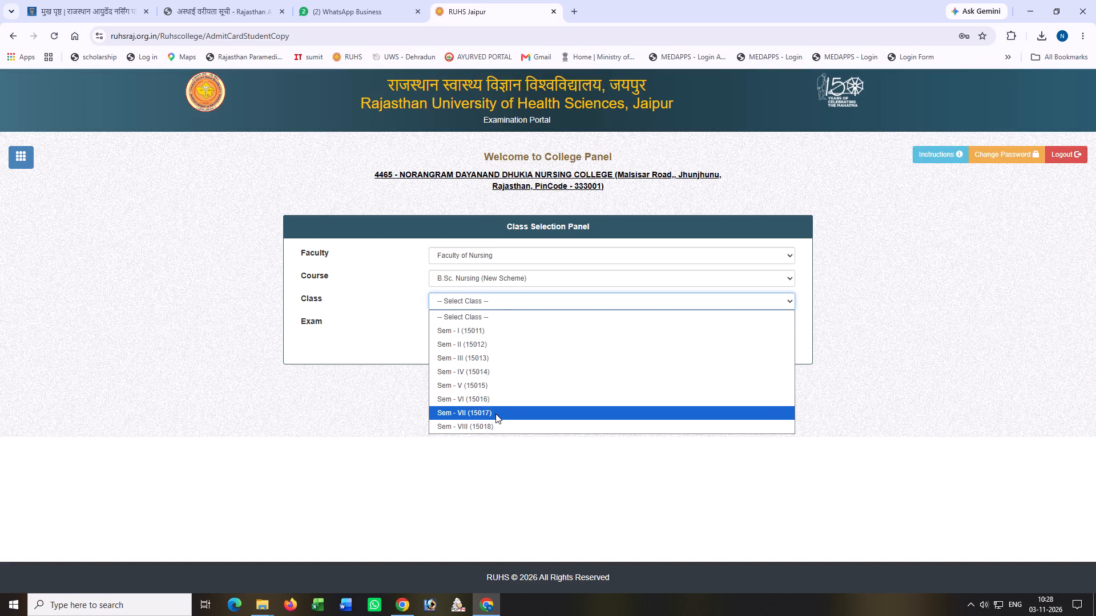
click(518, 324)
click(518, 350)
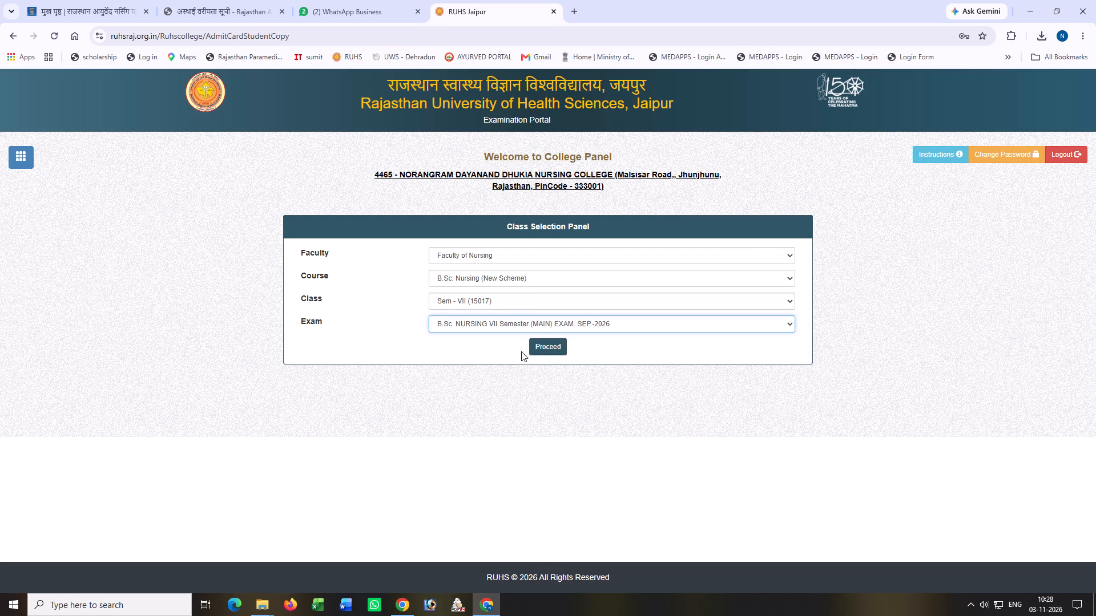
click(543, 345)
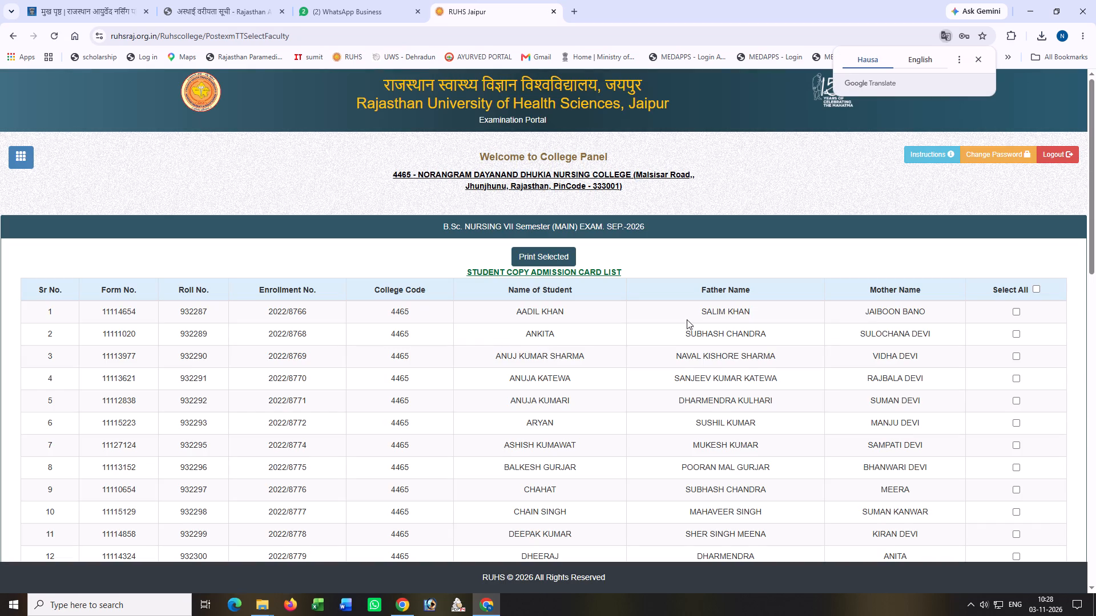
Select the students at serial numbers 29 and 32 in the student copy admission card list.
scroll(533, 352, down, 2)
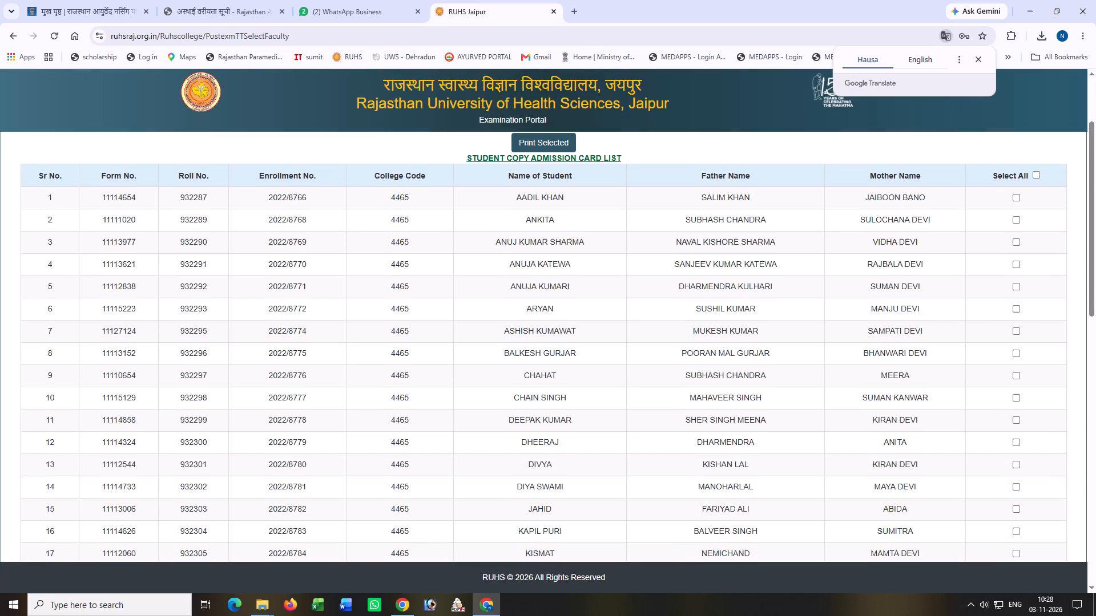
scroll(533, 352, down, 7)
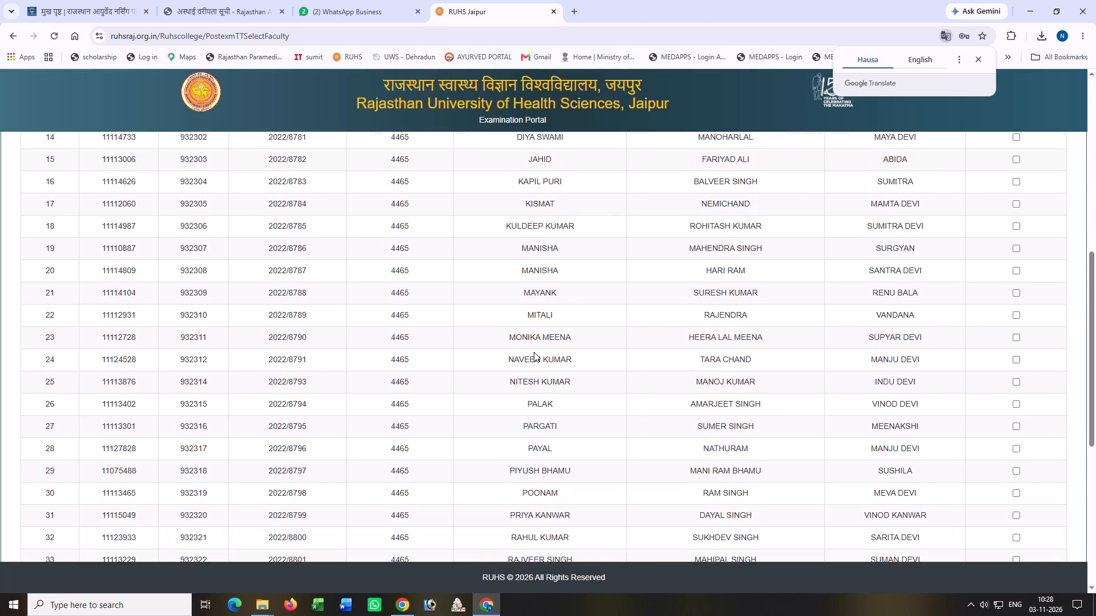
scroll(534, 352, down, 2)
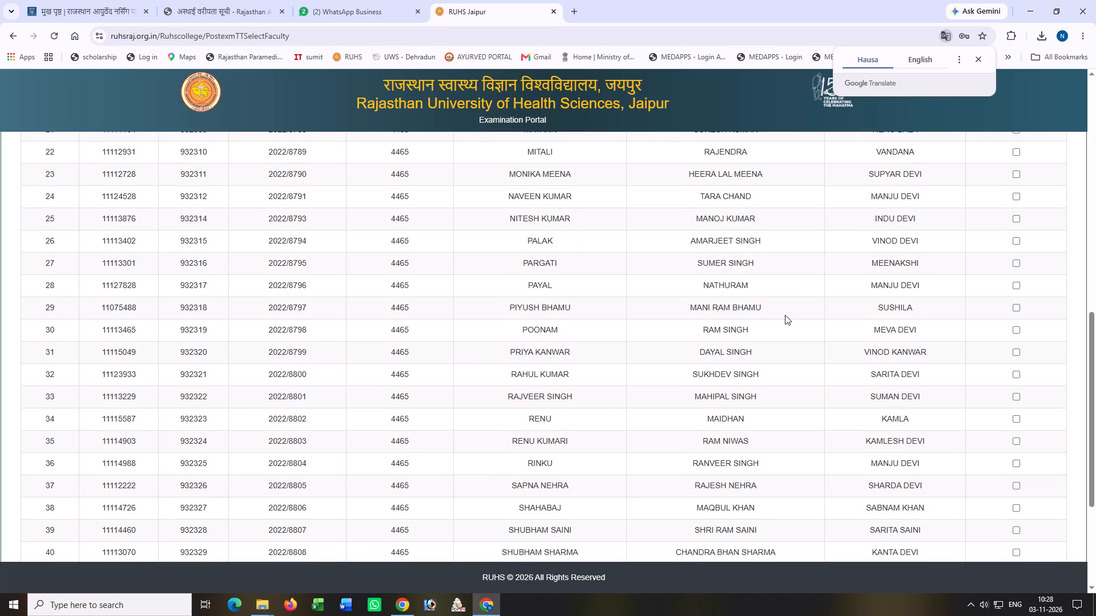
click(1018, 306)
scroll(644, 347, down, 2)
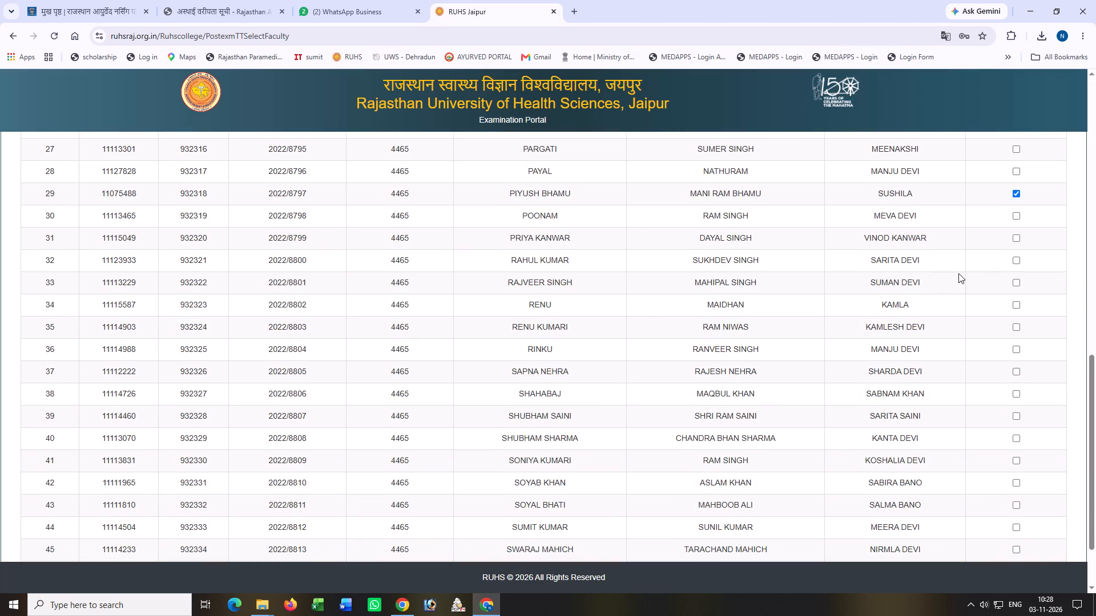
click(1016, 258)
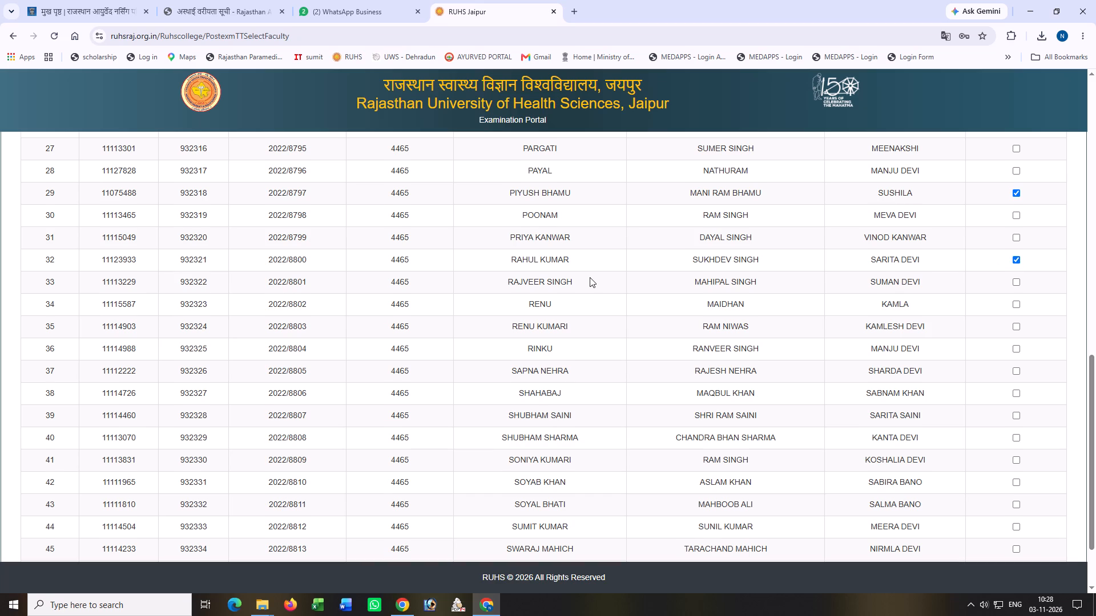
Print the selected students' provisional admission cards on the iR3225 printer, all pages, one copy, portrait.
scroll(587, 273, up, 20)
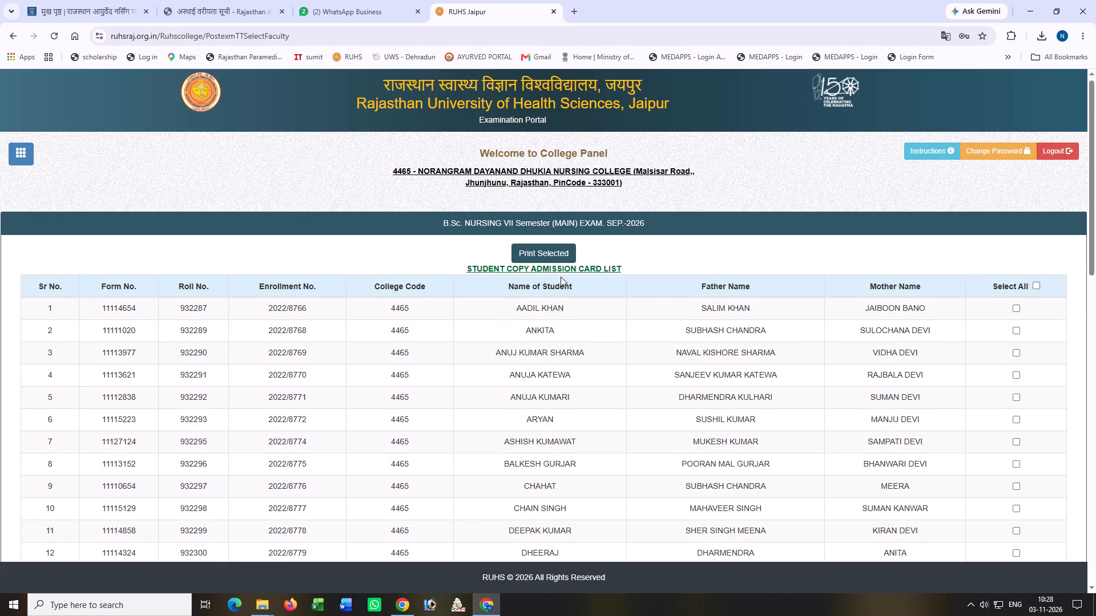
click(538, 253)
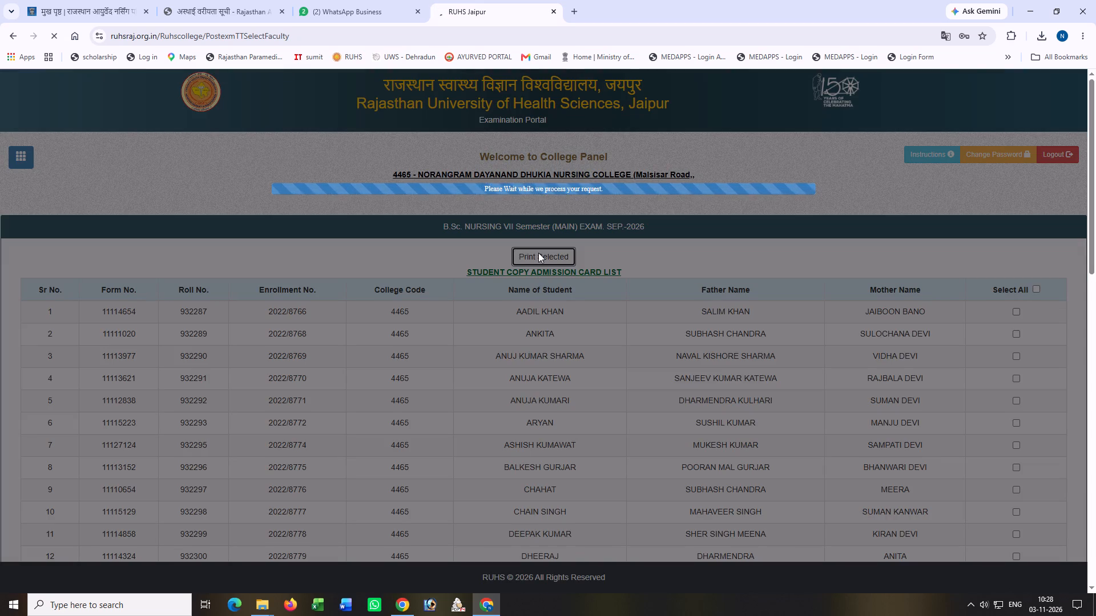
click(543, 202)
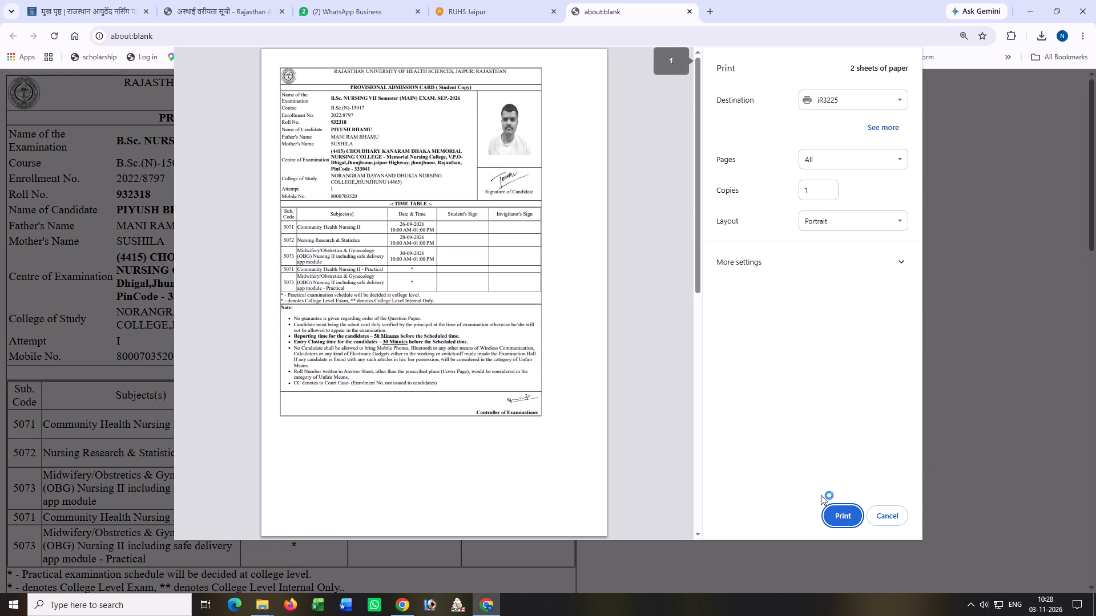
click(833, 517)
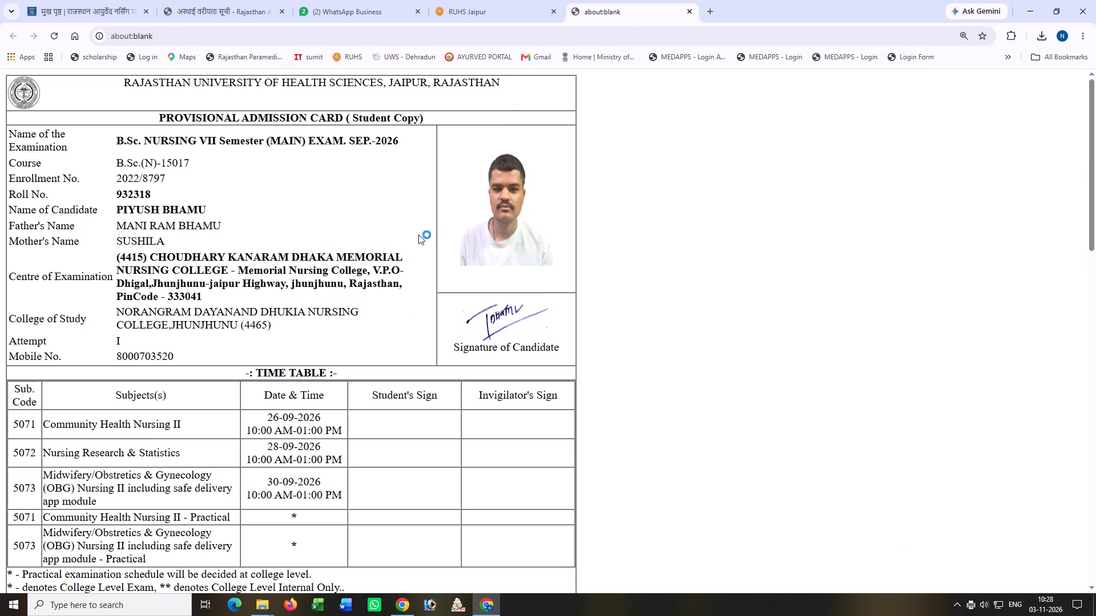